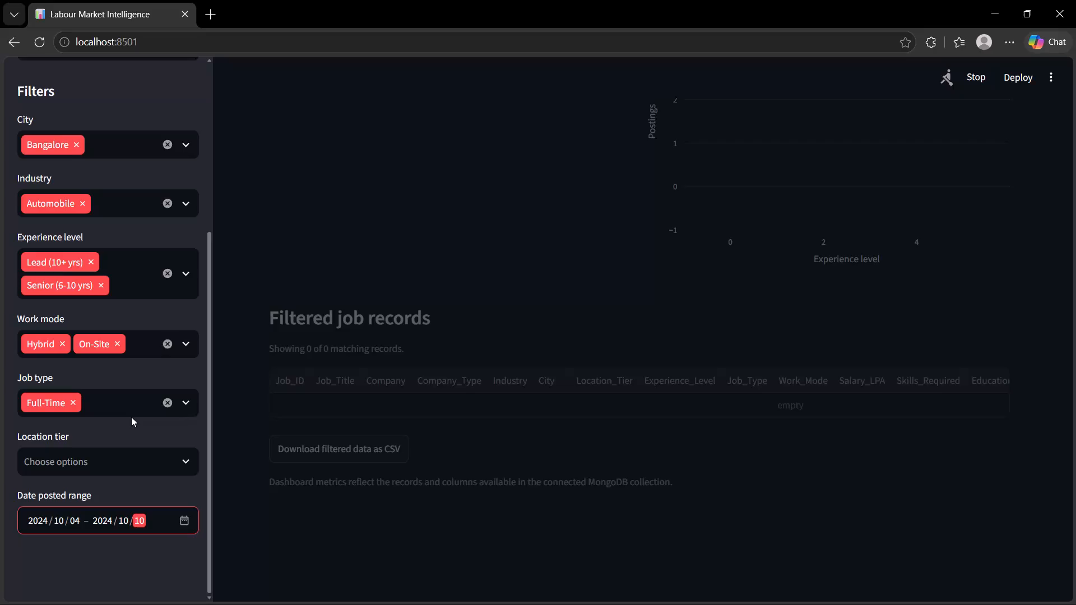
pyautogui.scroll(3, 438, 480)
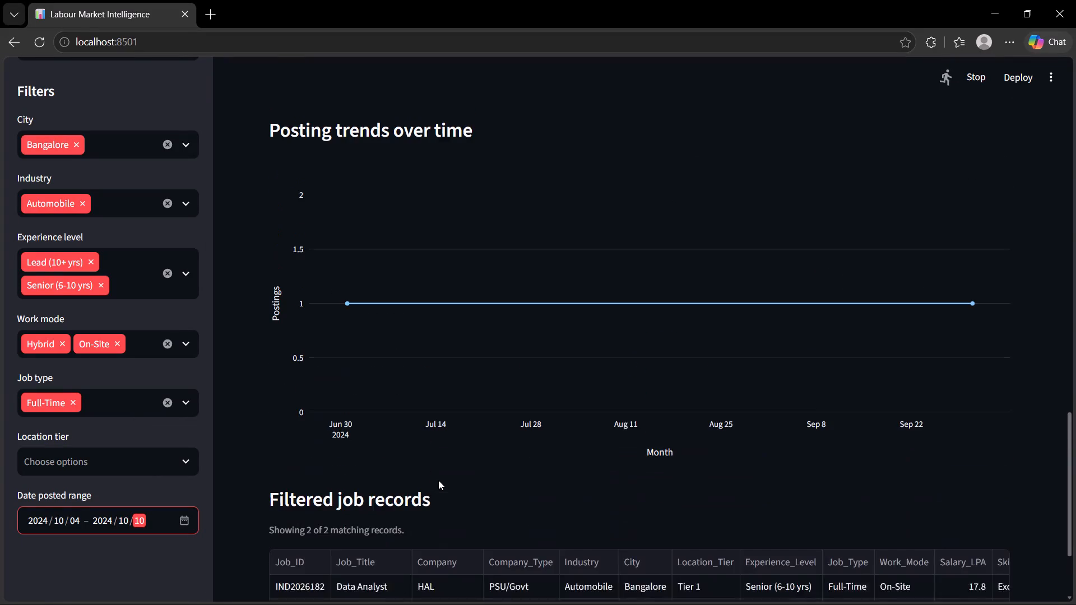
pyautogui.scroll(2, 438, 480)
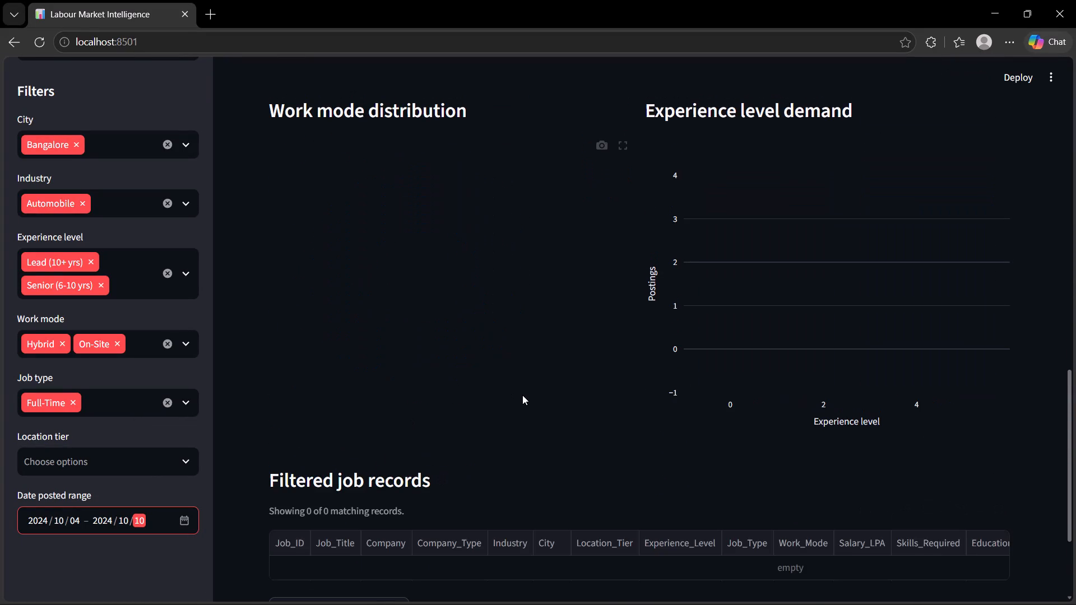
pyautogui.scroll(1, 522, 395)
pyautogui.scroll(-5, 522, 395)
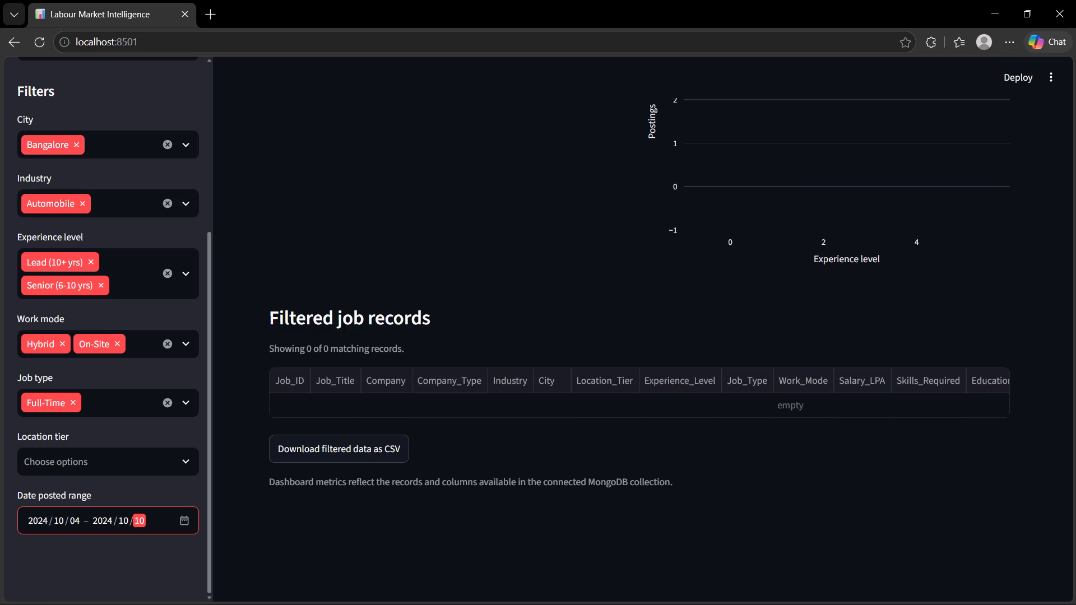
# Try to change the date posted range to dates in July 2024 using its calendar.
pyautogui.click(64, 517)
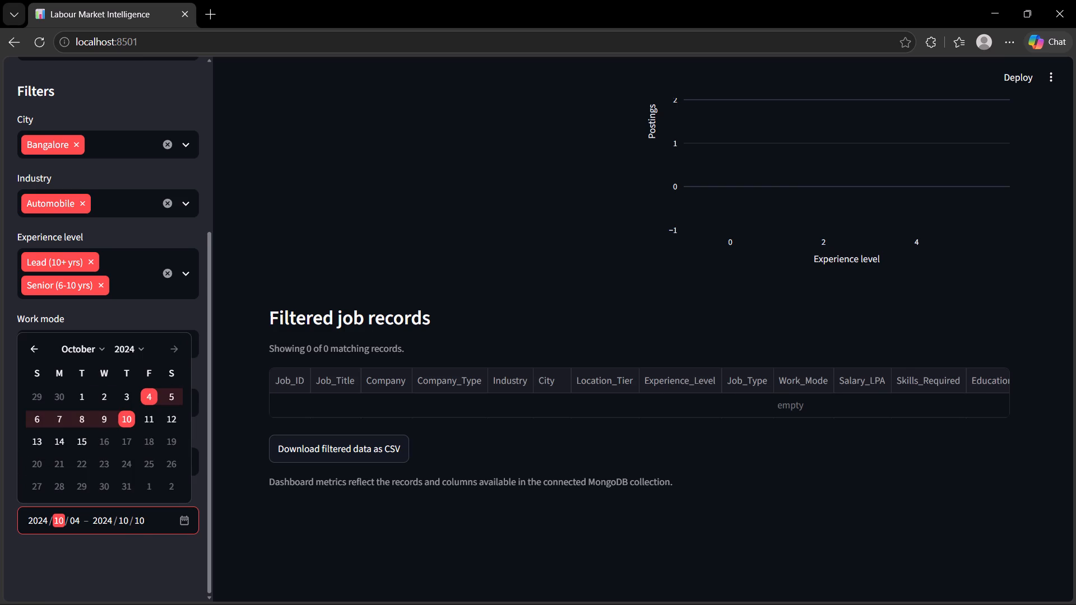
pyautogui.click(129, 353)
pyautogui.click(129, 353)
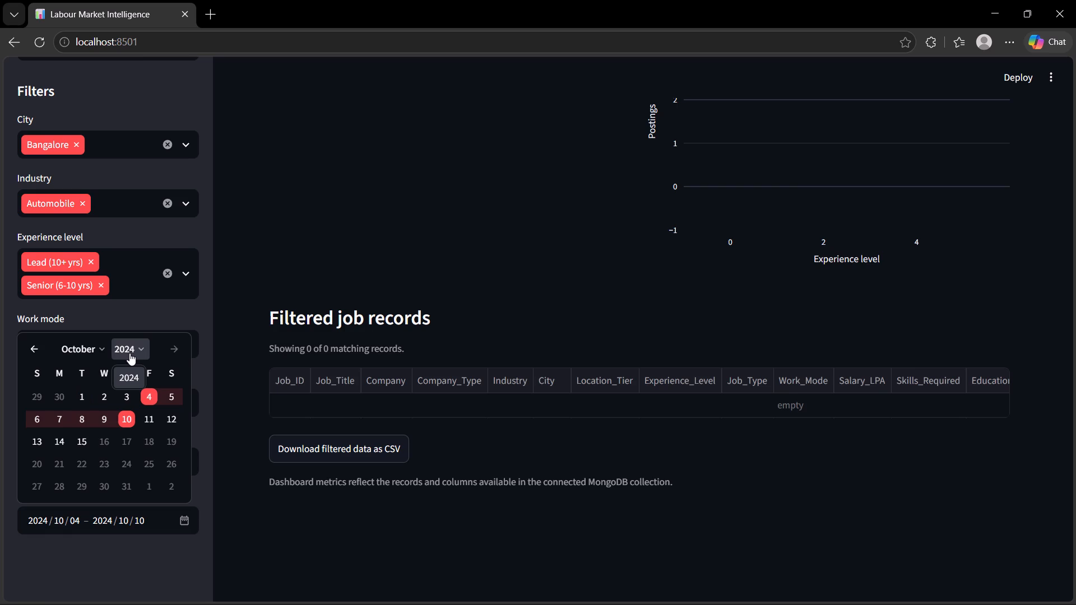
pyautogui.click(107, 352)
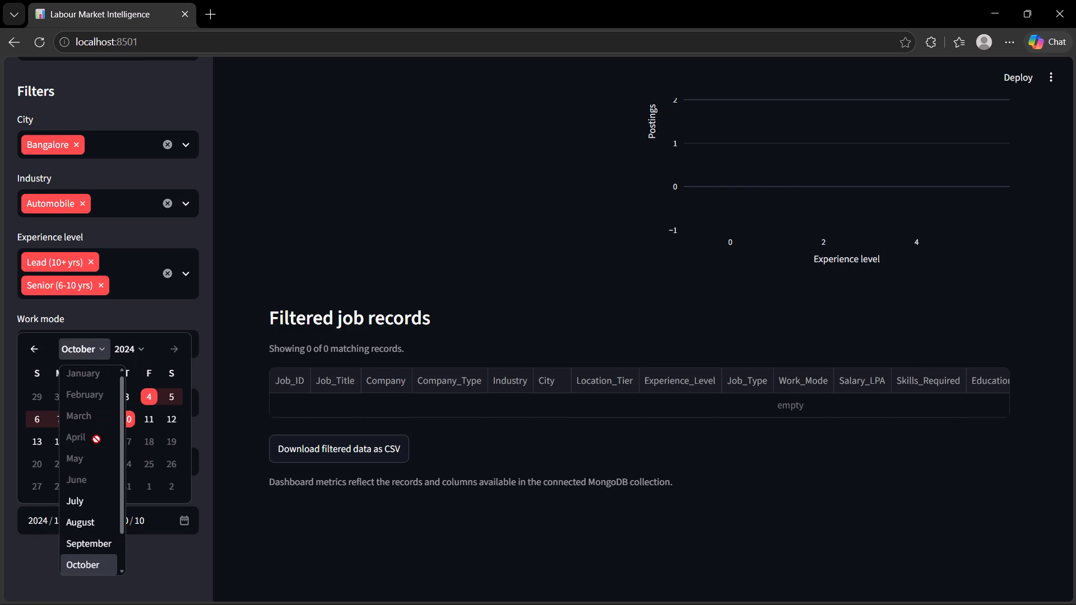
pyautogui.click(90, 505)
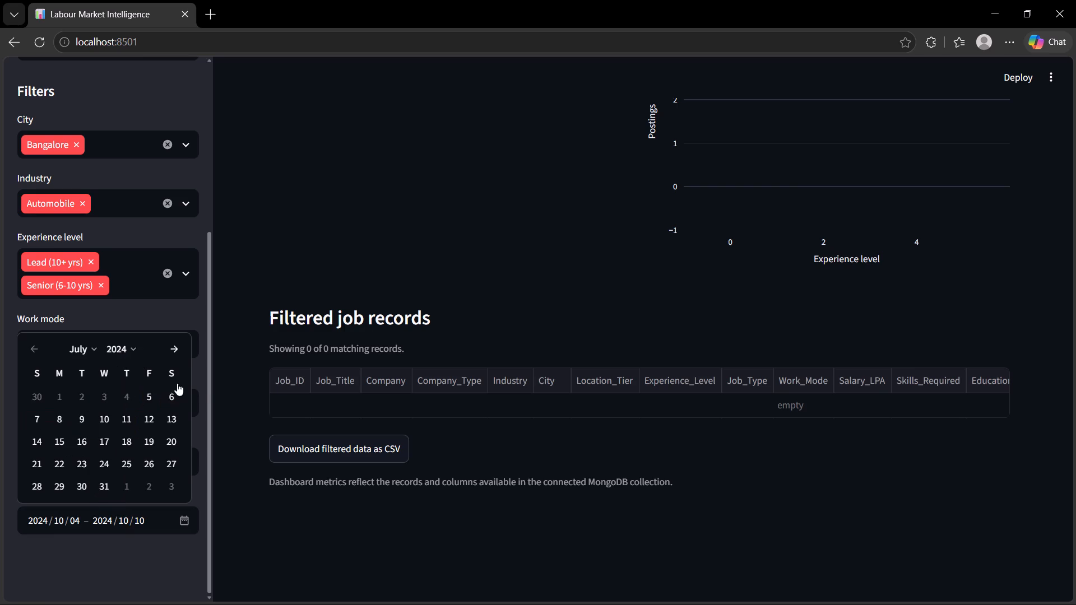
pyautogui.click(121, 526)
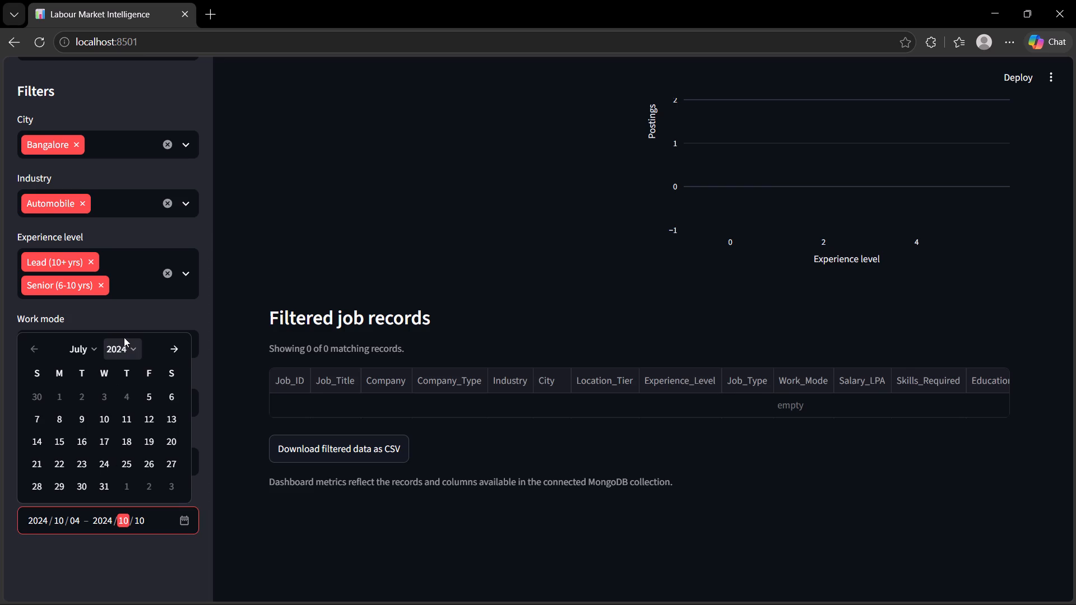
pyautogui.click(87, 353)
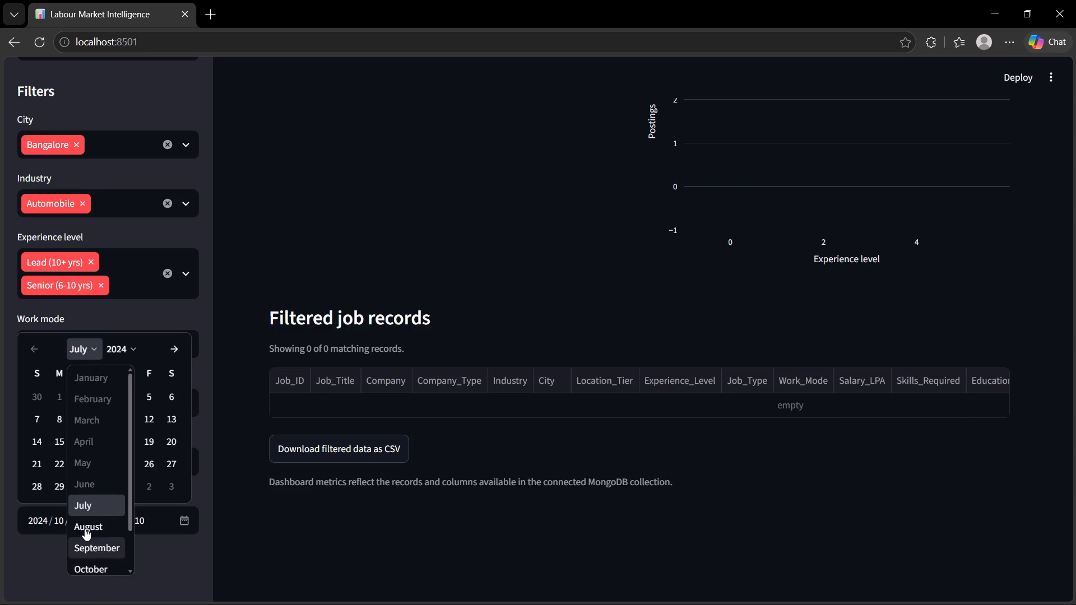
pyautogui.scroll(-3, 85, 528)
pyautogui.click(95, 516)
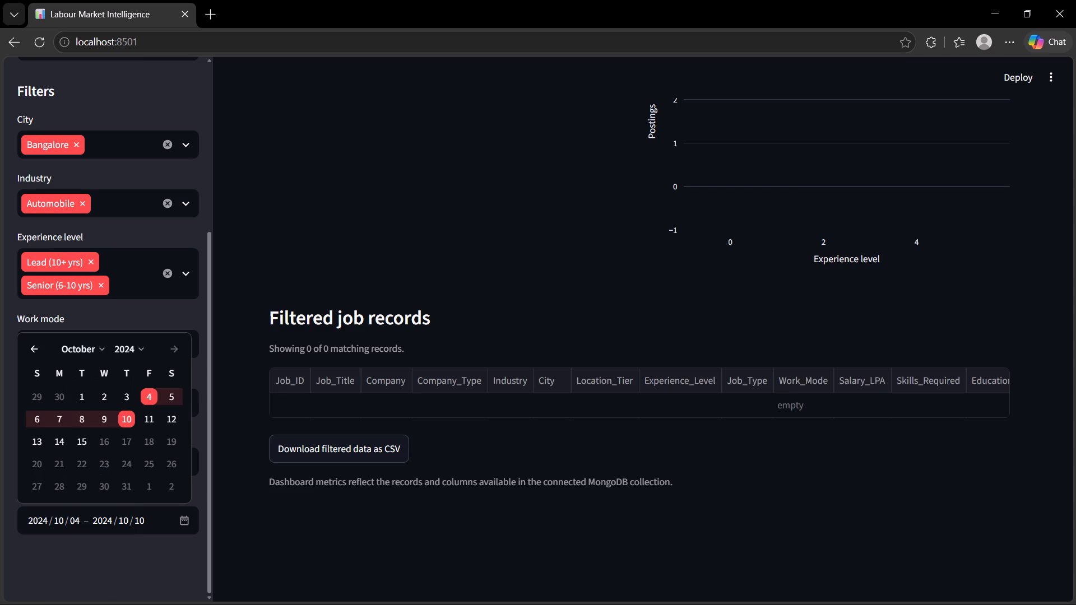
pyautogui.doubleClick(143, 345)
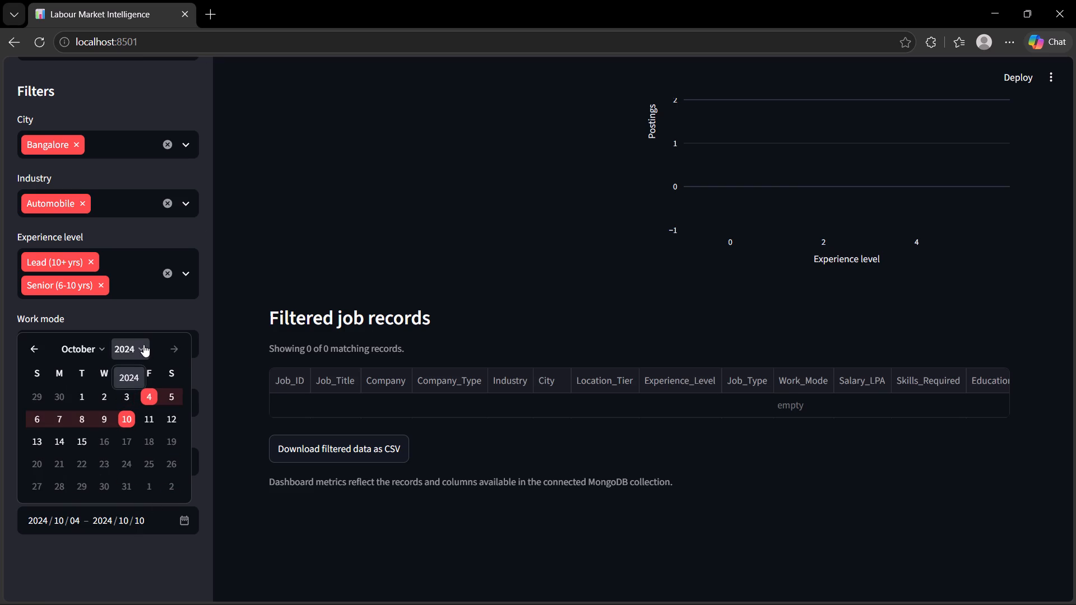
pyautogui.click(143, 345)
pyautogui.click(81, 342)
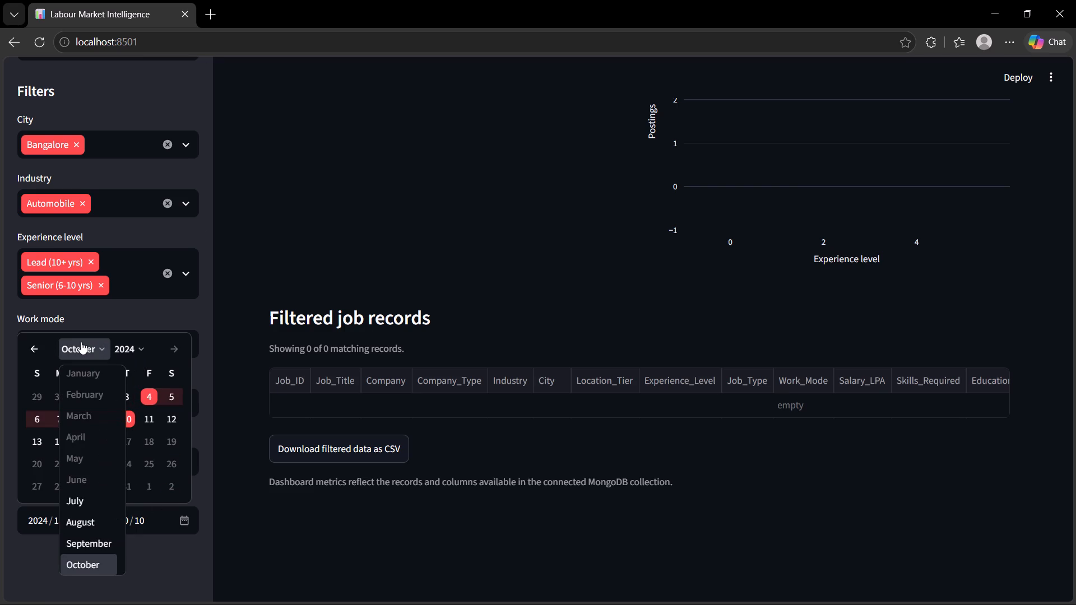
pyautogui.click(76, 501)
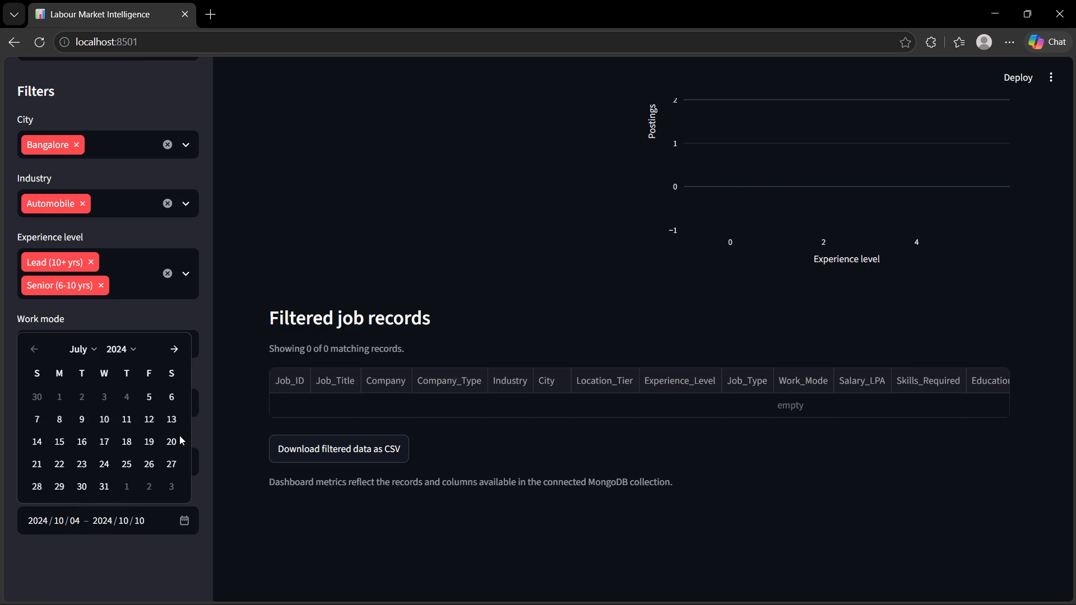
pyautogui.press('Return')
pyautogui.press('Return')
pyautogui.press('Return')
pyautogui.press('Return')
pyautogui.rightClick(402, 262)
# Reload the dashboard page to clear all applied filters.
pyautogui.scroll(2, 402, 262)
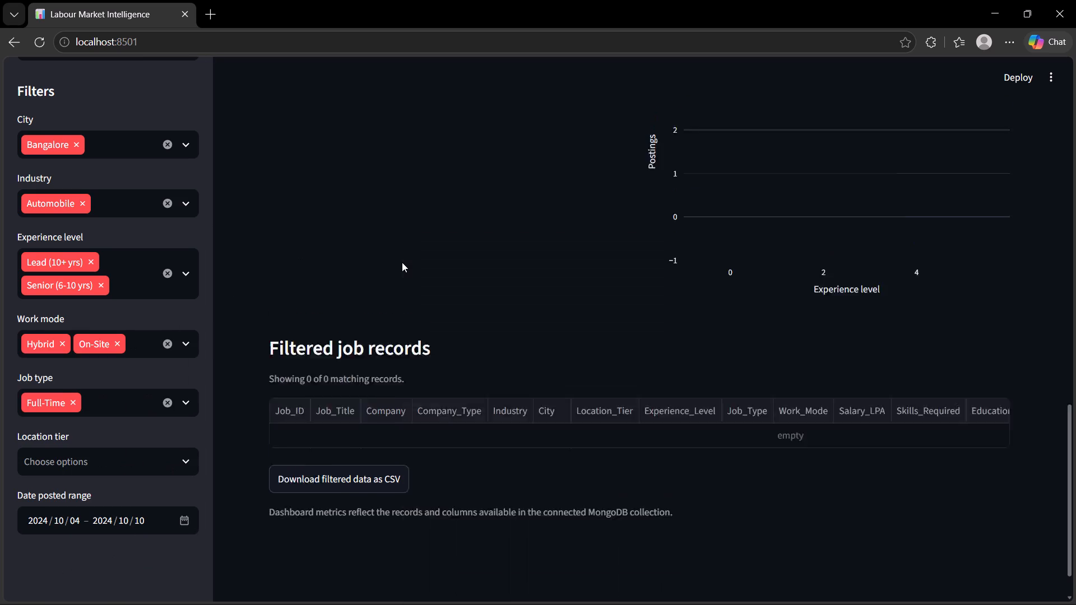
pyautogui.scroll(12, 402, 262)
pyautogui.scroll(-4, 402, 262)
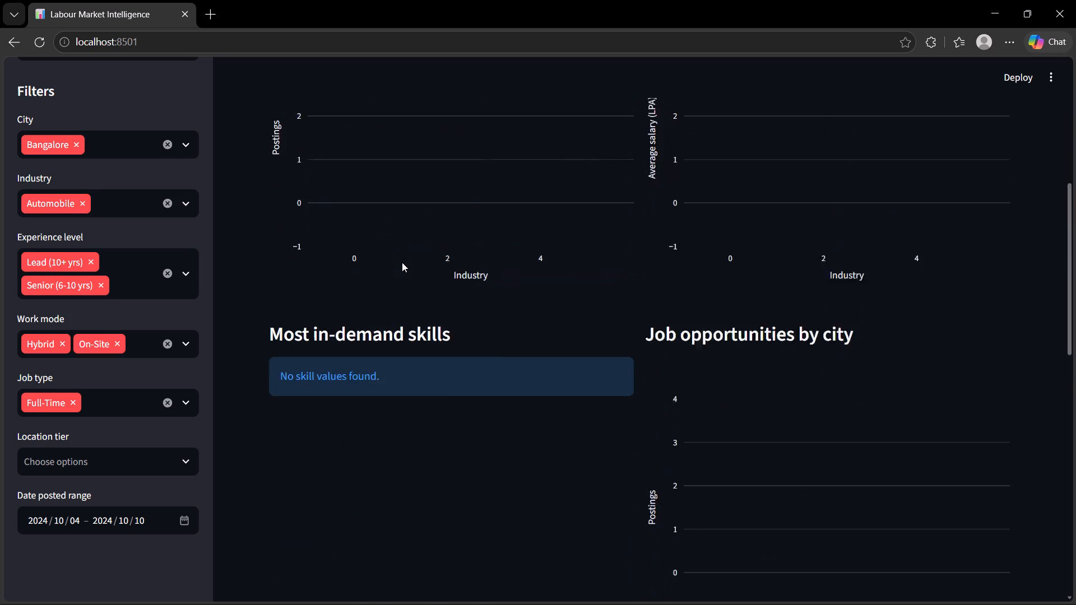
pyautogui.scroll(-3, 402, 262)
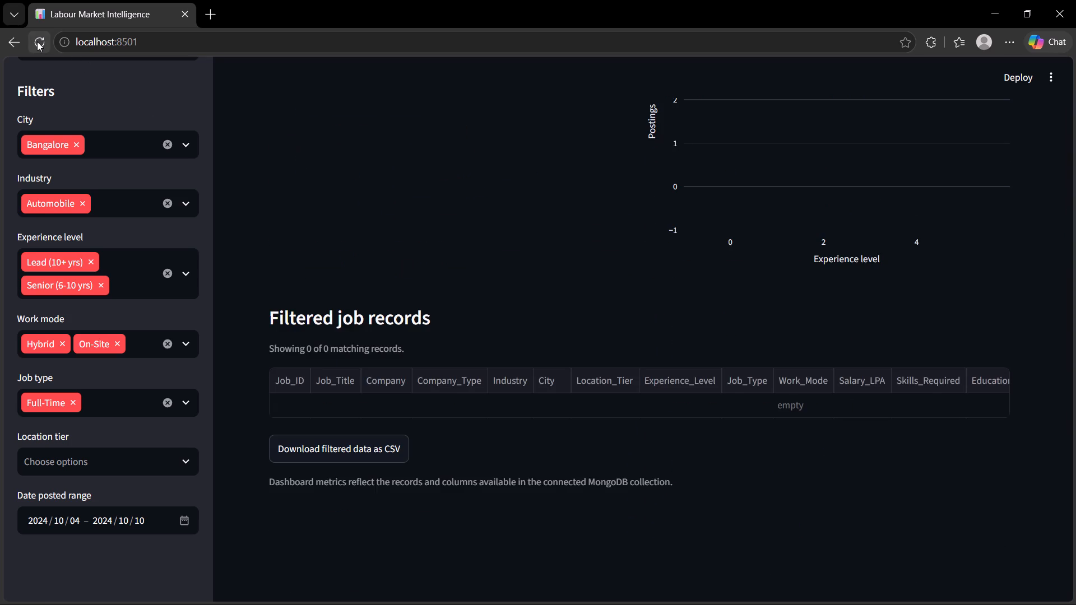
pyautogui.click(37, 41)
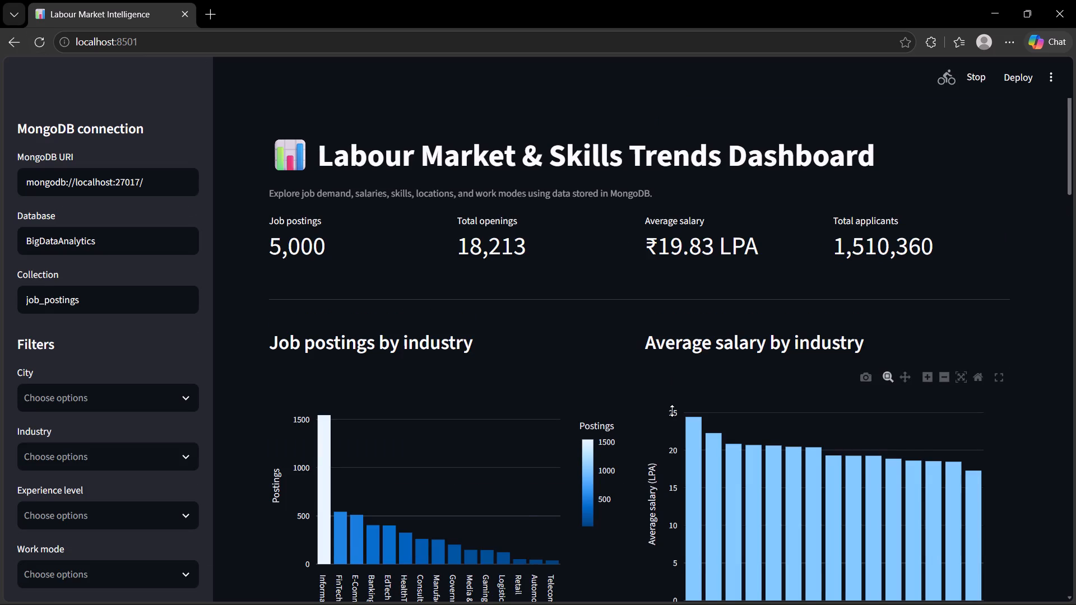
# Filter the job postings by the city Bangalore.
pyautogui.scroll(-12, 672, 411)
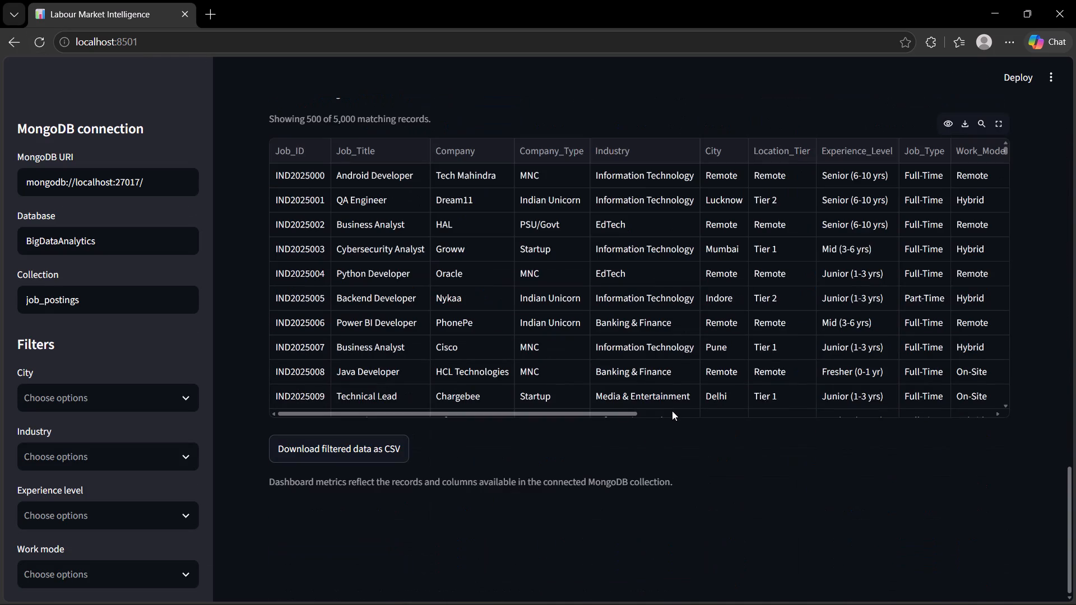
pyautogui.scroll(-4, 60, 425)
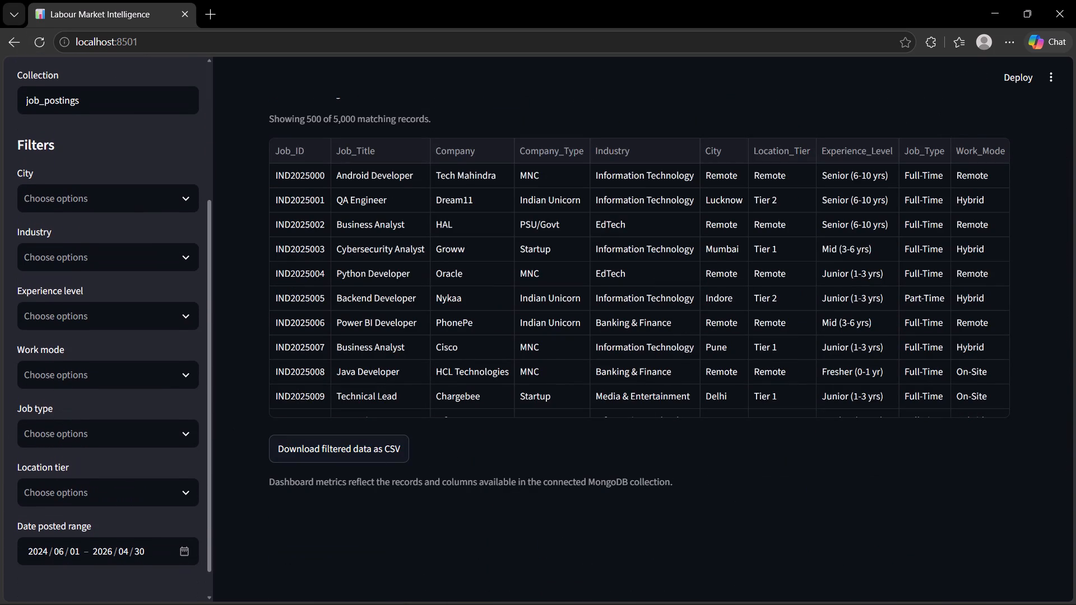
pyautogui.scroll(1, 60, 425)
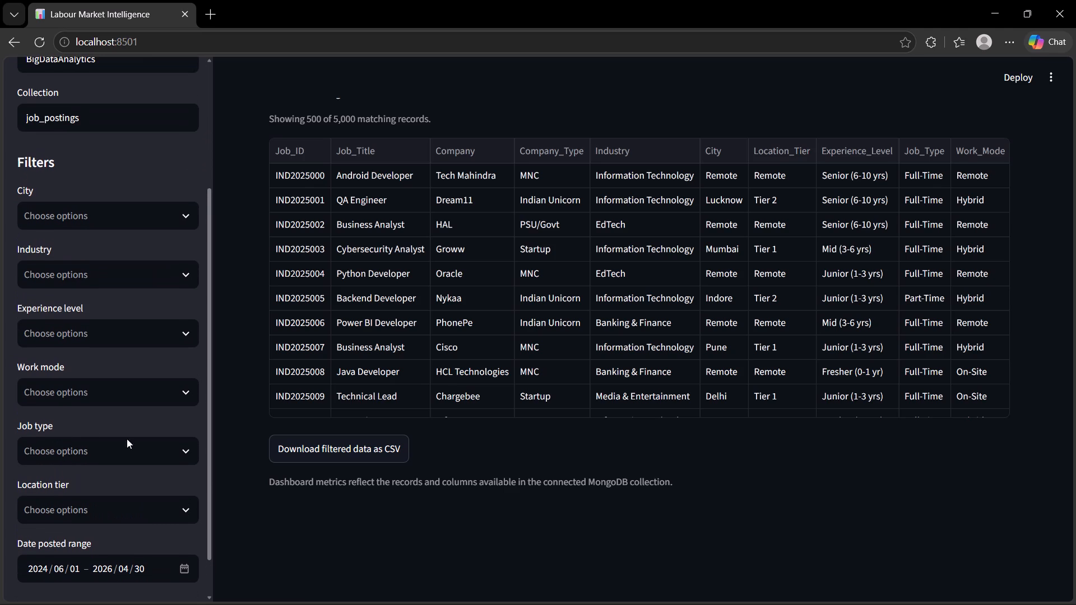
pyautogui.click(152, 213)
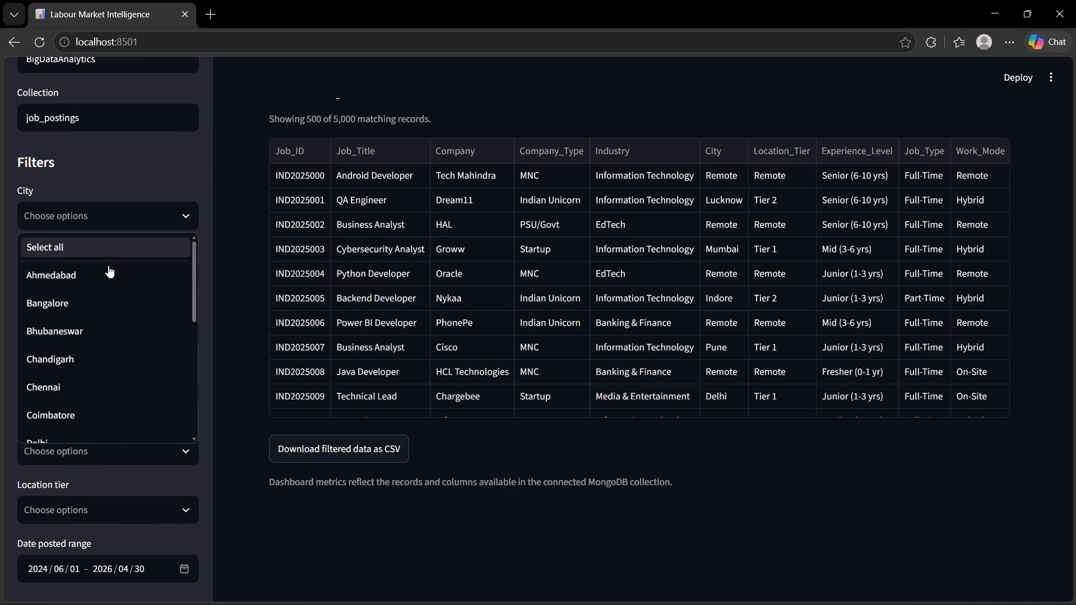
pyautogui.click(85, 290)
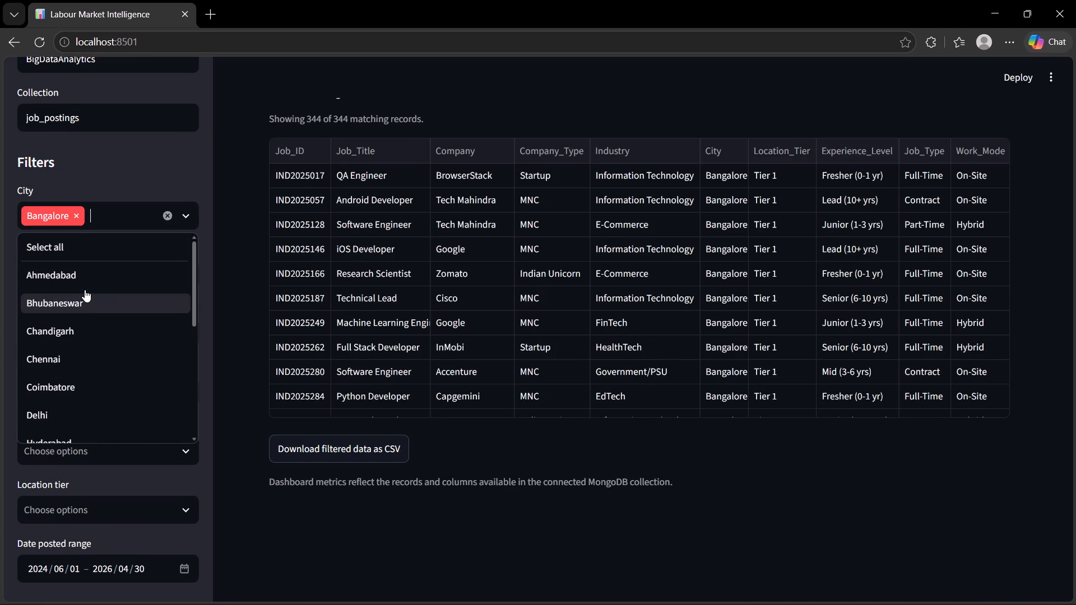
pyautogui.click(116, 476)
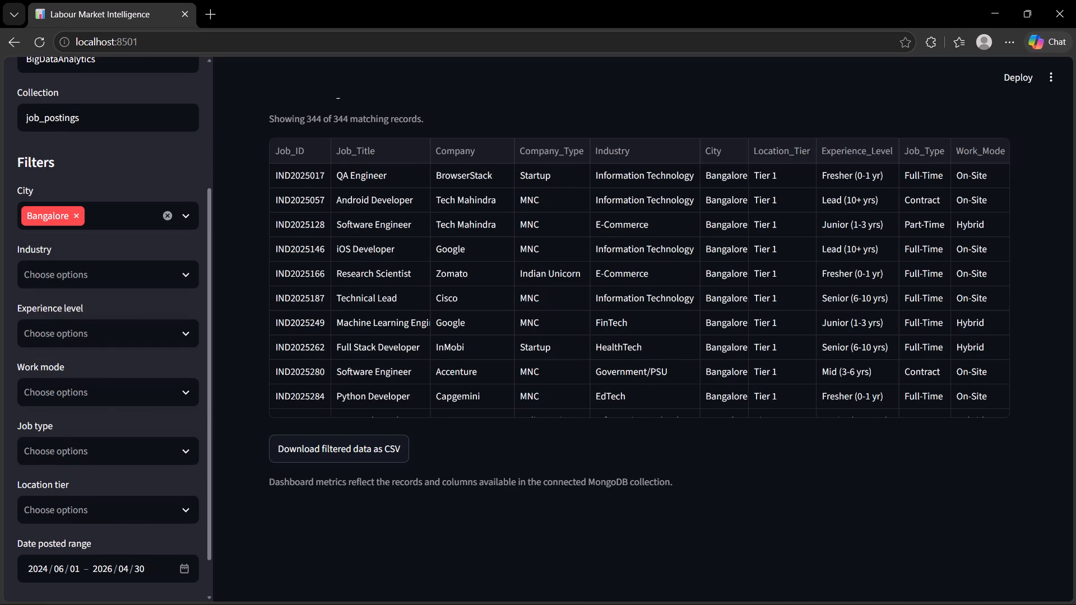
# Browse the available industries and filter the job postings by Banking & Finance.
pyautogui.click(103, 287)
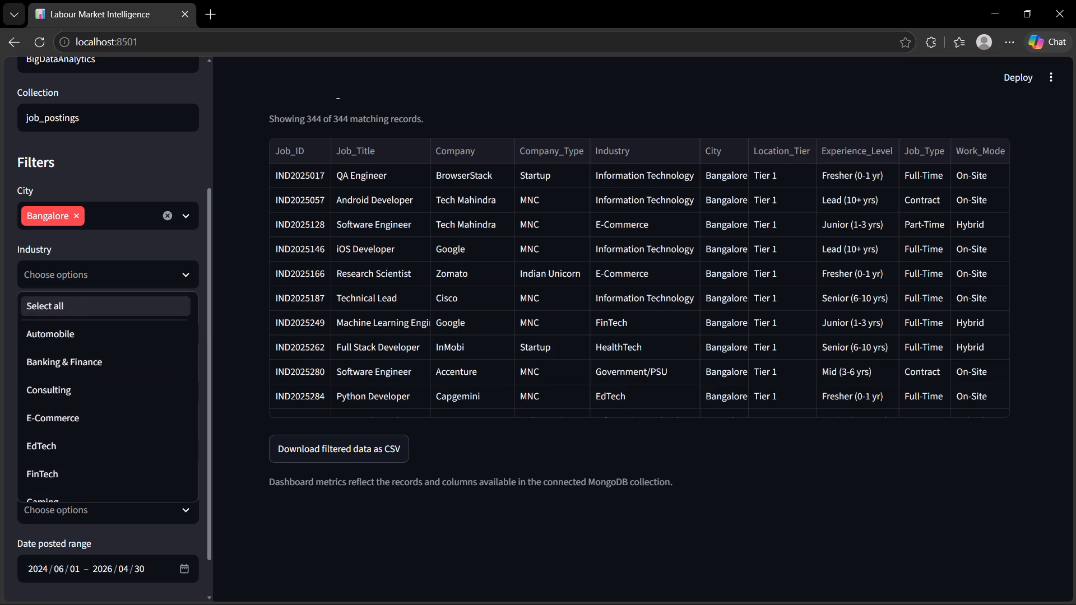
pyautogui.scroll(-1, 52, 411)
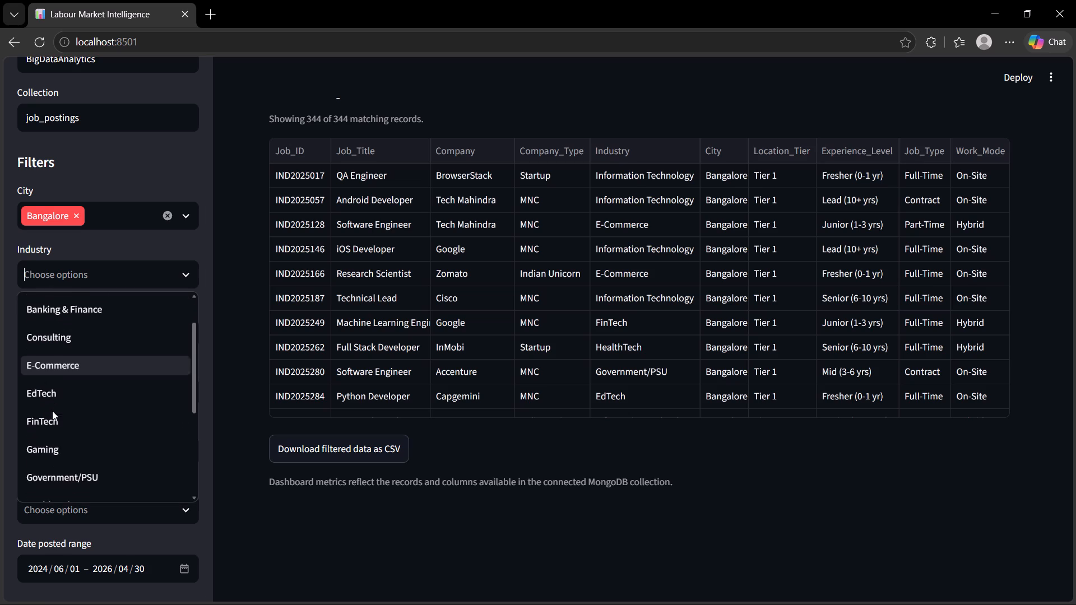
pyautogui.scroll(-5, 52, 411)
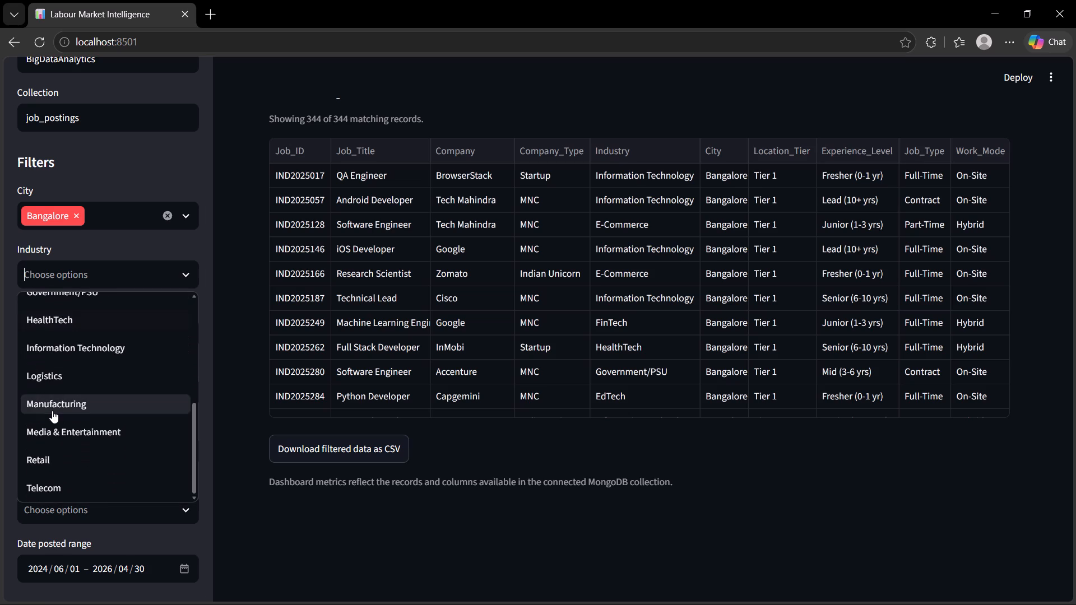
pyautogui.scroll(1, 52, 411)
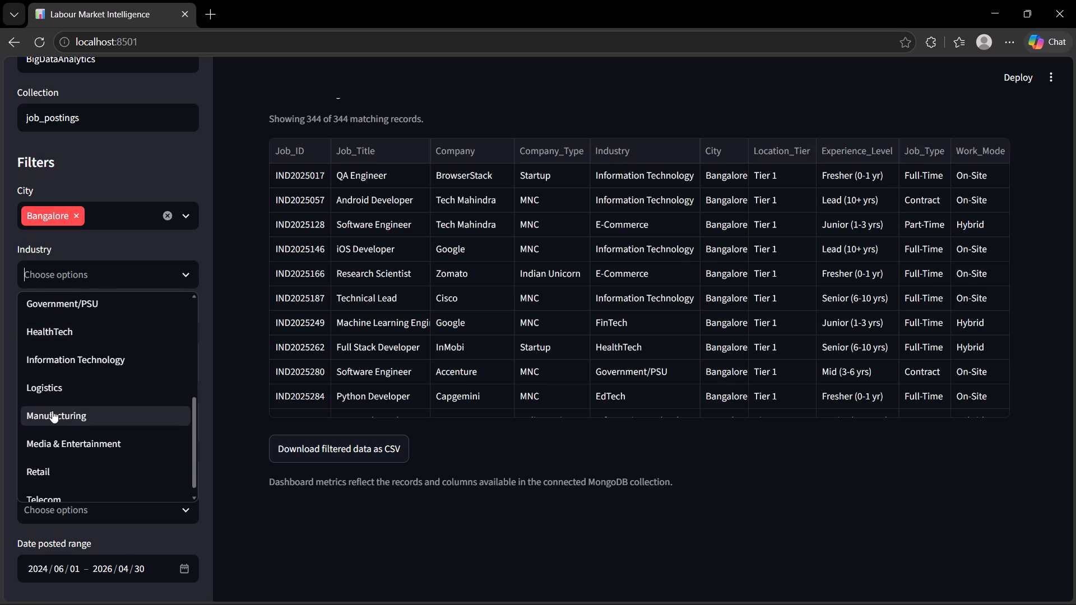
pyautogui.scroll(2, 52, 411)
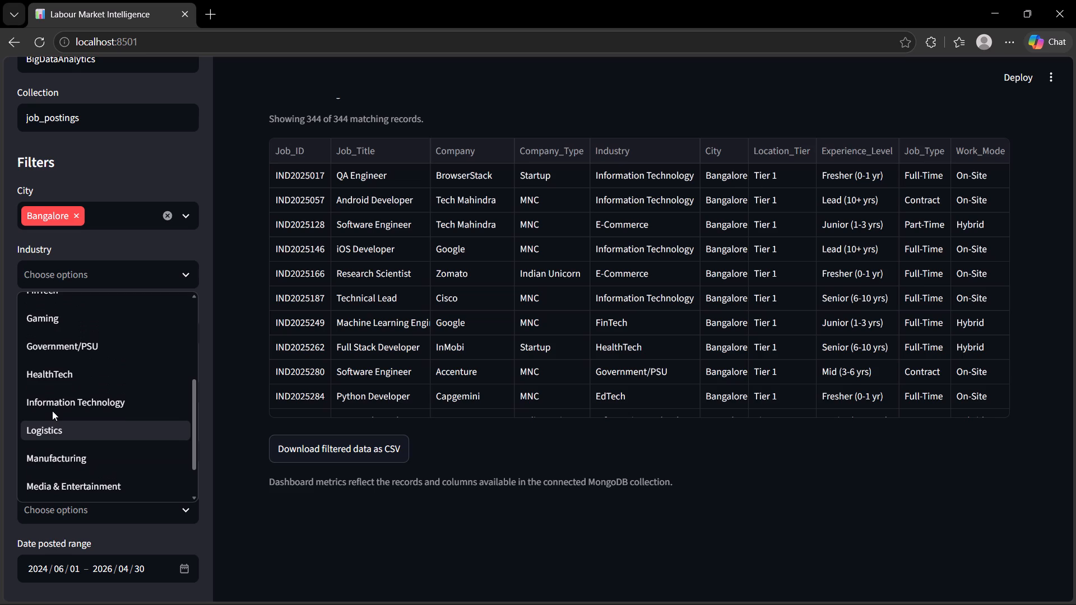
pyautogui.scroll(-2, 52, 411)
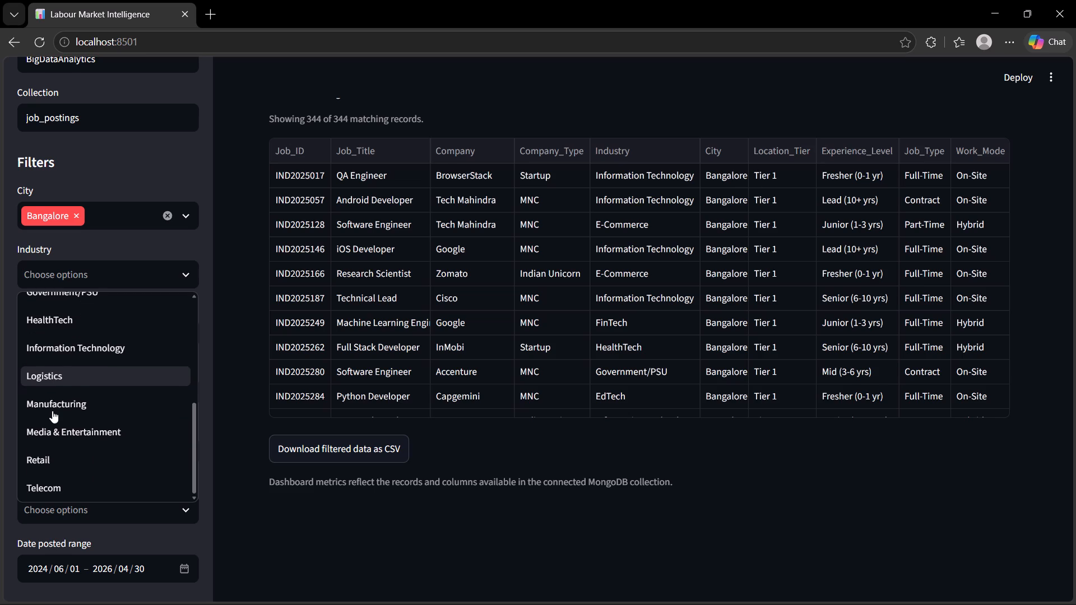
pyautogui.scroll(3, 52, 411)
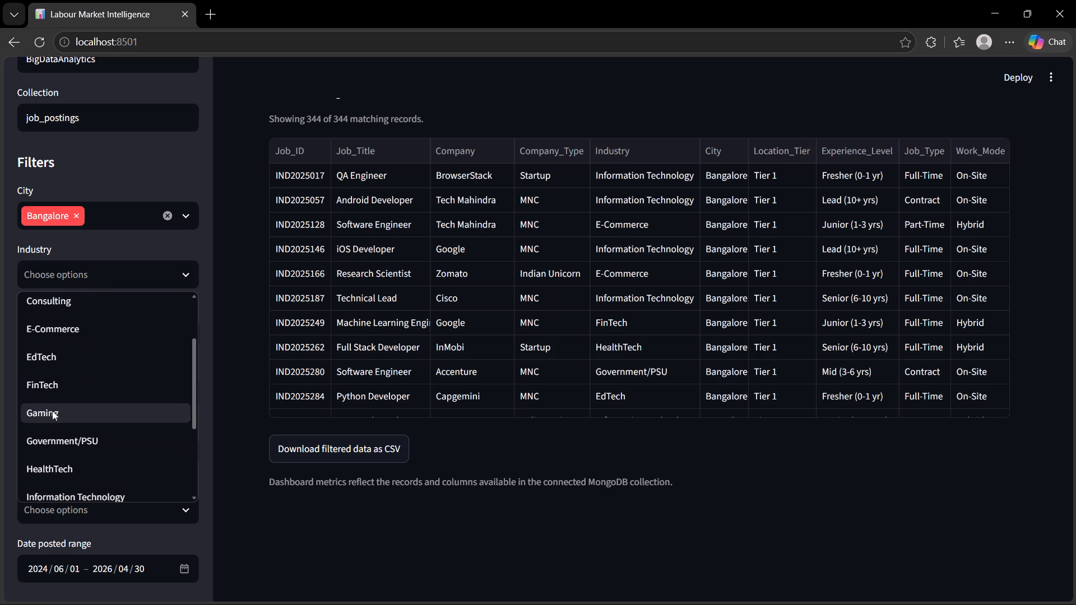
pyautogui.scroll(2, 52, 411)
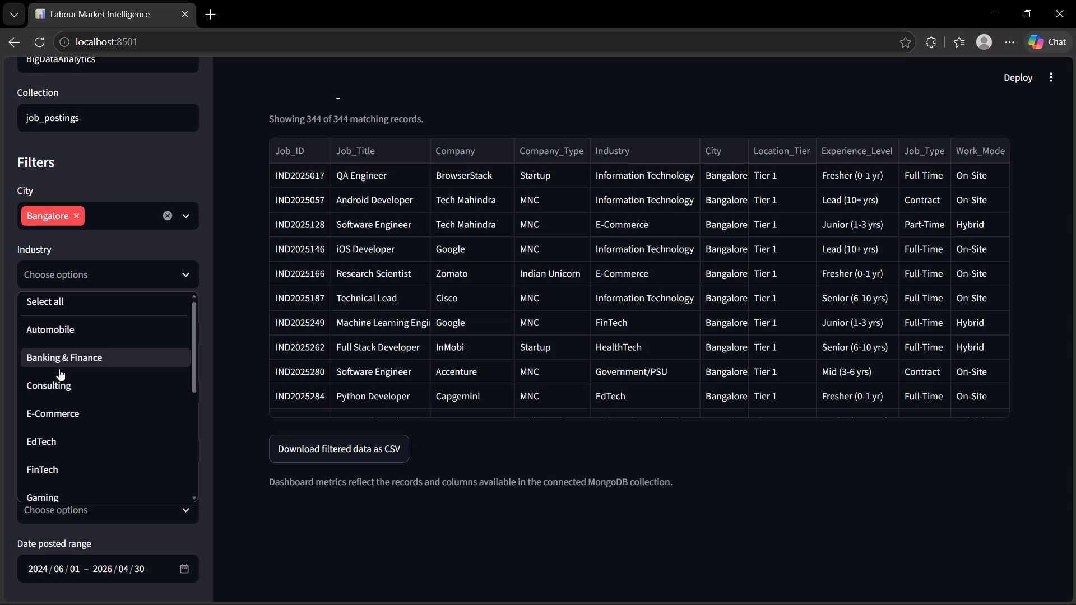
pyautogui.click(49, 362)
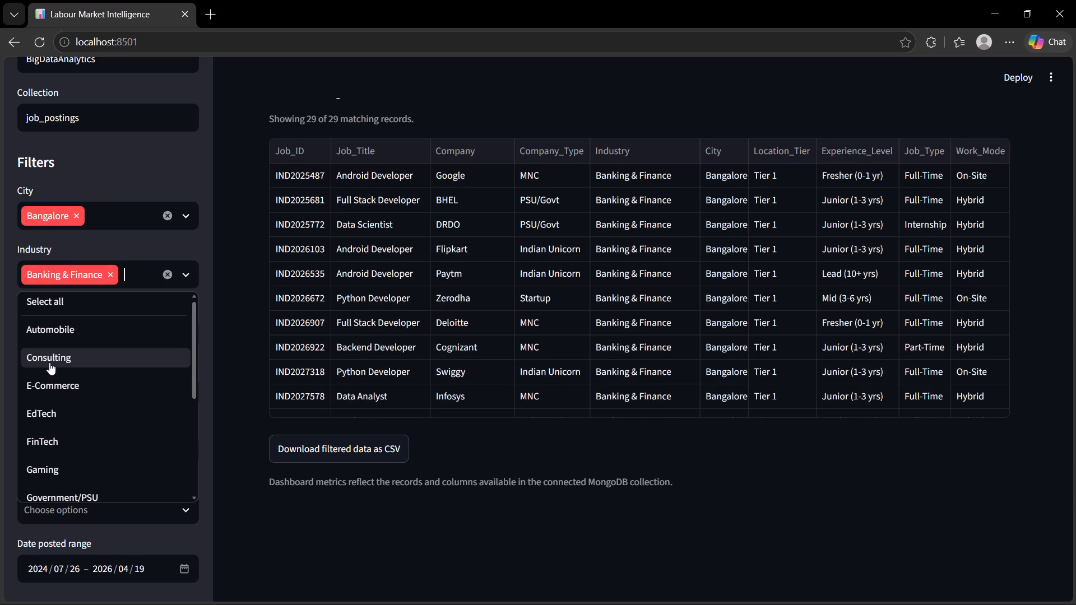
# Add EdTech, Government/PSU and Logistics to the industry filter.
pyautogui.click(52, 407)
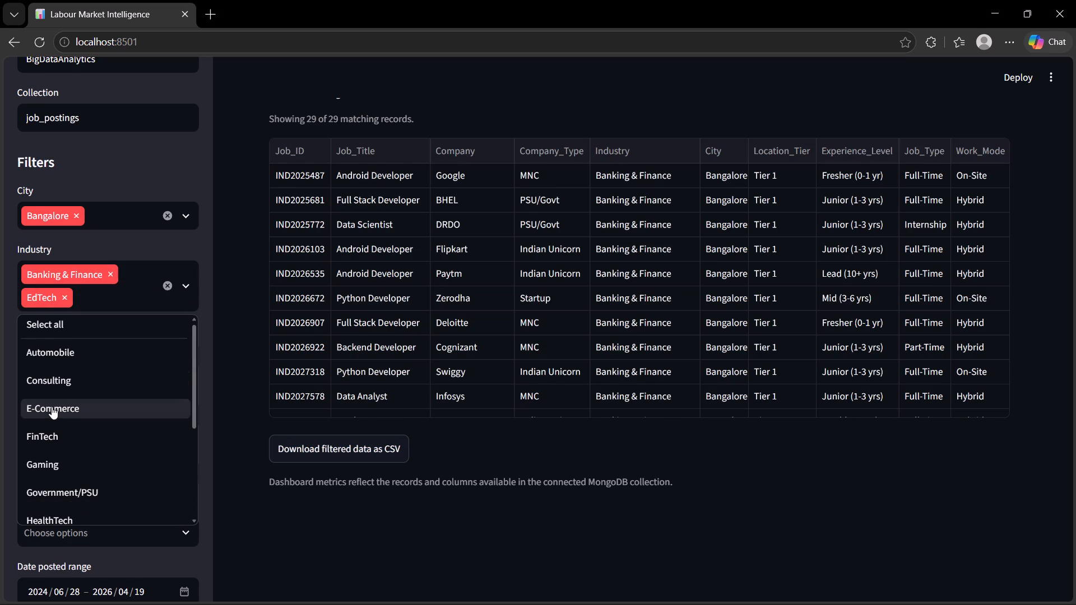
pyautogui.click(53, 490)
pyautogui.scroll(-2, 53, 490)
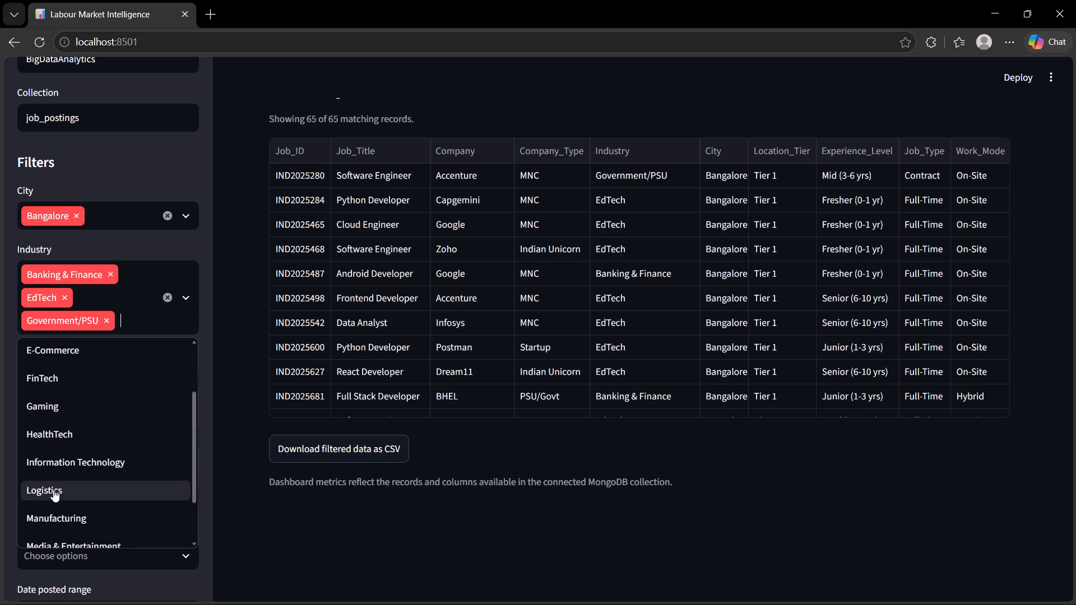
pyautogui.click(53, 490)
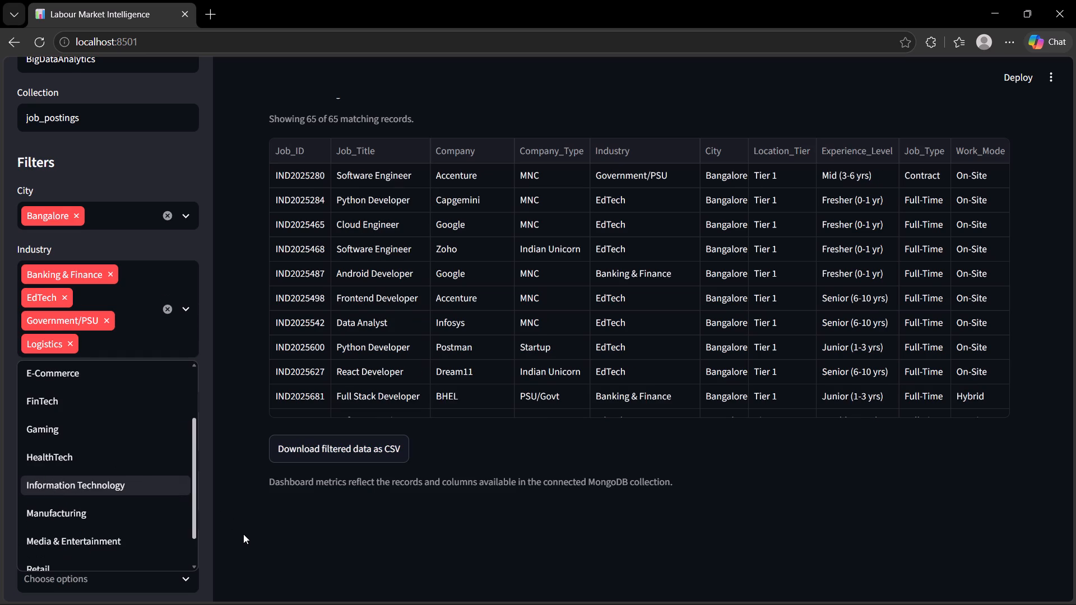
pyautogui.click(243, 534)
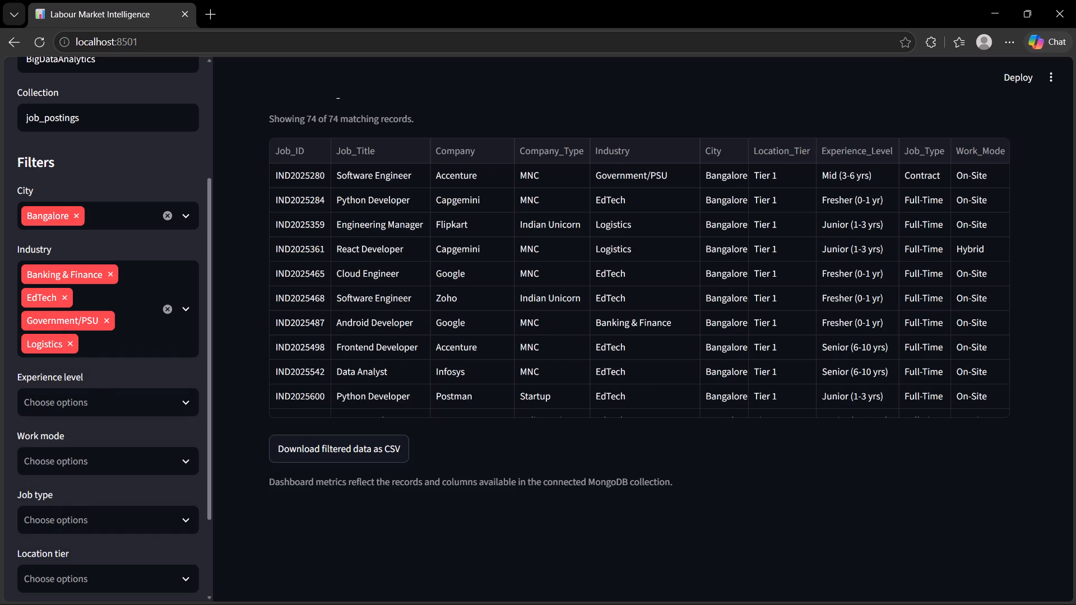
# Filter the job postings by the experience levels Lead (10+ yrs) and Fresher (0-1 yr).
pyautogui.click(91, 400)
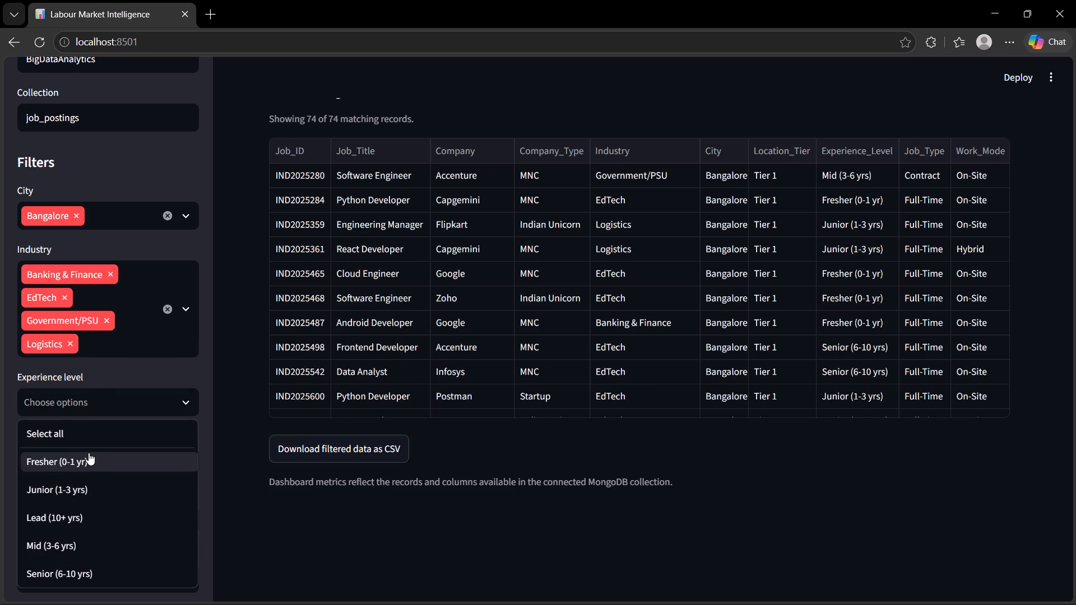
pyautogui.click(60, 522)
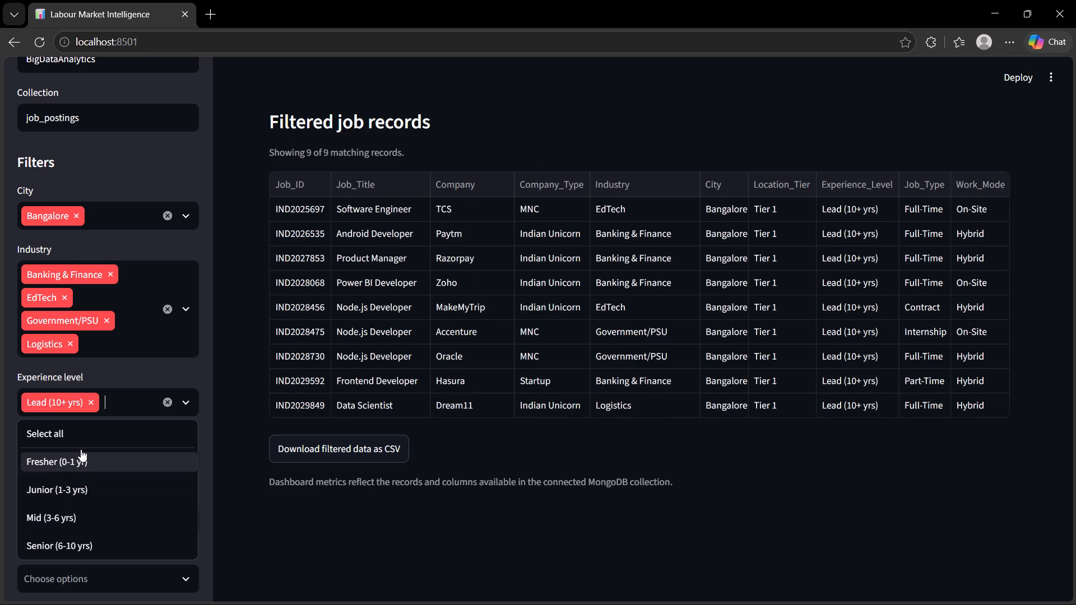
pyautogui.click(81, 449)
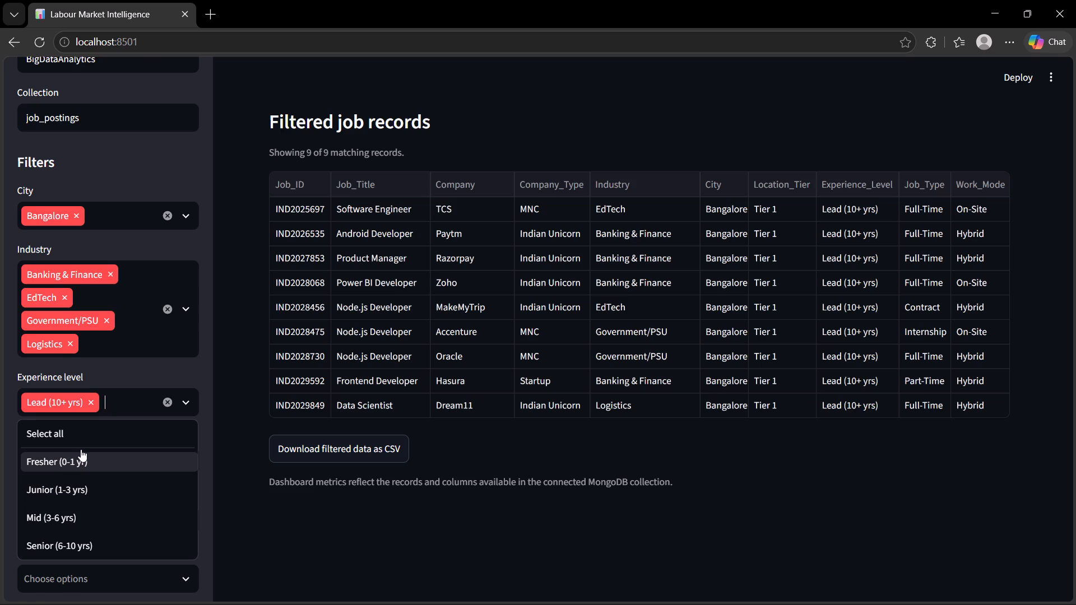
pyautogui.click(236, 500)
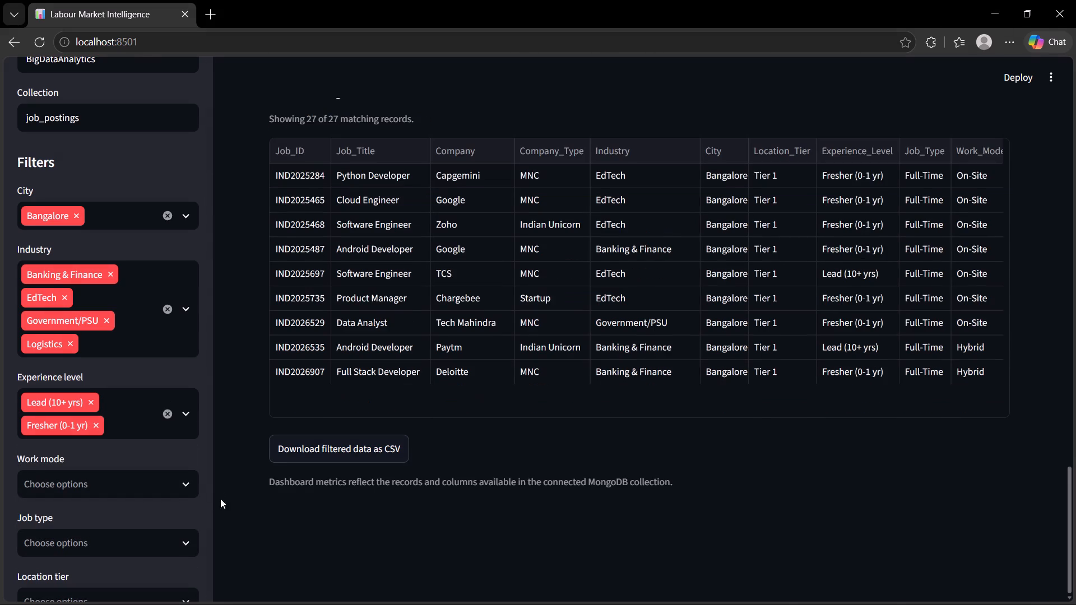
# Look over the charts for the filtered postings and set the work mode filter to On-Site.
pyautogui.scroll(7, 341, 304)
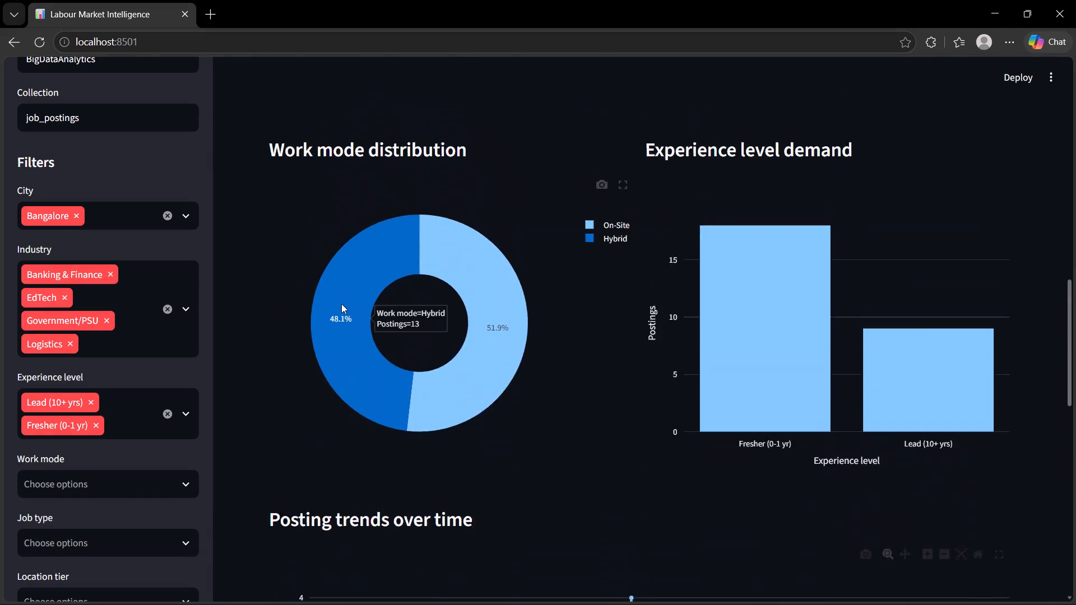
pyautogui.scroll(2, 341, 304)
pyautogui.scroll(-6, 341, 304)
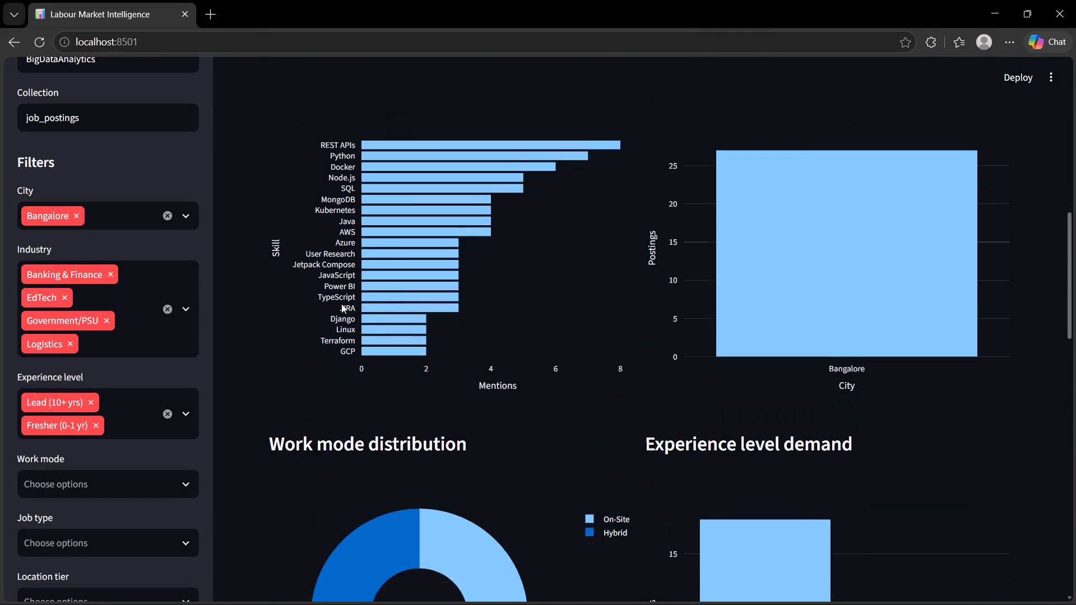
pyautogui.click(78, 488)
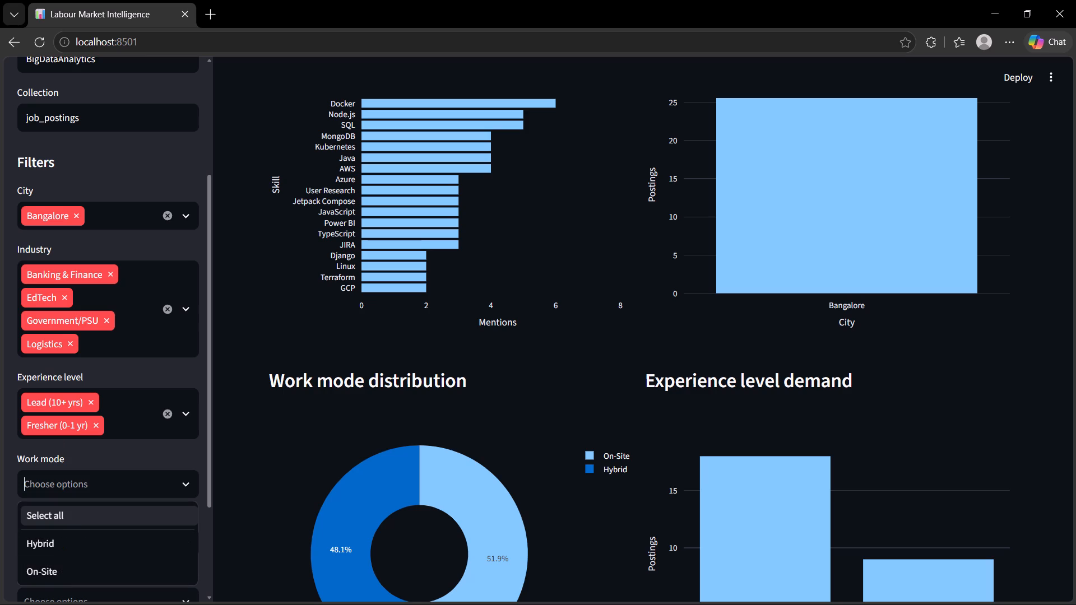
pyautogui.click(46, 583)
pyautogui.click(254, 567)
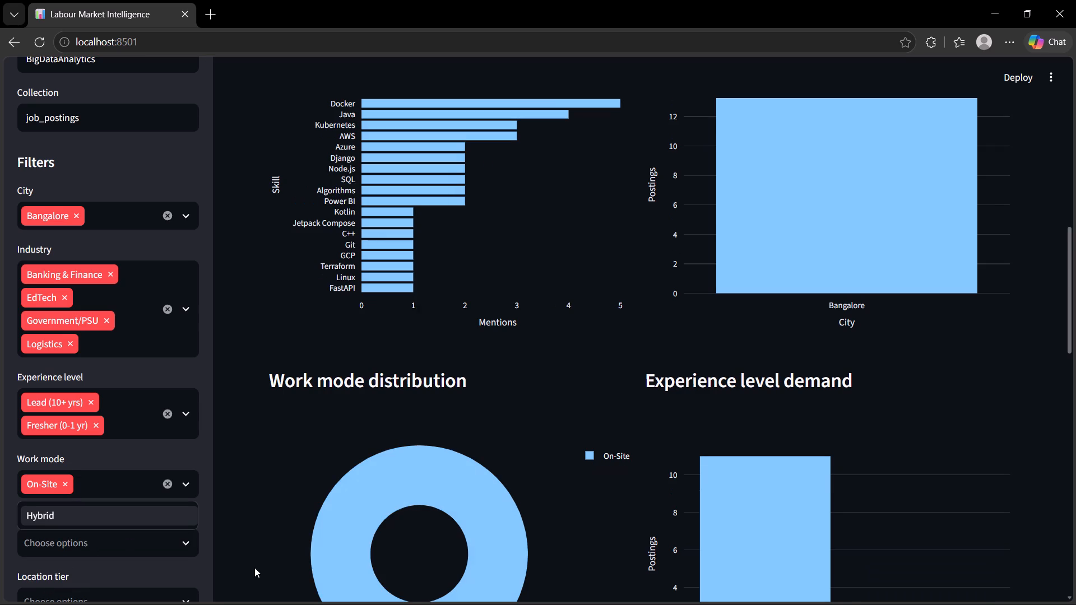
# Set the job type filter to Full-Time.
pyautogui.scroll(-2, 254, 567)
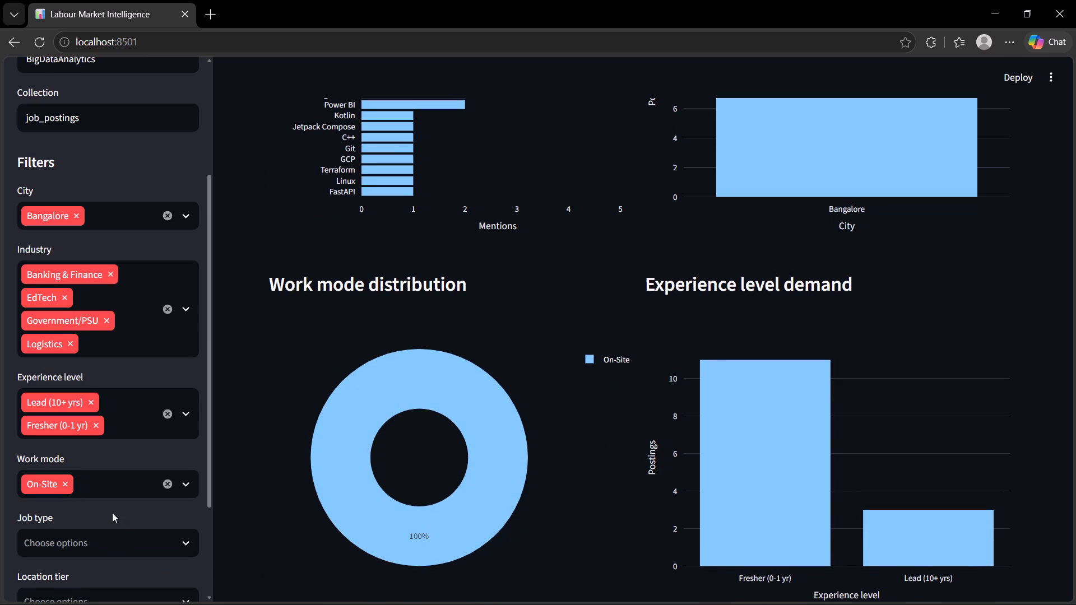
pyautogui.click(72, 545)
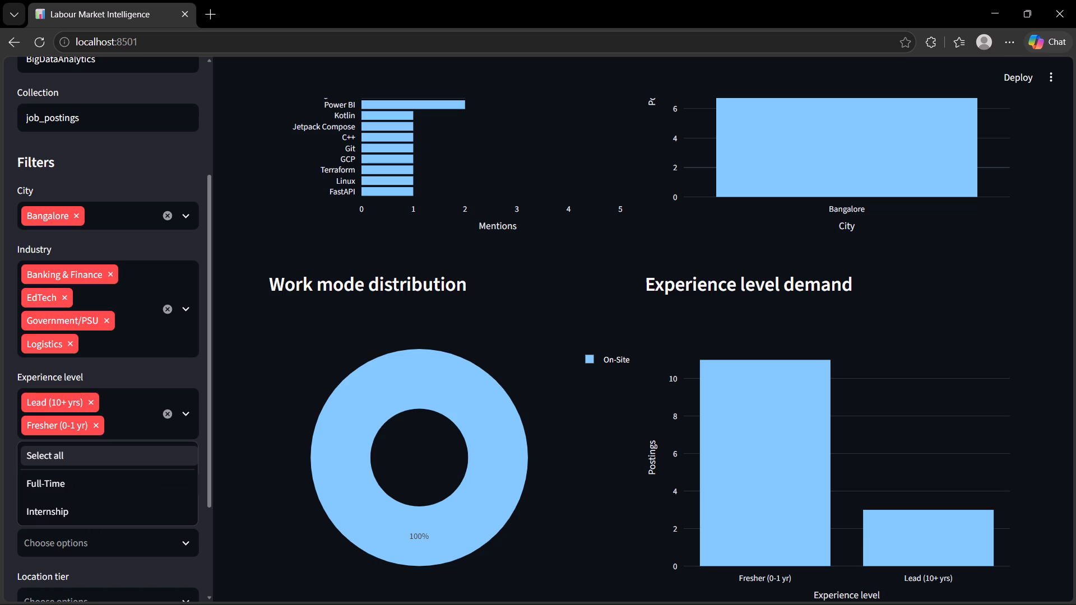
pyautogui.click(105, 490)
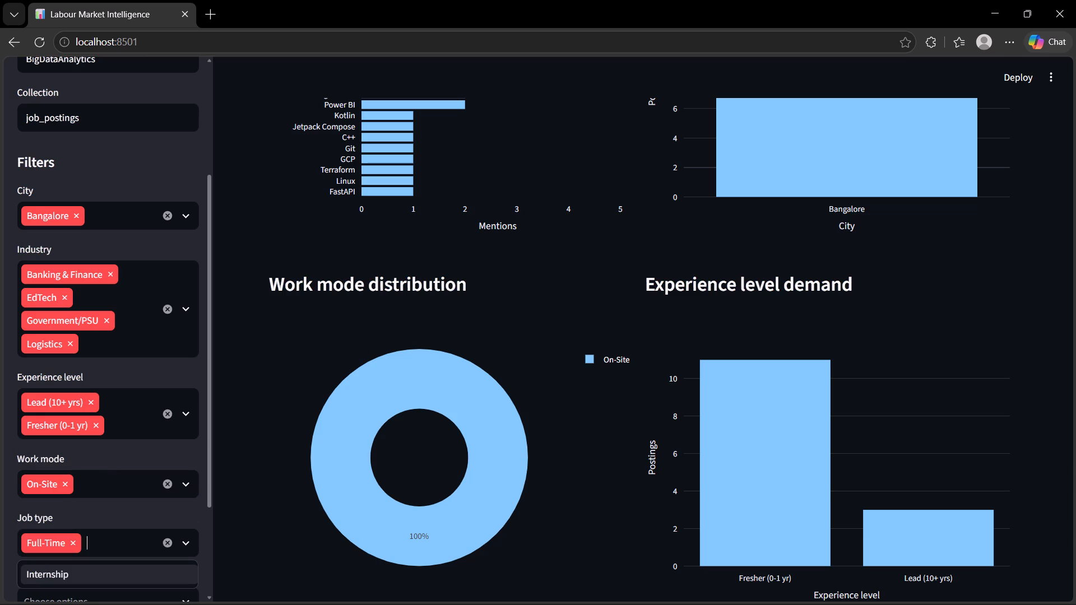
# Examine the work mode, experience level and posting trend charts and the filtered job records table.
pyautogui.scroll(-2, 240, 459)
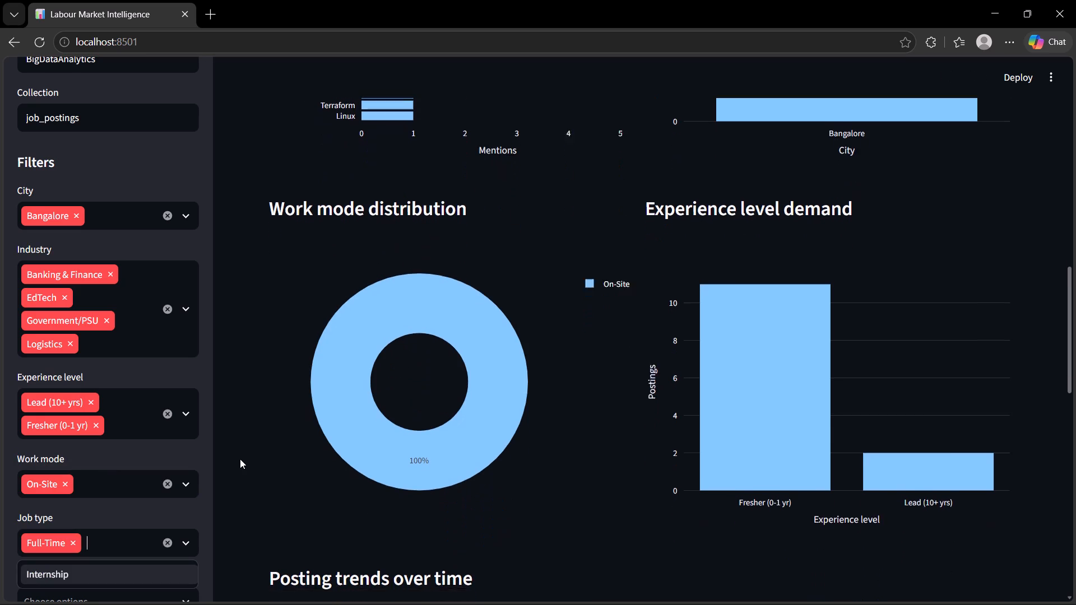
pyautogui.scroll(-9, 240, 459)
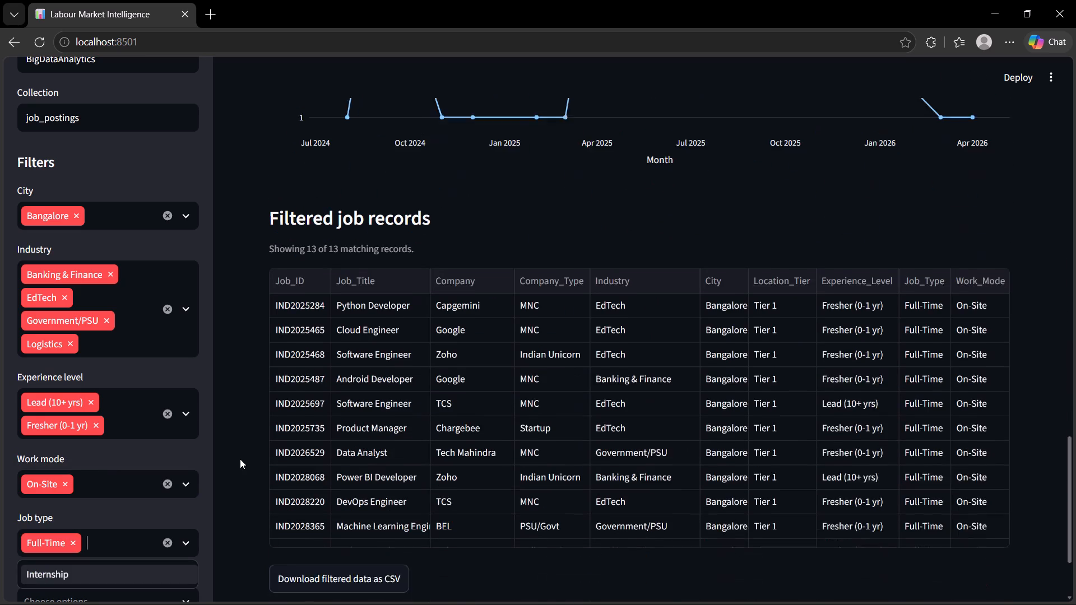
pyautogui.scroll(-1, 240, 459)
# Set the location tier filter to Tier 1.
pyautogui.scroll(-1, 137, 448)
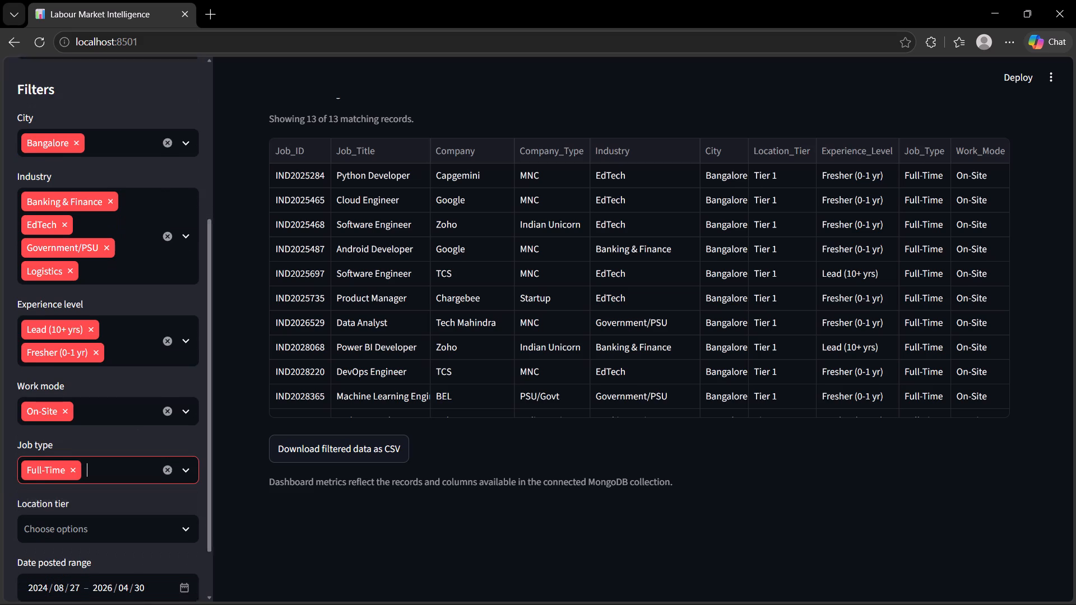
pyautogui.scroll(-1, 137, 448)
pyautogui.click(99, 477)
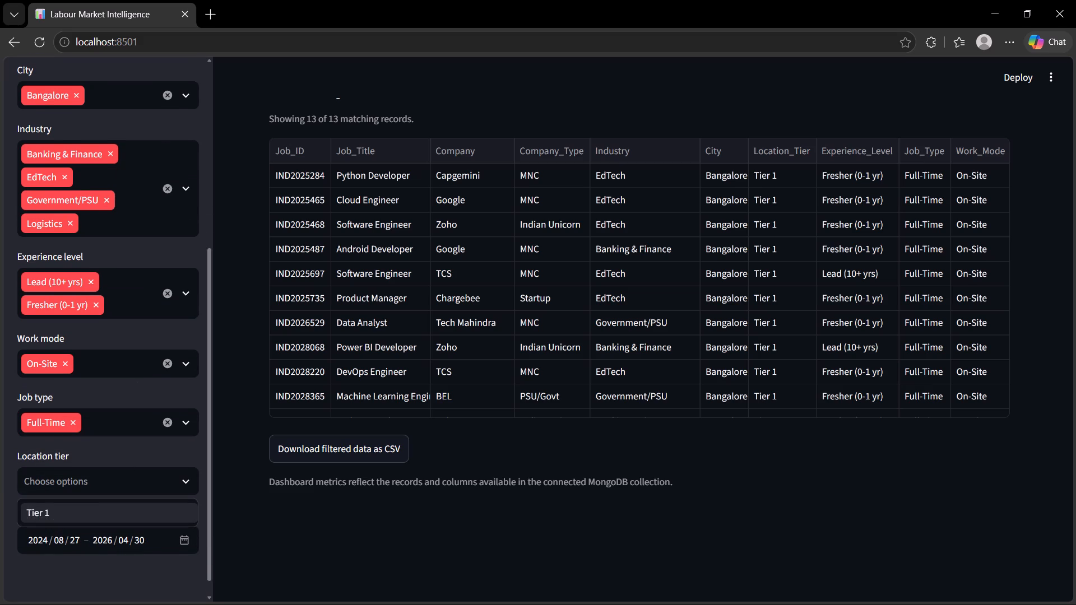
pyautogui.click(77, 517)
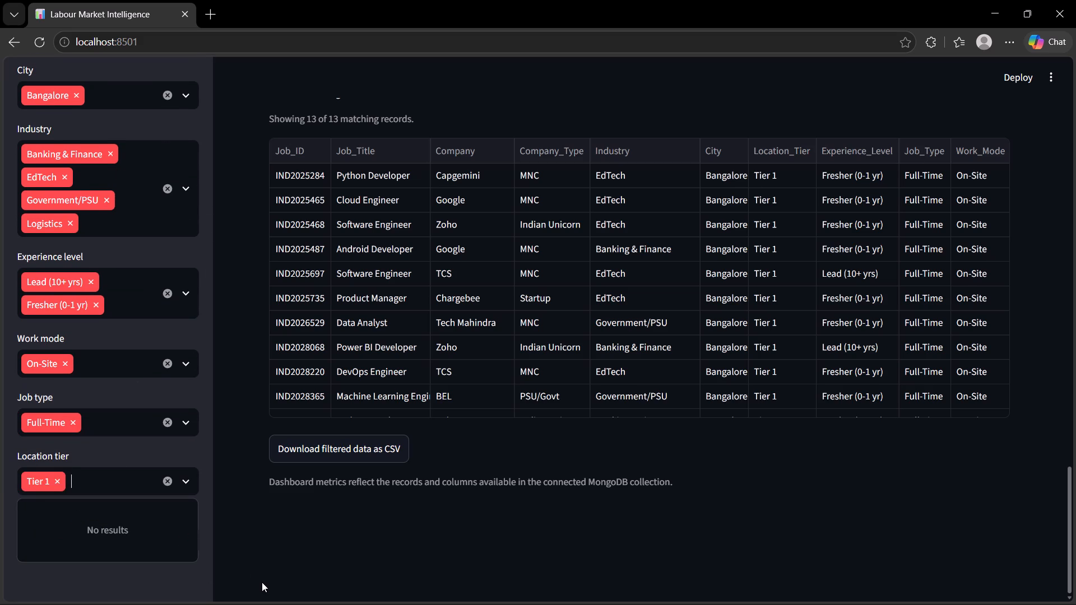
pyautogui.click(281, 543)
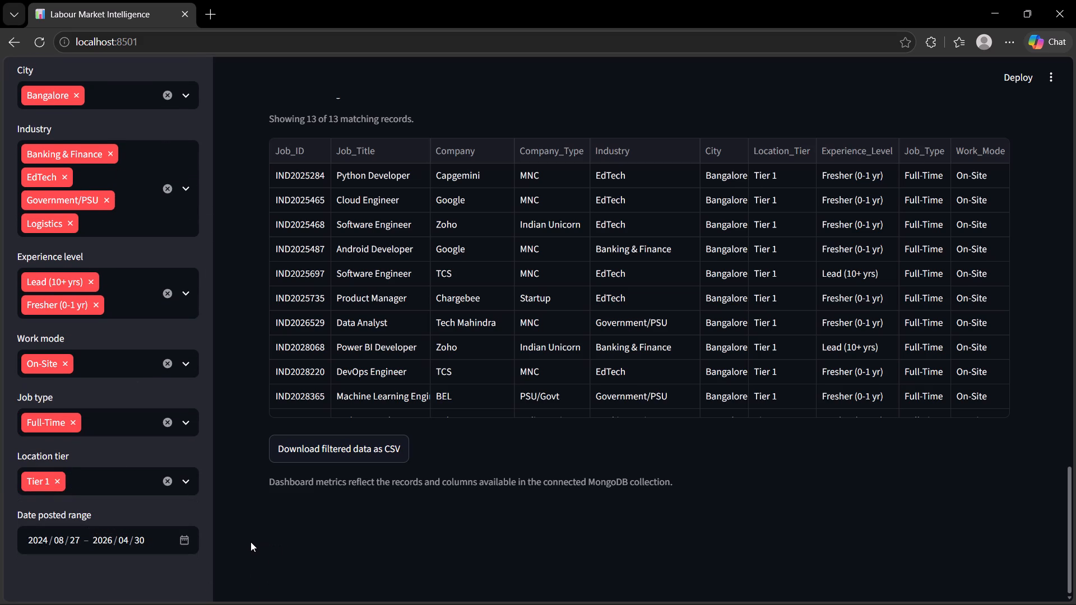
# Examine the metrics, industry and skills charts, and job records table for the Tier 1 filtered postings.
pyautogui.scroll(9, 303, 514)
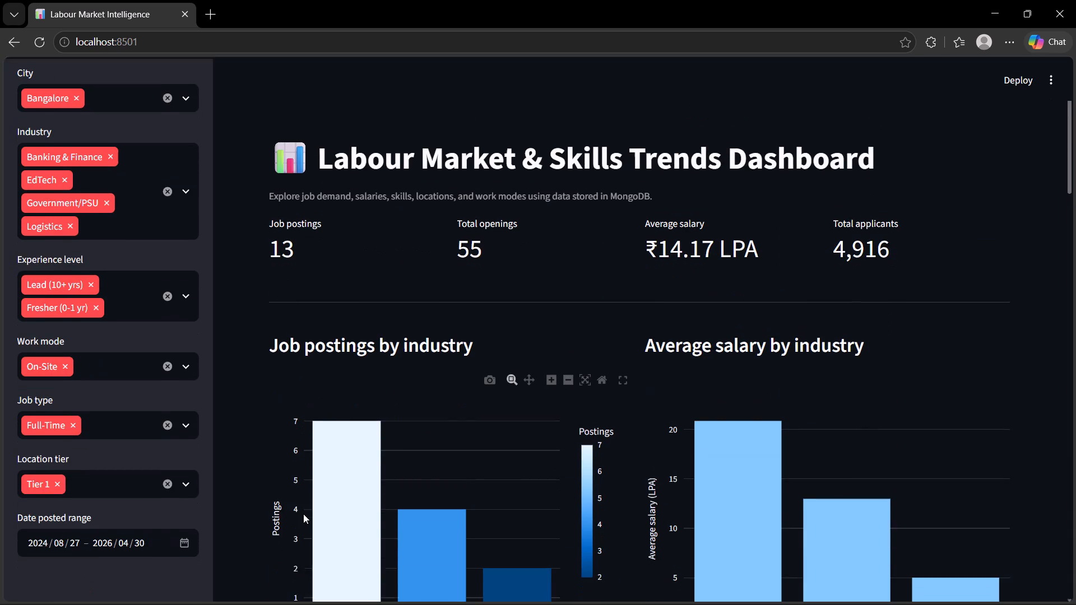
pyautogui.scroll(-2, 303, 514)
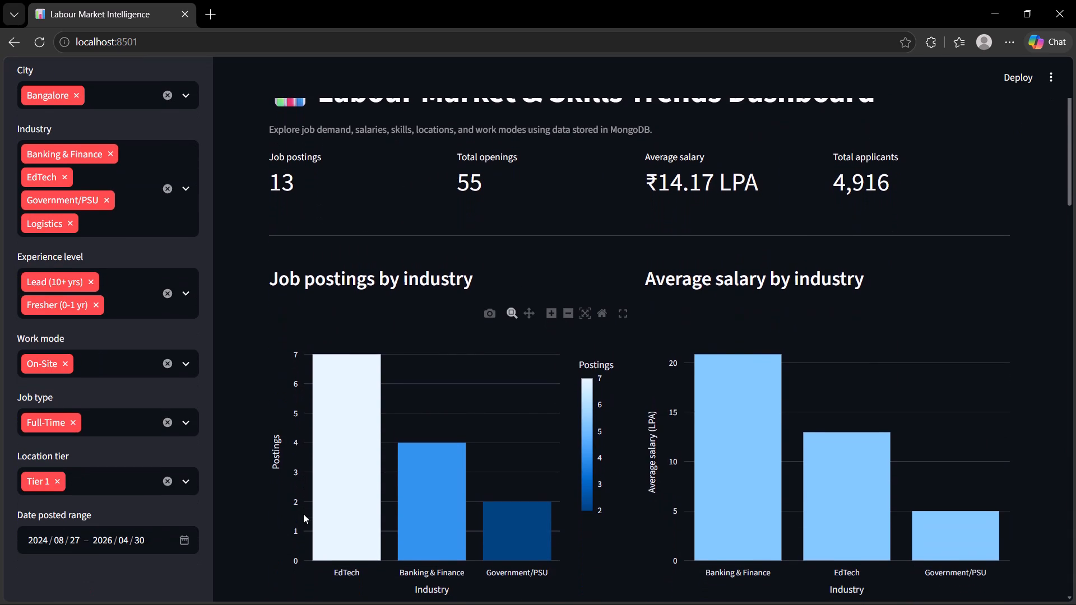
pyautogui.scroll(-1, 303, 514)
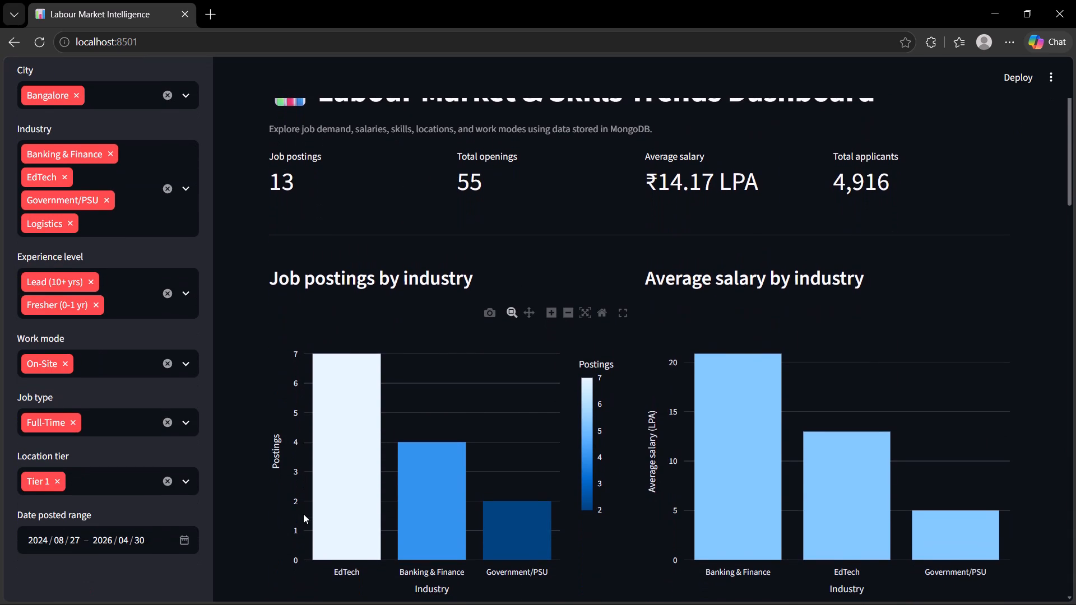
pyautogui.scroll(2, 303, 514)
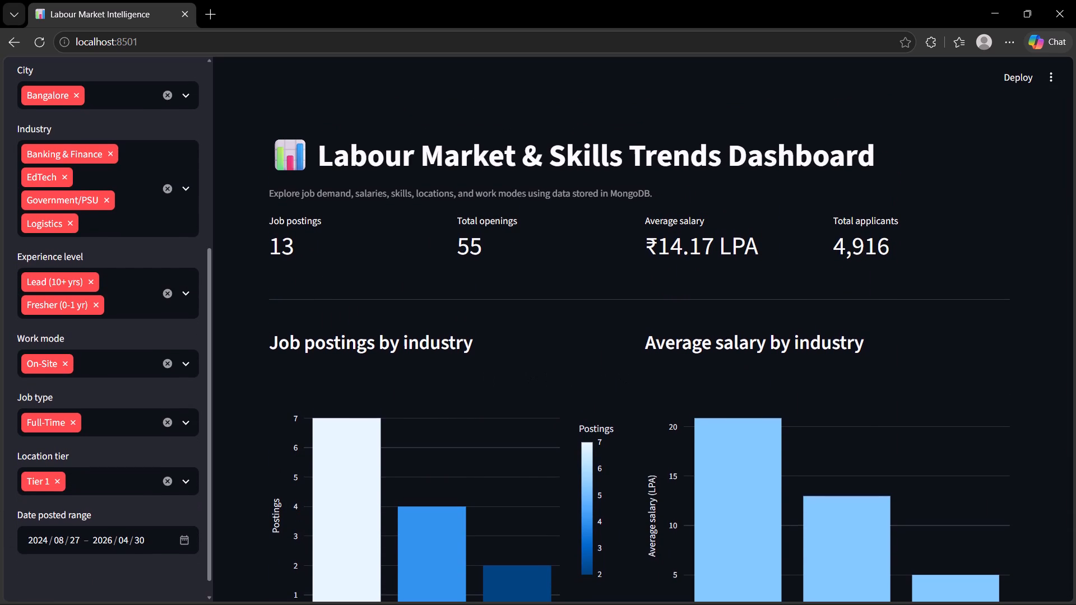
pyautogui.scroll(-3, 396, 389)
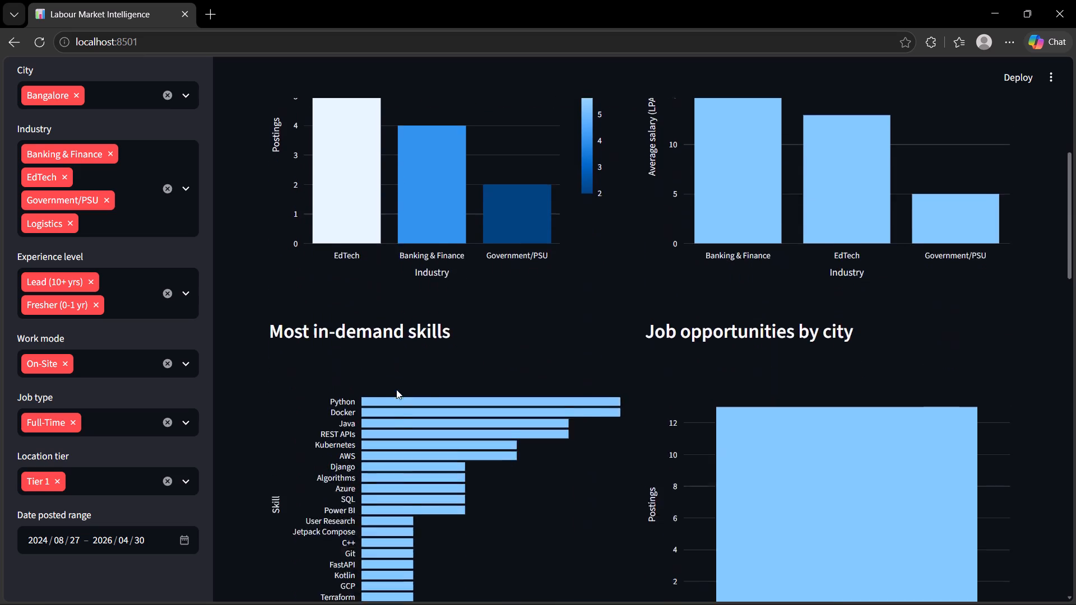
pyautogui.scroll(-5, 396, 389)
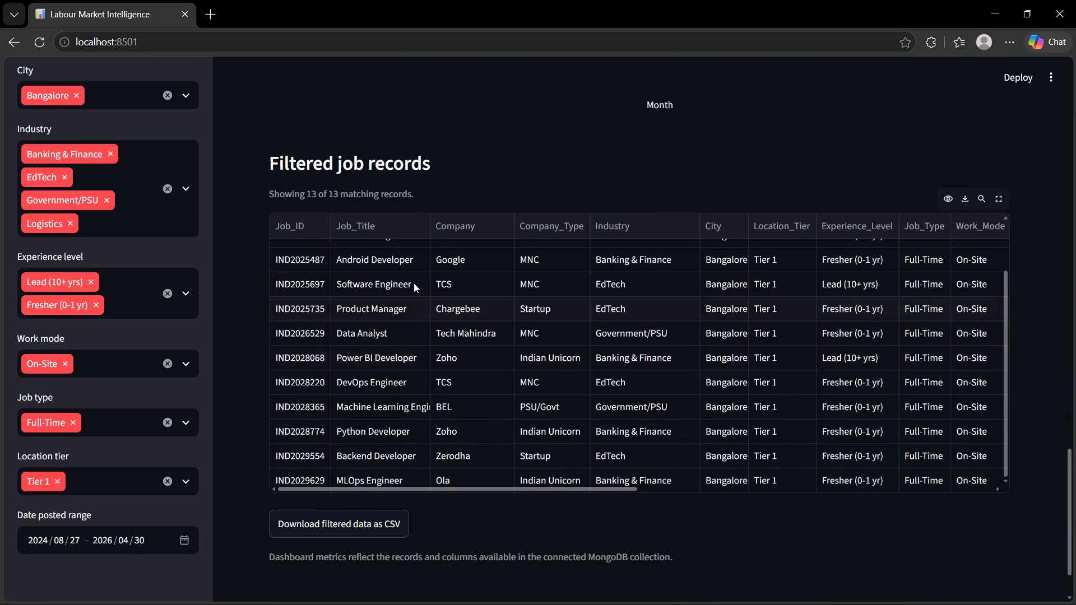
pyautogui.scroll(-2, 469, 283)
pyautogui.scroll(2, 469, 283)
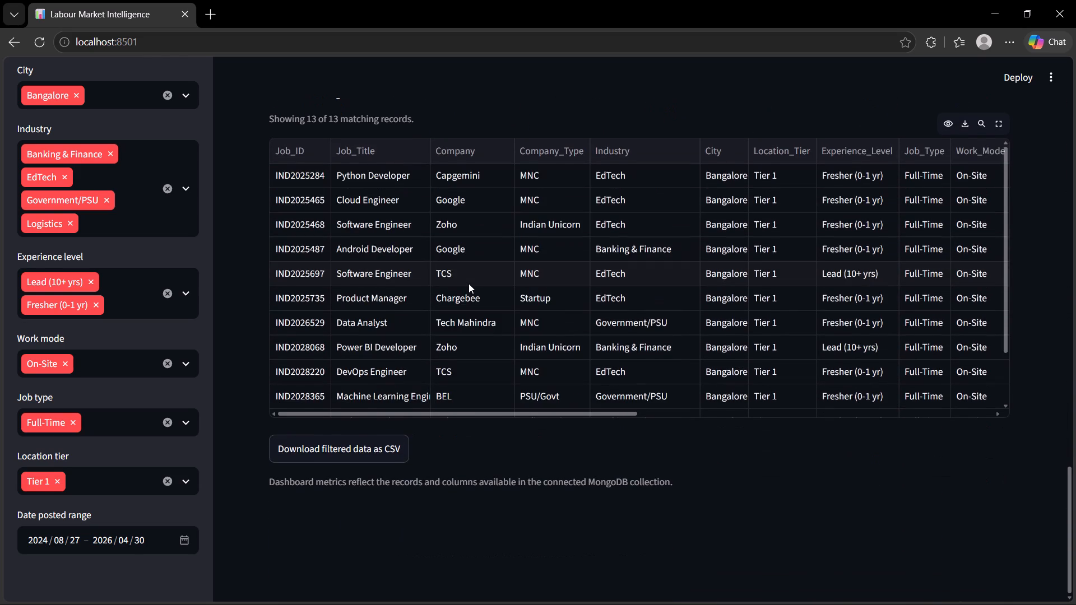
pyautogui.scroll(3, 469, 283)
pyautogui.scroll(-2, 469, 283)
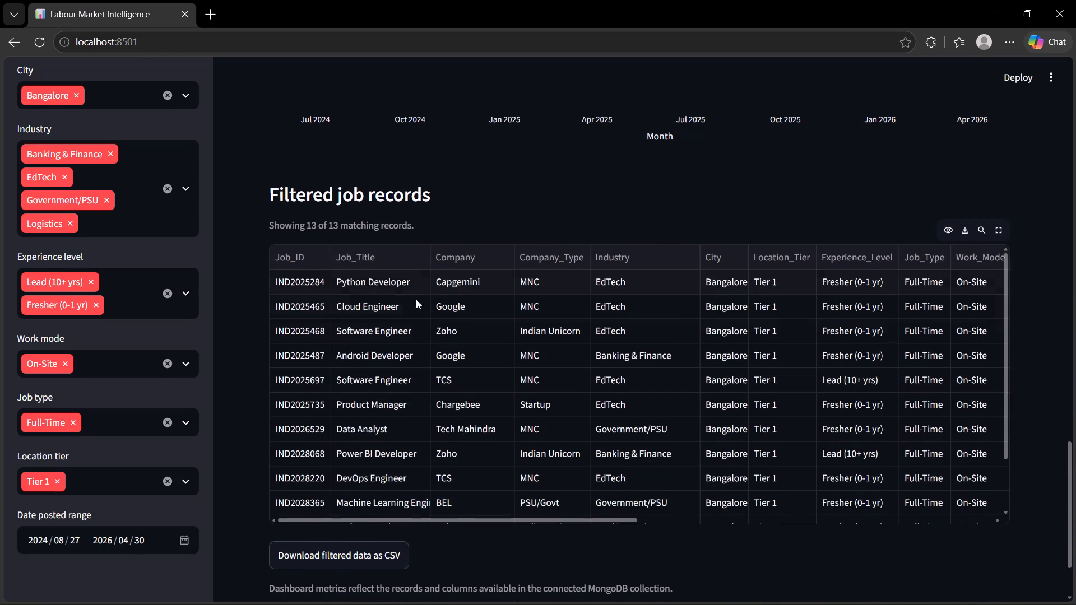
pyautogui.scroll(-3, 429, 336)
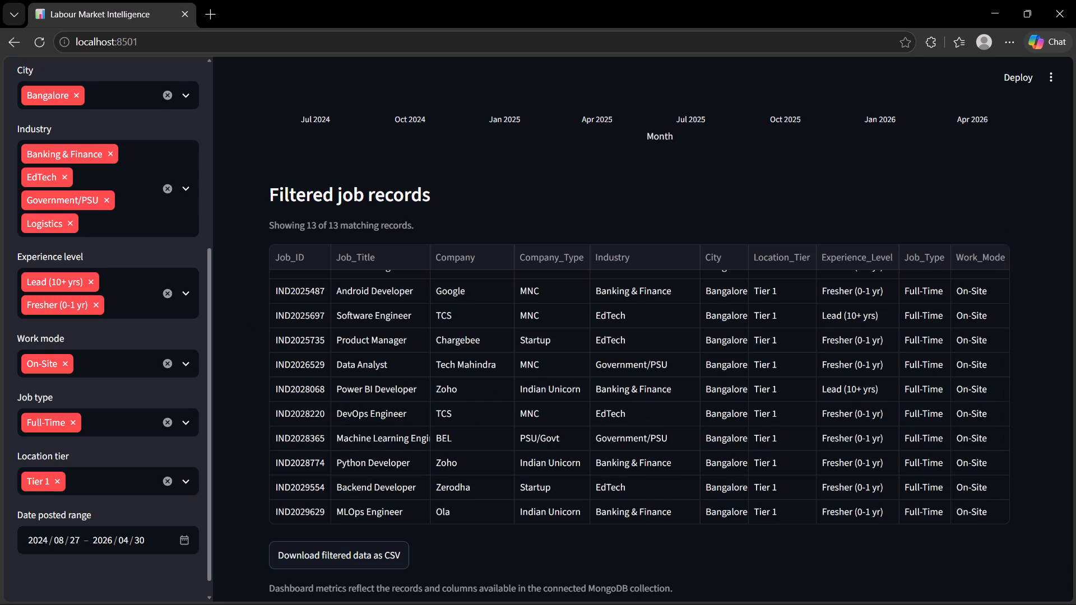
# Remove Lead (10+ yrs) from the experience level filter, and EdTech and Banking & Finance from the industry filter.
pyautogui.click(90, 283)
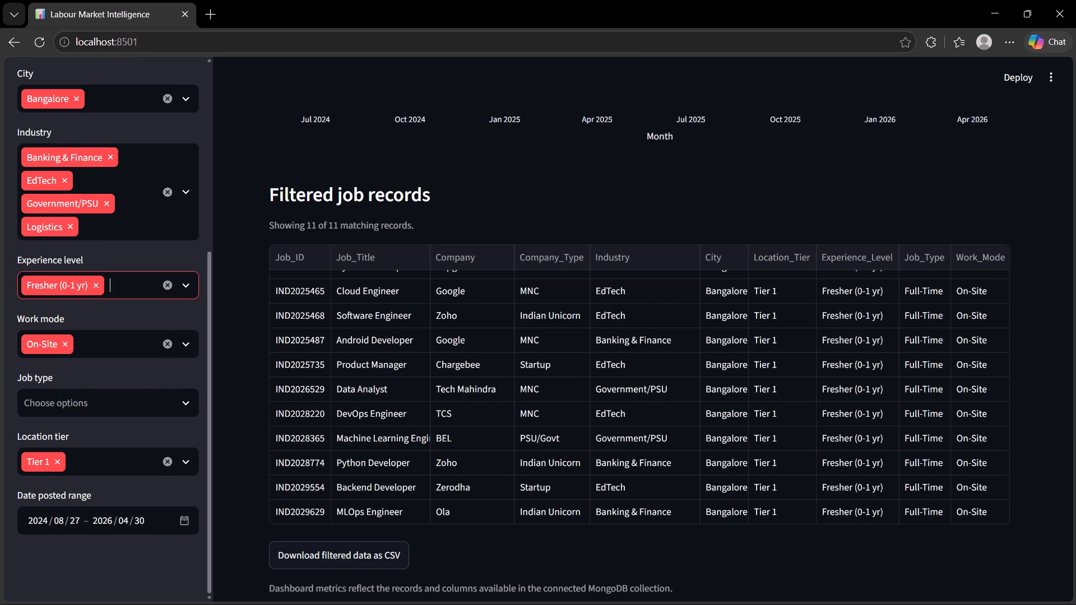
pyautogui.click(68, 183)
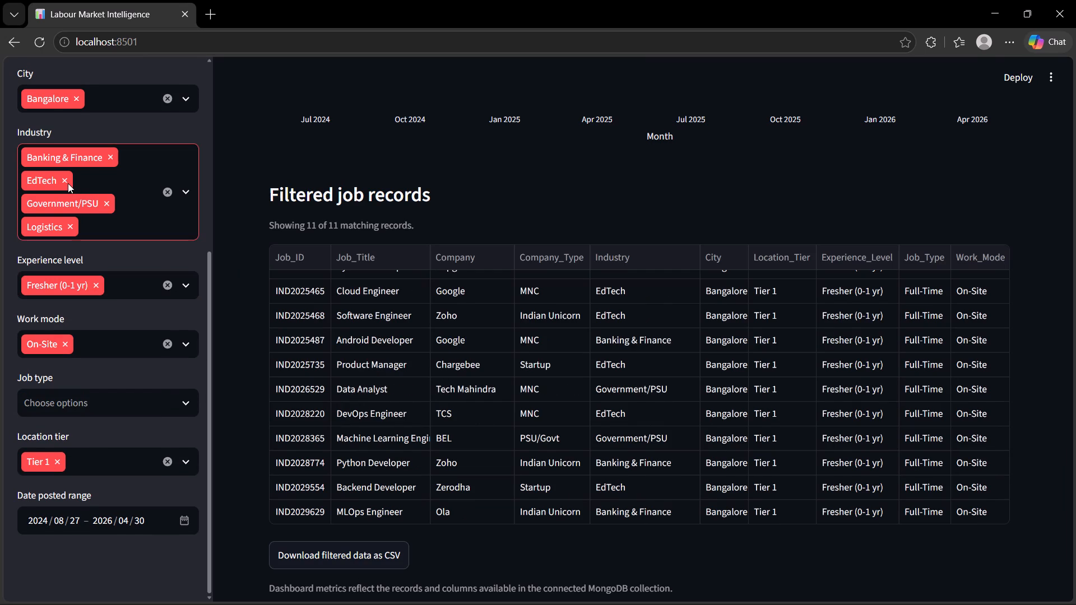
pyautogui.click(66, 180)
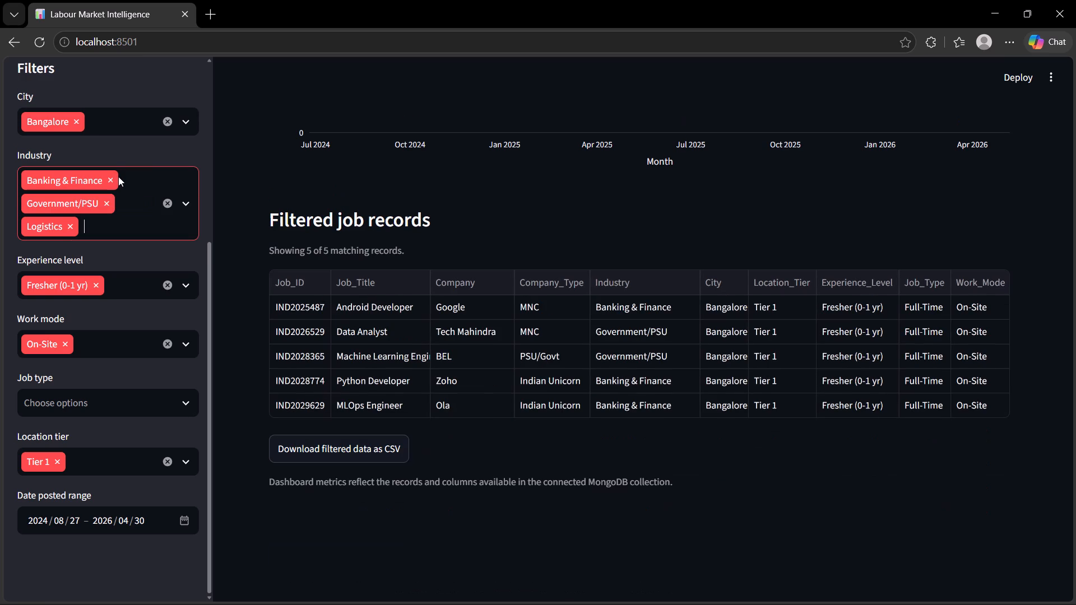
pyautogui.click(112, 178)
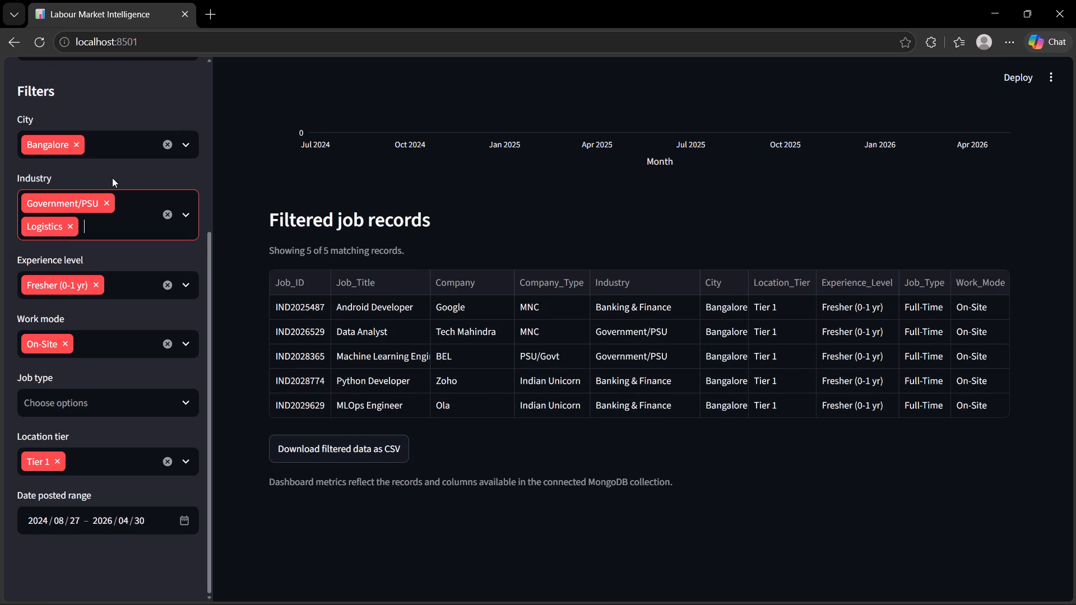
# Examine the posting trends chart and the filtered job records for the narrowed selection.
pyautogui.scroll(2, 244, 288)
pyautogui.scroll(-1, 244, 288)
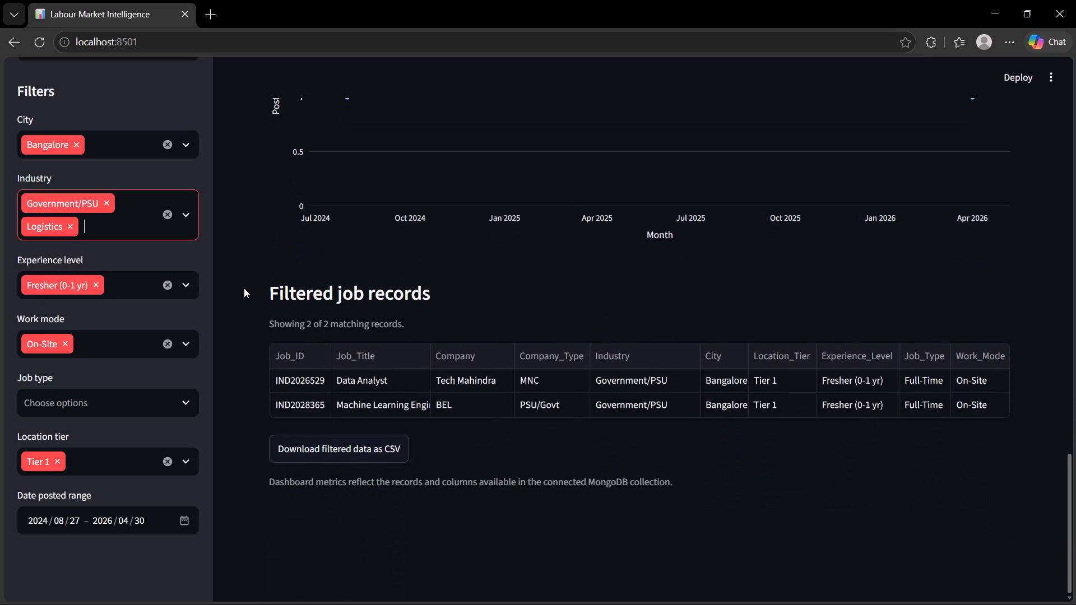
pyautogui.scroll(3, 244, 288)
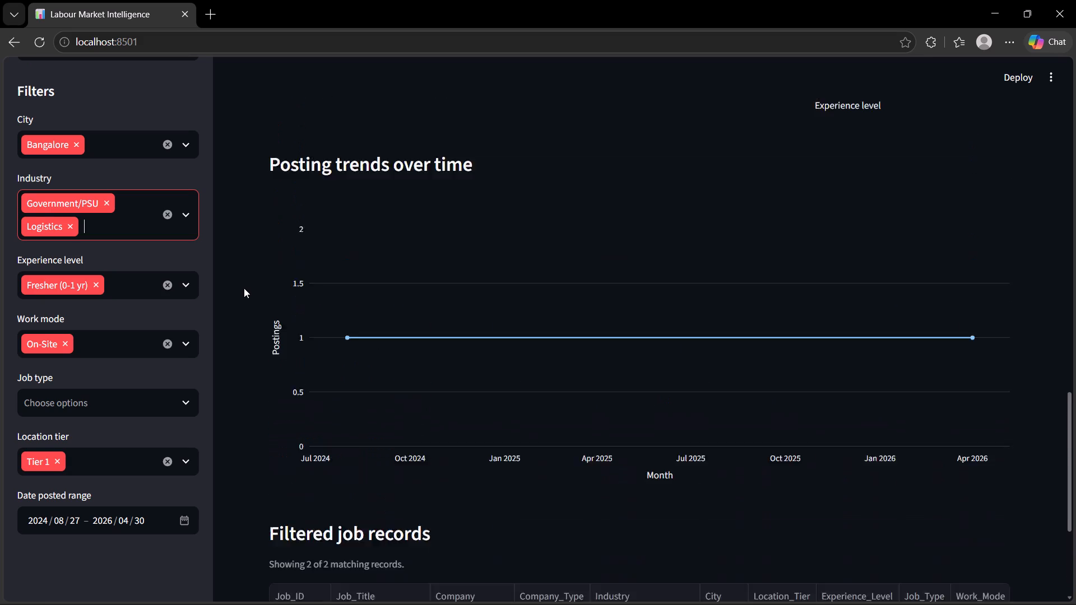
pyautogui.scroll(3, 244, 288)
pyautogui.scroll(-1, 244, 288)
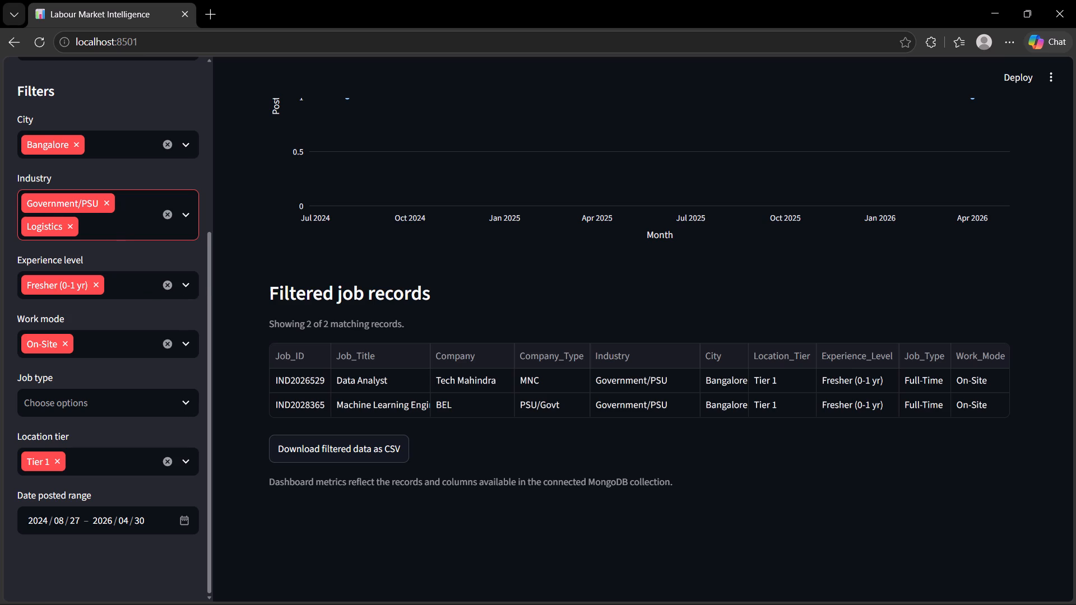
# Add Automobile and E-Commerce to the industry filter.
pyautogui.click(187, 217)
pyautogui.click(106, 285)
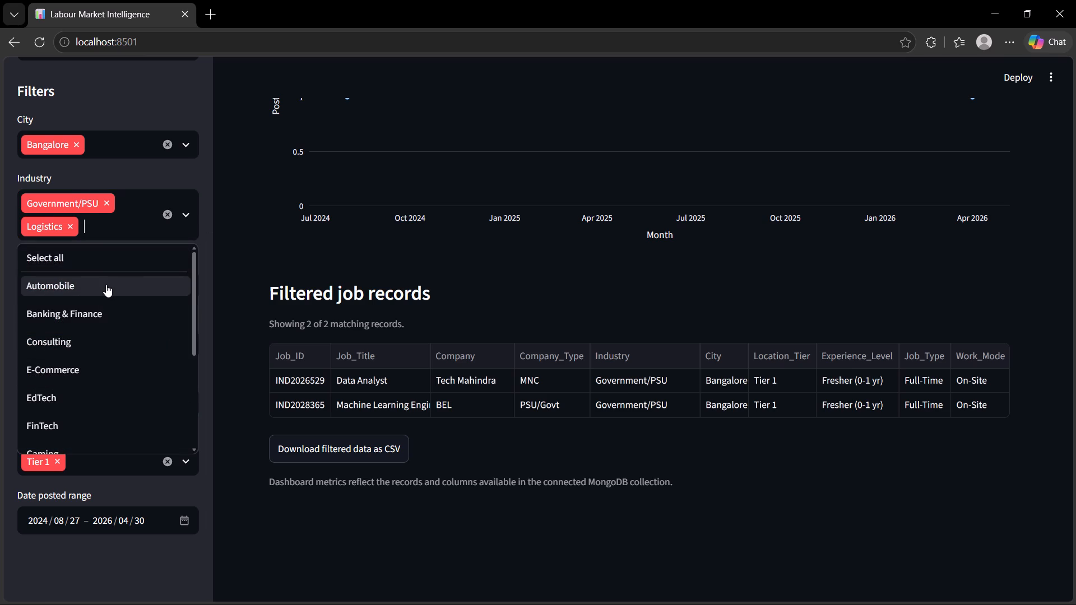
pyautogui.click(96, 359)
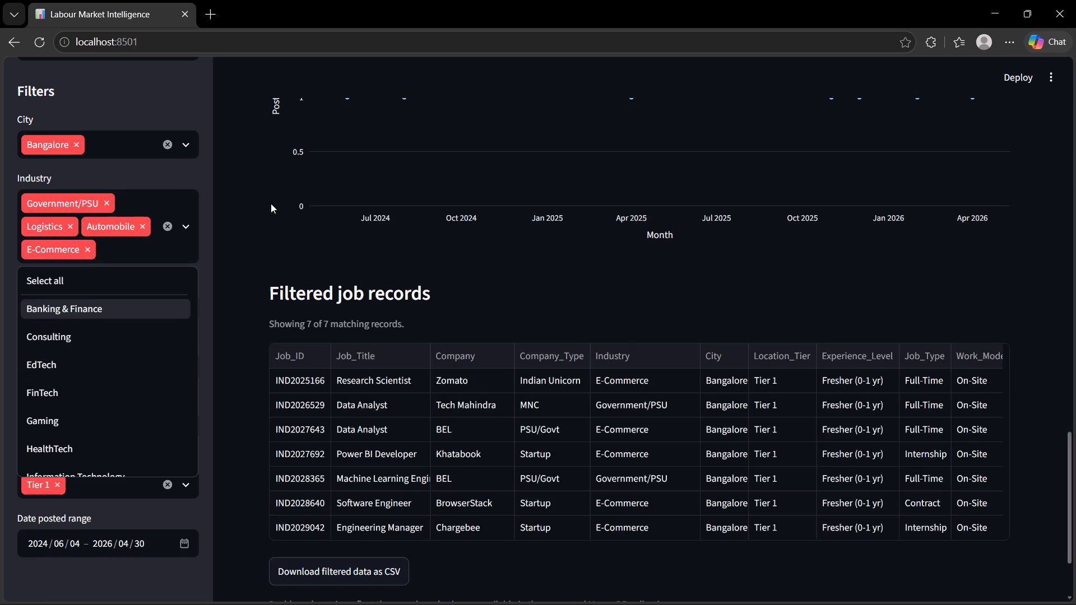
pyautogui.click(437, 253)
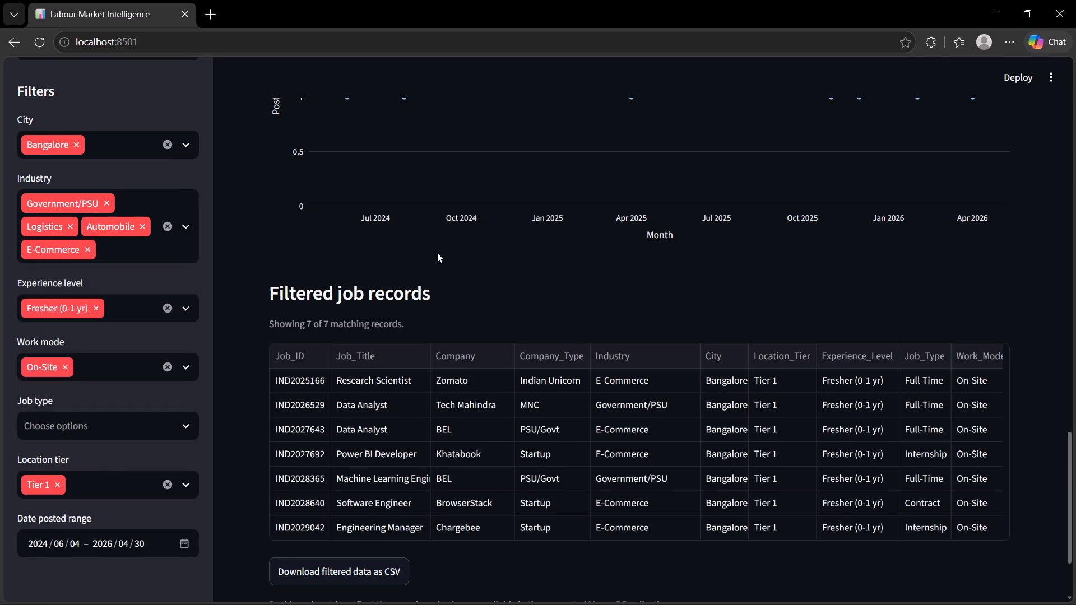
# Review the skills, city and industry charts and the headline metrics for the updated industry selection.
pyautogui.scroll(5, 437, 253)
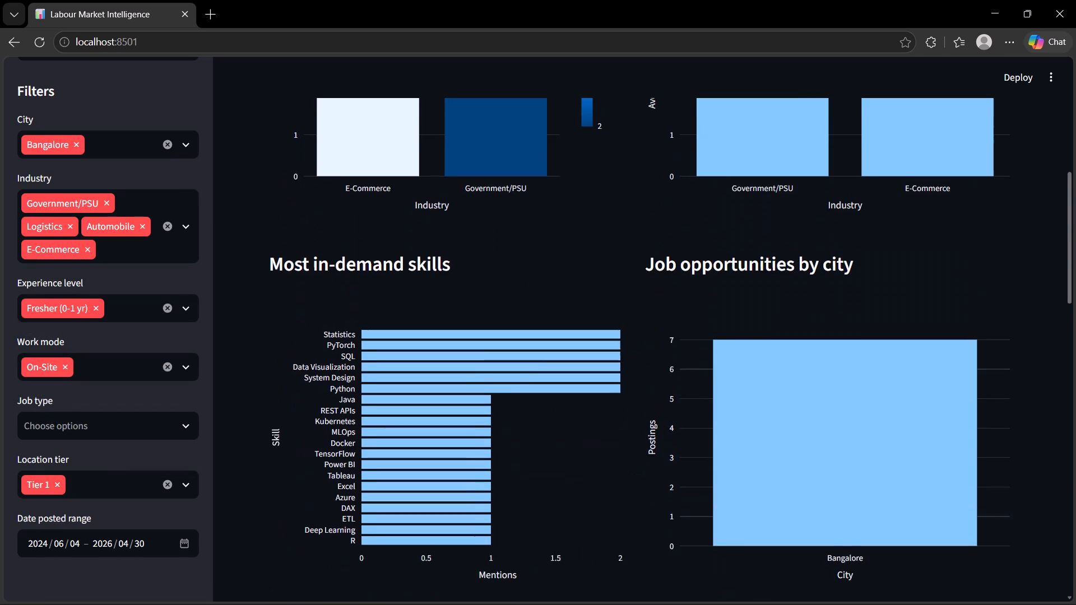
pyautogui.scroll(3, 437, 236)
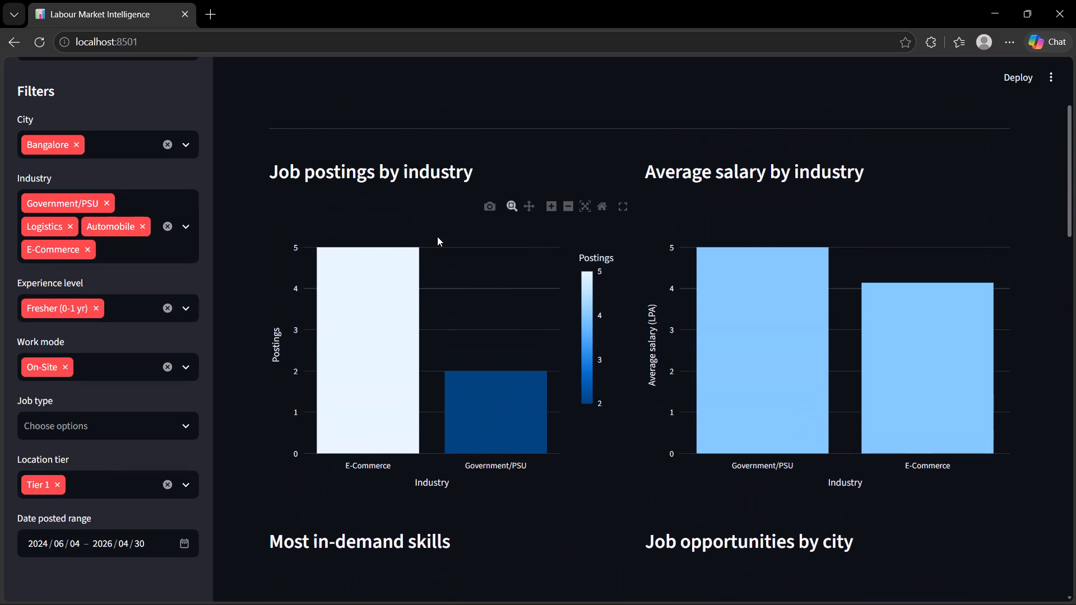
pyautogui.scroll(1, 437, 236)
pyautogui.scroll(1, 226, 228)
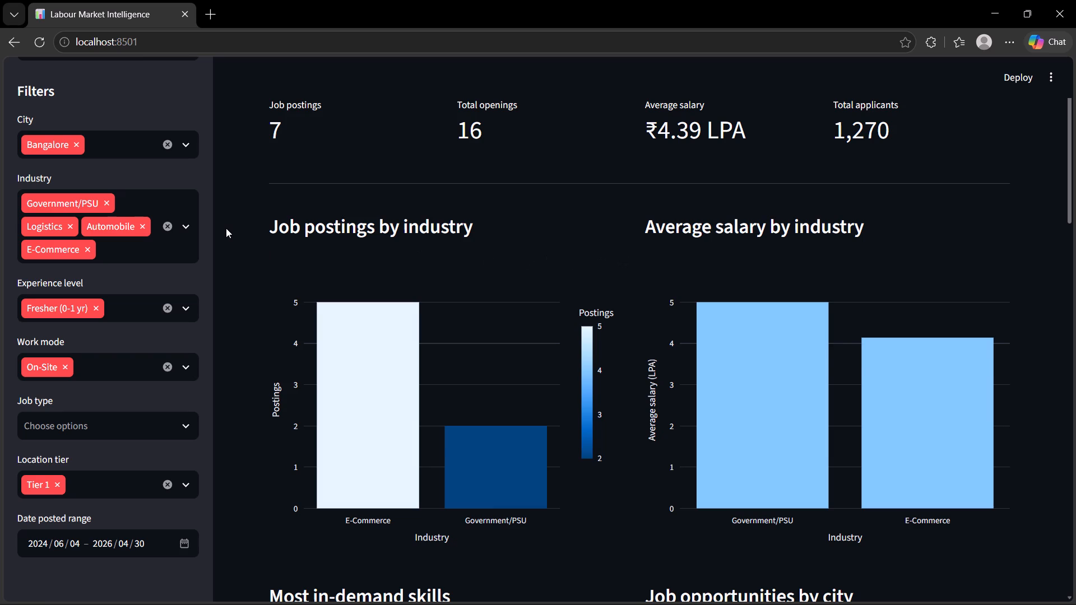
pyautogui.scroll(2, 226, 228)
pyautogui.scroll(-1, 226, 228)
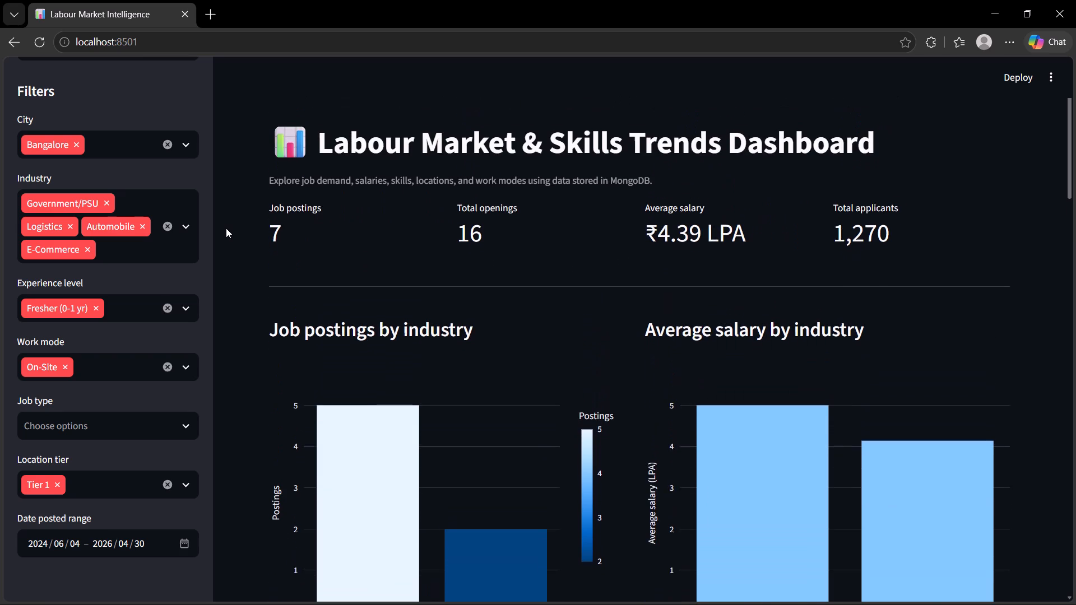
pyautogui.scroll(-1, 226, 228)
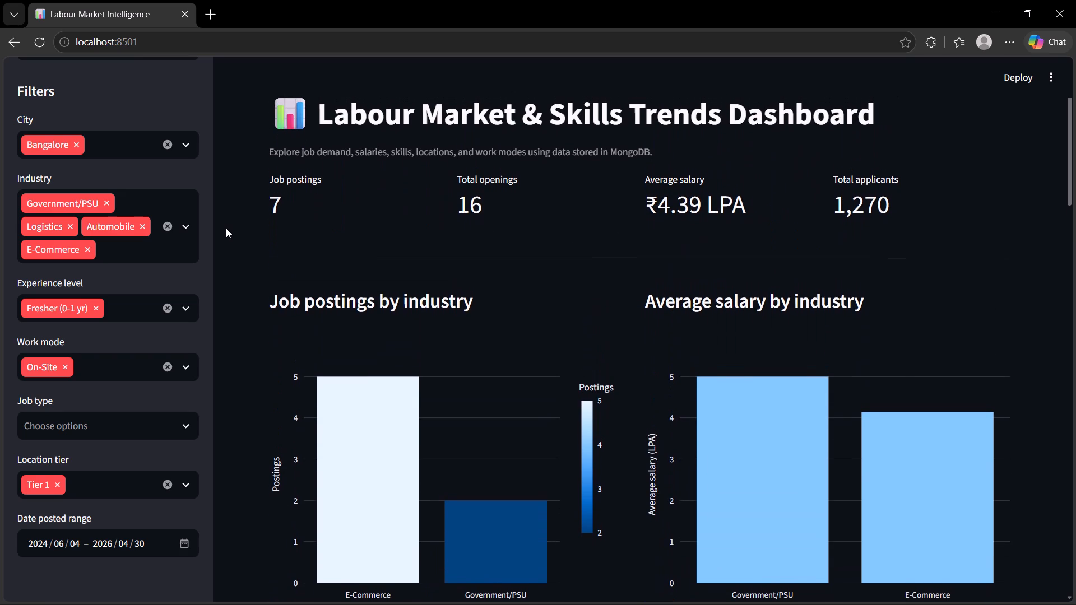
# Capture a screenshot of the dashboard area covering the filters, headline metrics and both industry charts.
pyautogui.press('Print')
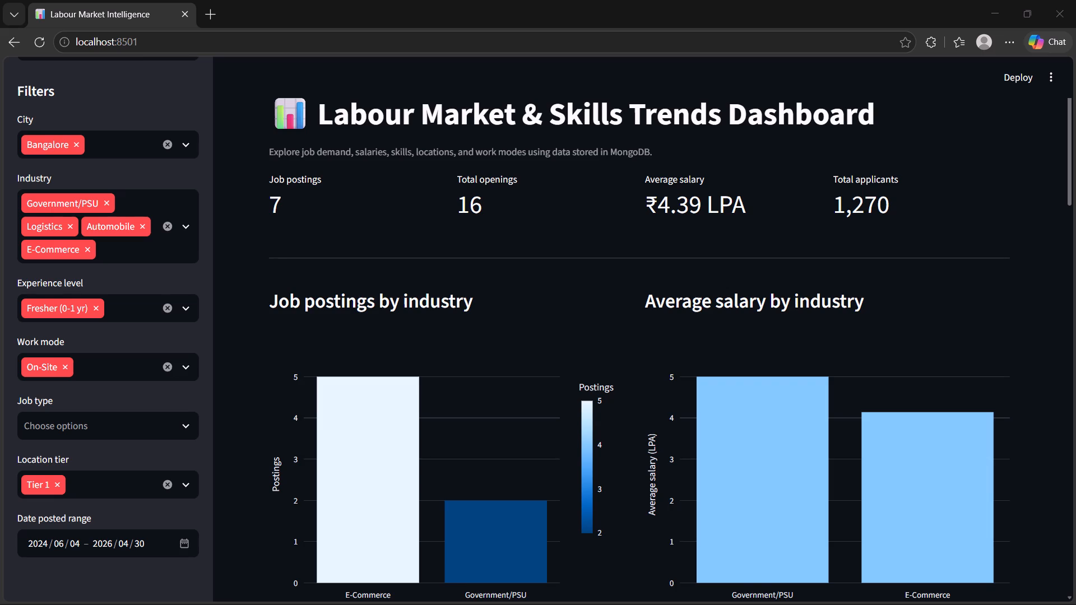
pyautogui.moveTo(10, 83); pyautogui.dragTo(618, 251)
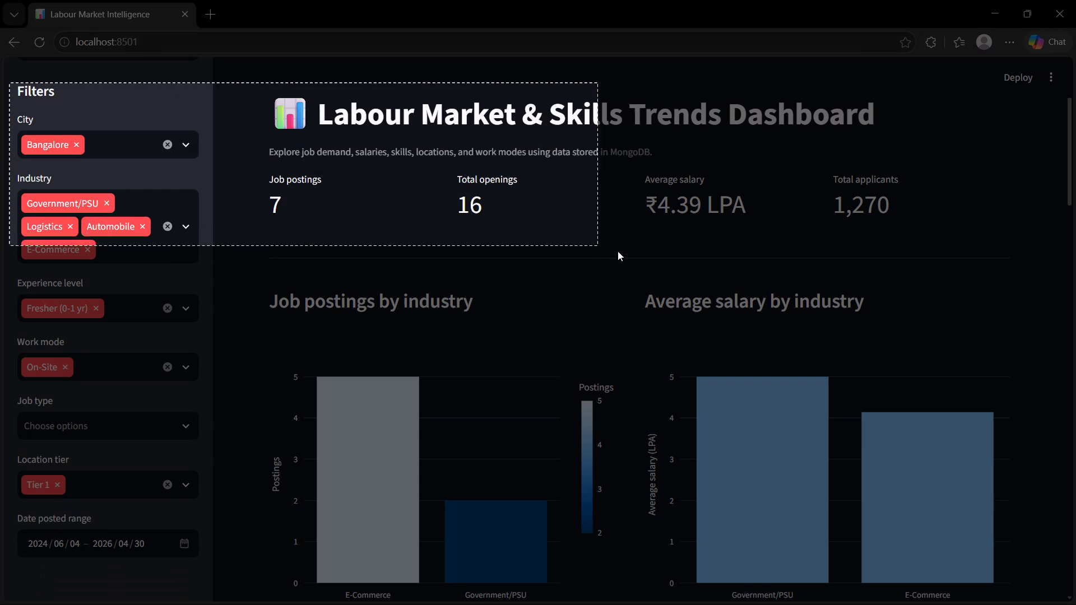
pyautogui.moveTo(618, 251); pyautogui.dragTo(993, 592)
pyautogui.scroll(1, 692, 315)
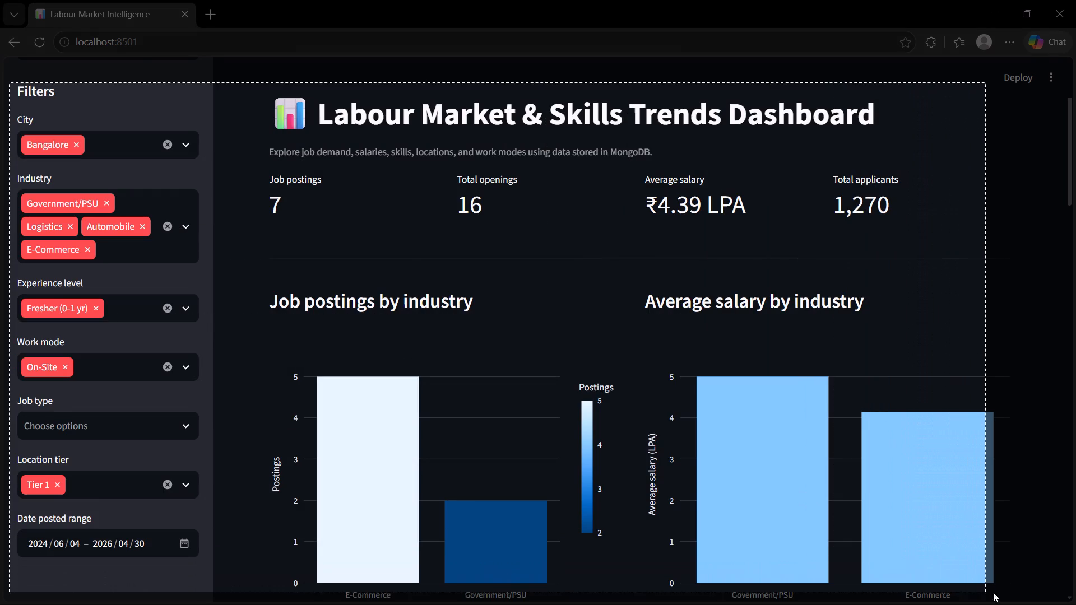
pyautogui.moveTo(993, 592); pyautogui.dragTo(1065, 602)
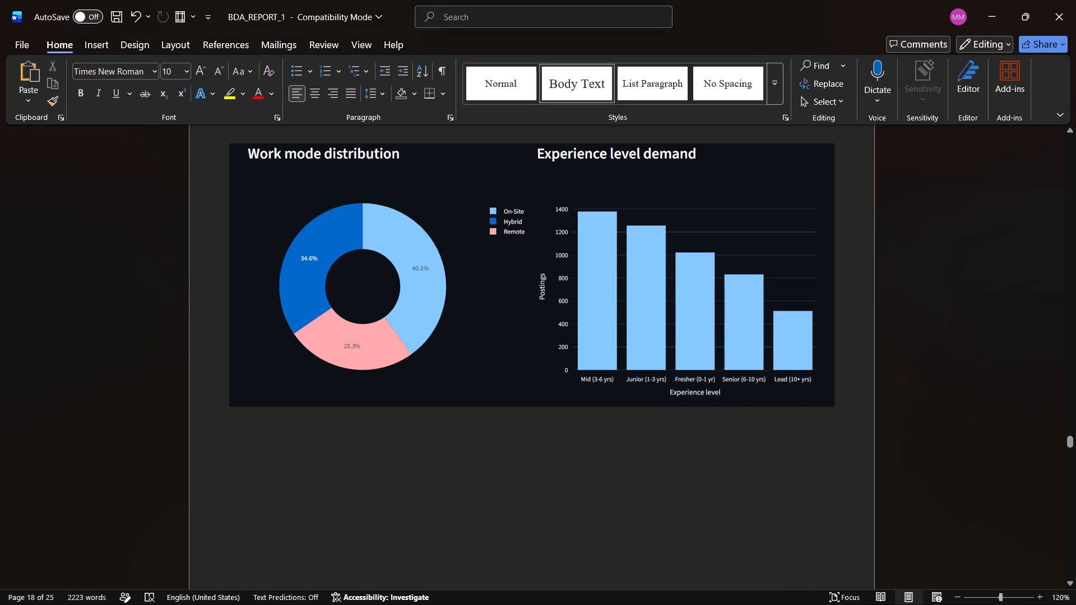
# In the BDA_REPORT_1 Word document, paste the dashboard screenshot below the work mode and experience level charts image on page 18.
pyautogui.scroll(-2, 605, 501)
pyautogui.click(495, 427)
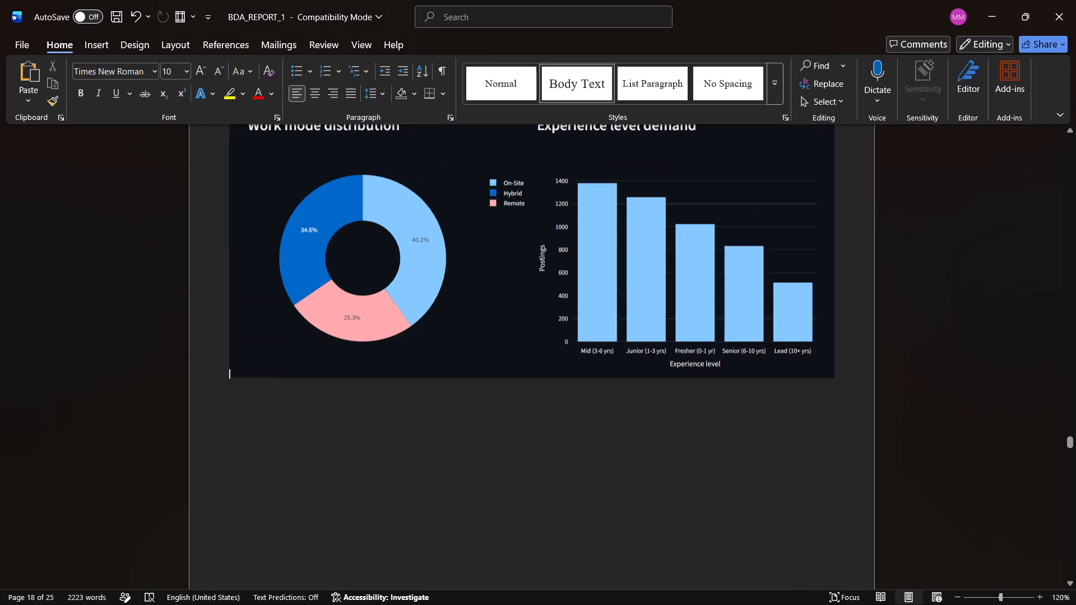
pyautogui.click(308, 471)
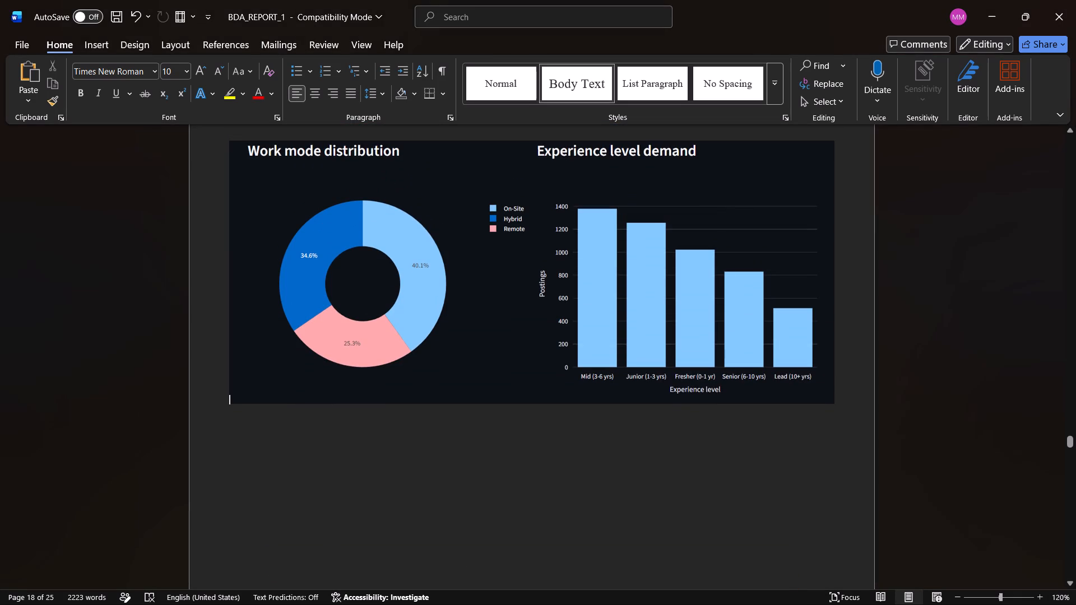
pyautogui.hotkey('ctrl', 'v')
# Delete the old satellite vegetation dashboard screenshot on page 19 of the report.
pyautogui.scroll(-1, 308, 471)
pyautogui.scroll(1, 308, 471)
pyautogui.scroll(-3, 308, 471)
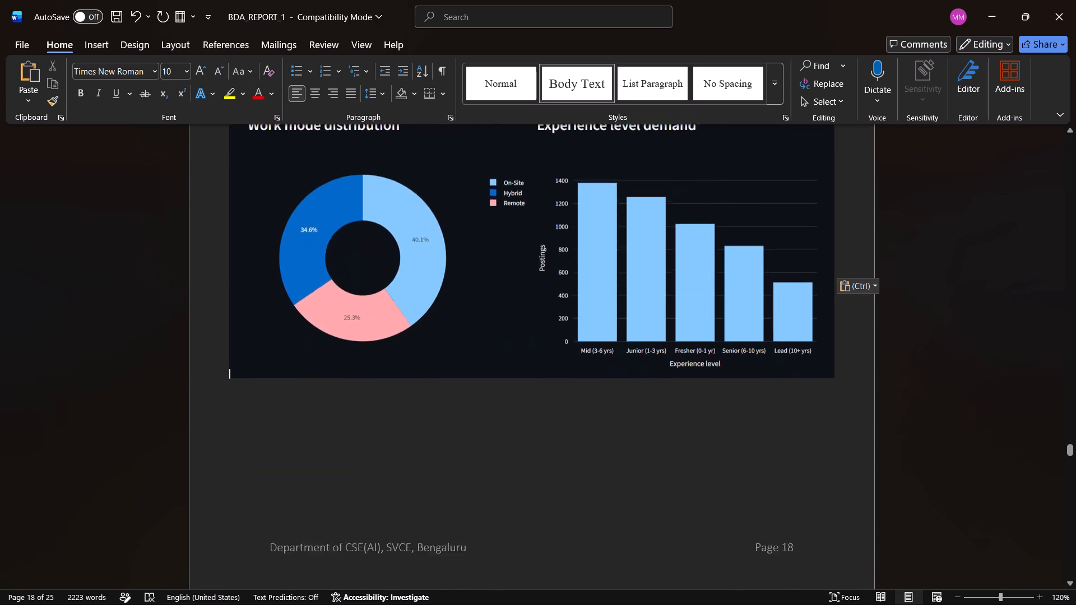
pyautogui.scroll(-3, 308, 471)
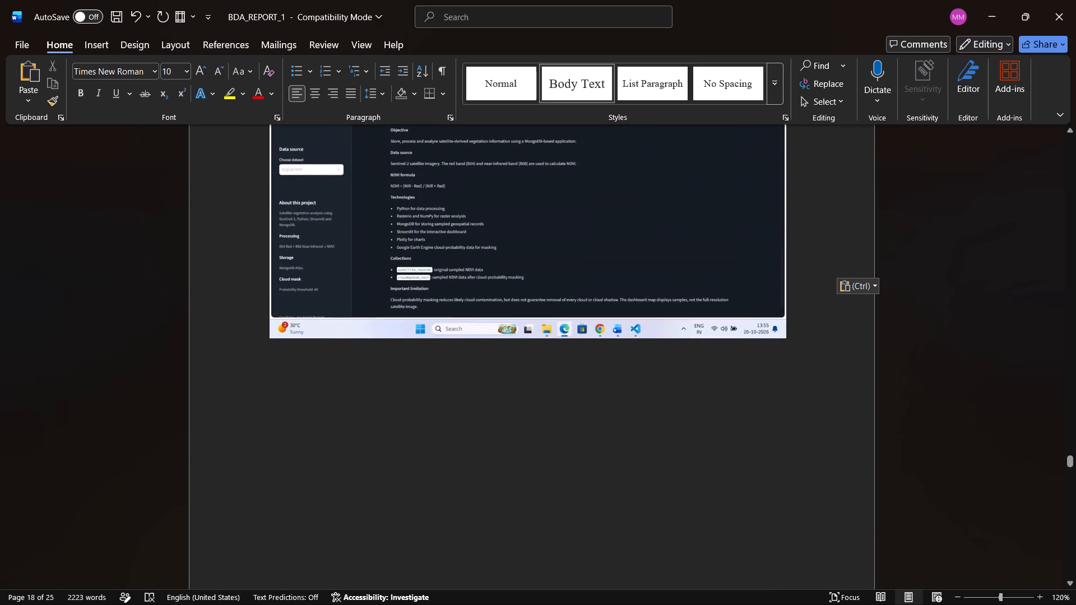
pyautogui.click(437, 286)
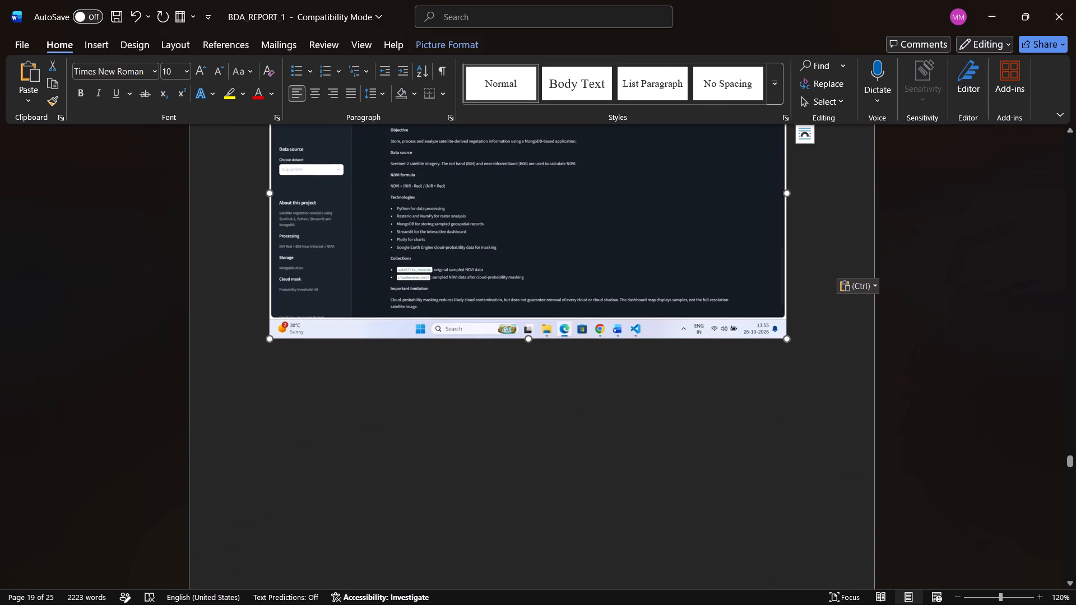
pyautogui.press('BackSpace')
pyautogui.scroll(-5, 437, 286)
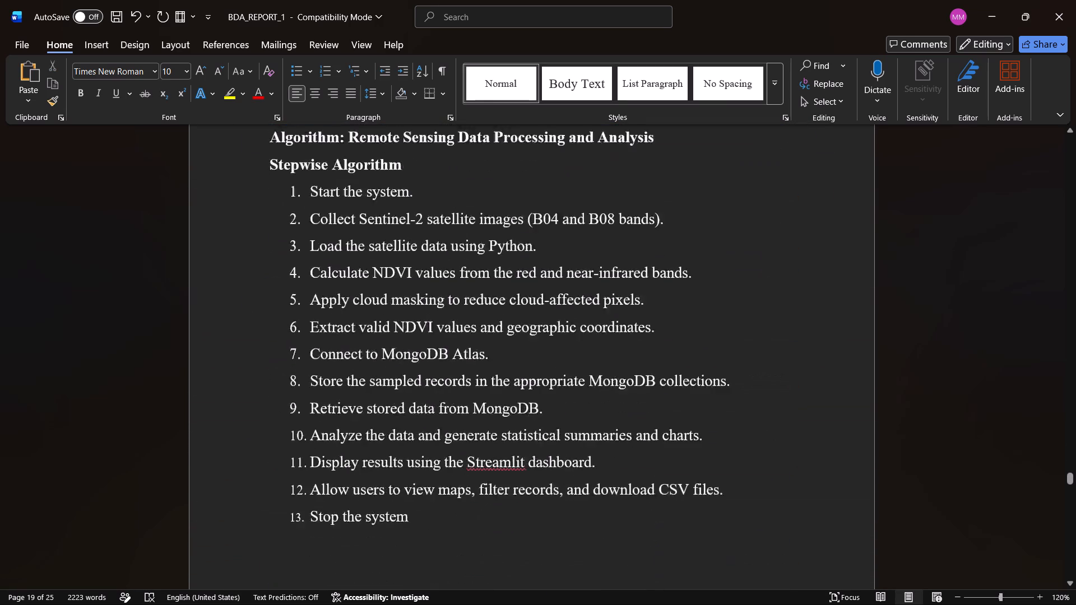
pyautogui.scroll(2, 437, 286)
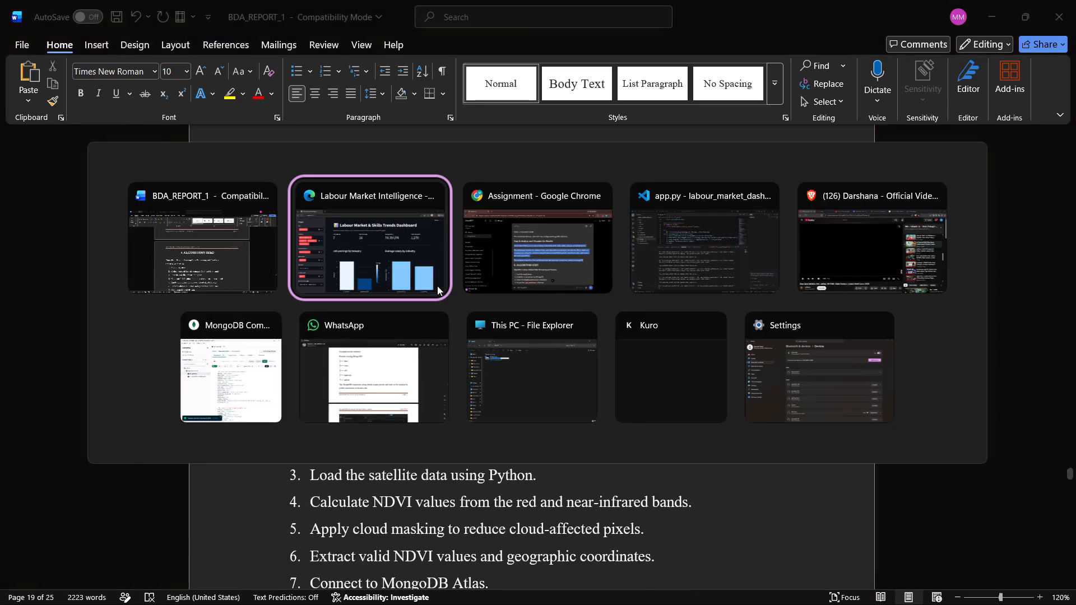
# Switch to the Labour Market & Skills Trends Dashboard in Edge and review the skills, city, work mode and experience level charts.
pyautogui.scroll(-6, 437, 286)
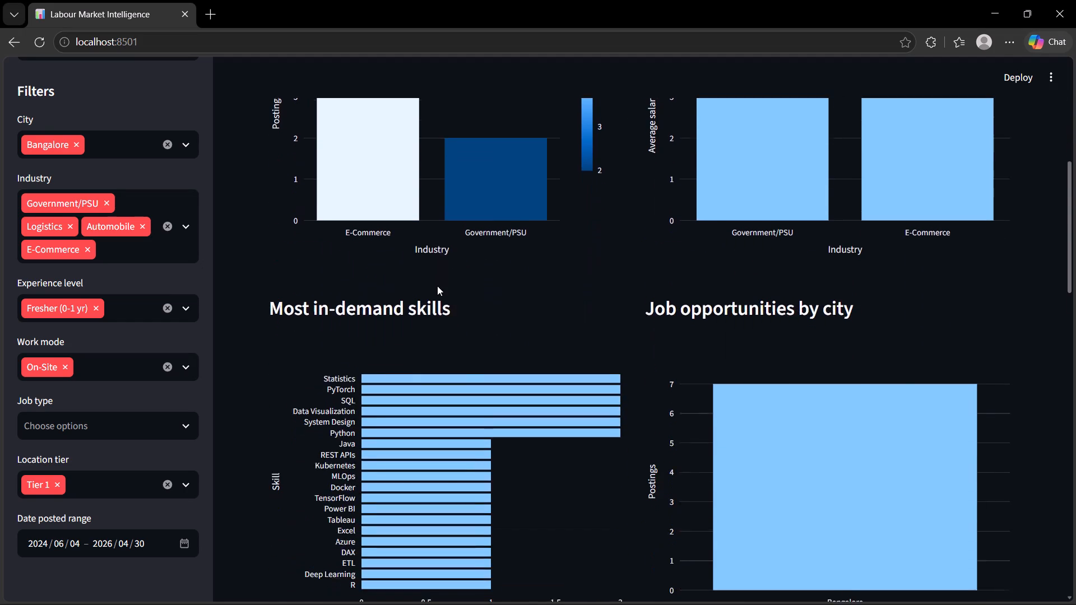
pyautogui.scroll(-1, 437, 286)
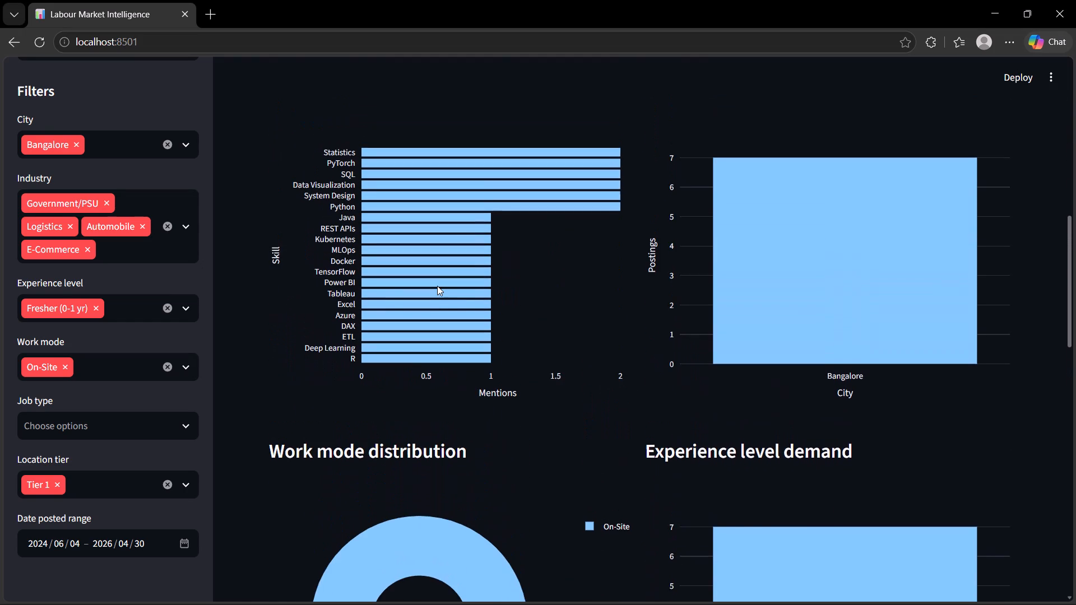
pyautogui.scroll(-1, 437, 286)
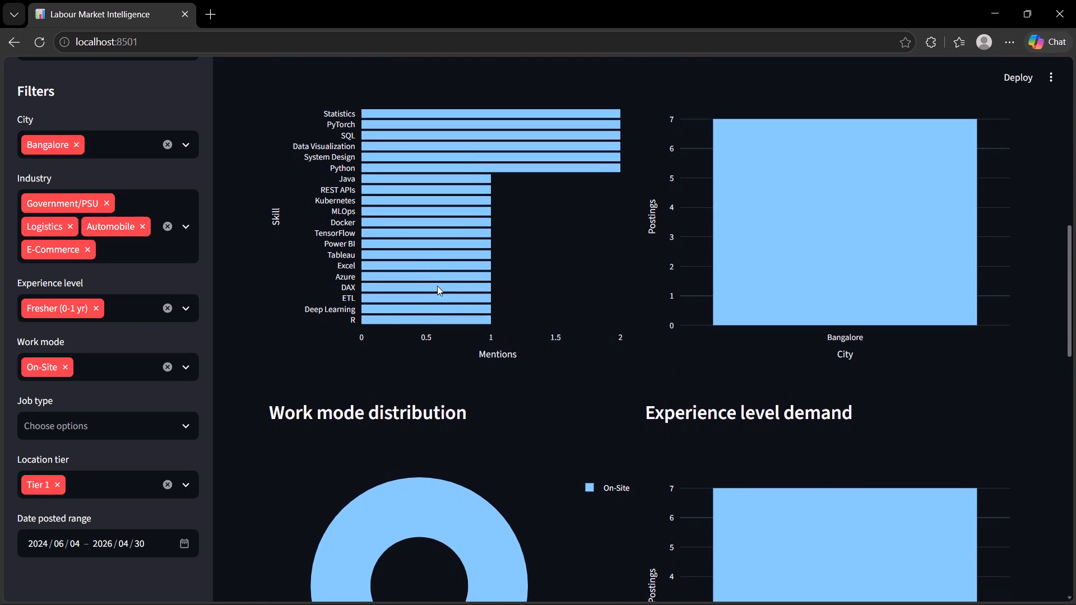
pyautogui.scroll(-4, 437, 286)
pyautogui.scroll(1, 437, 286)
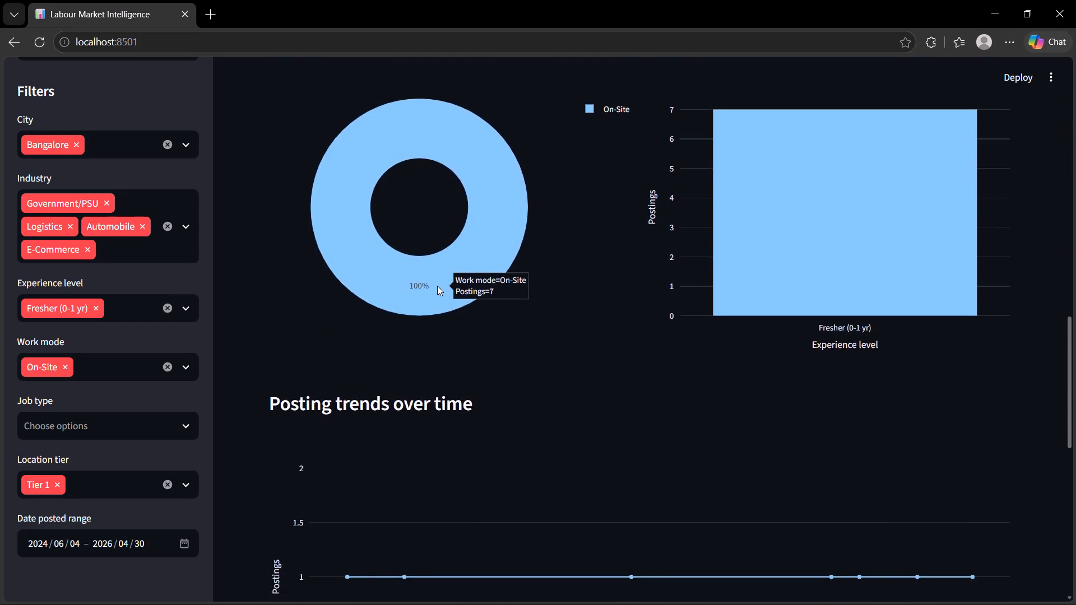
pyautogui.scroll(1, 437, 286)
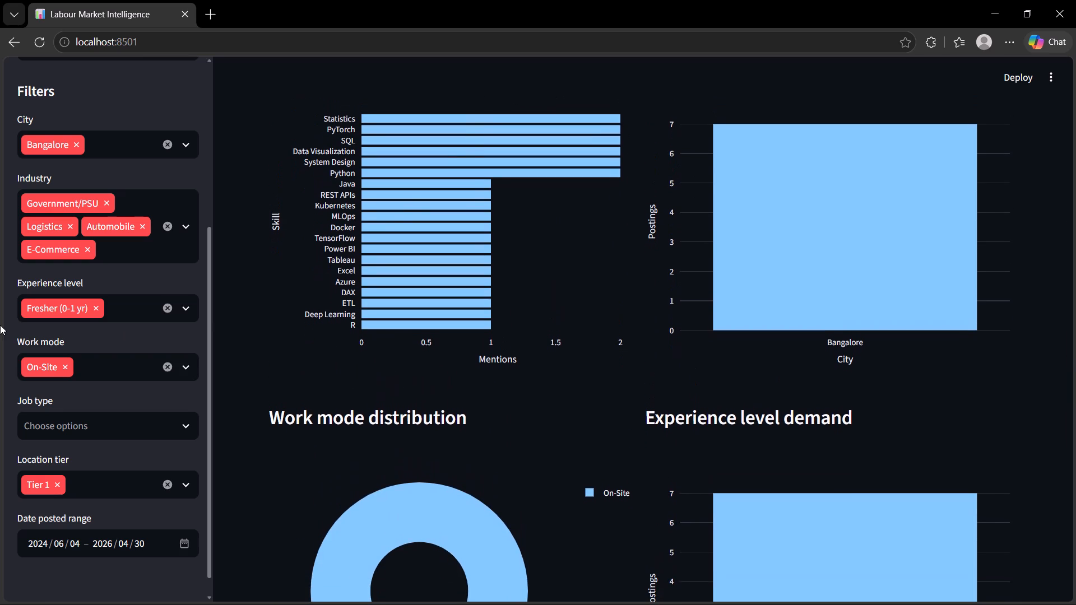
# Add Ahmedabad, Chennai and Indore to the dashboard's City filter alongside Bangalore.
pyautogui.click(188, 150)
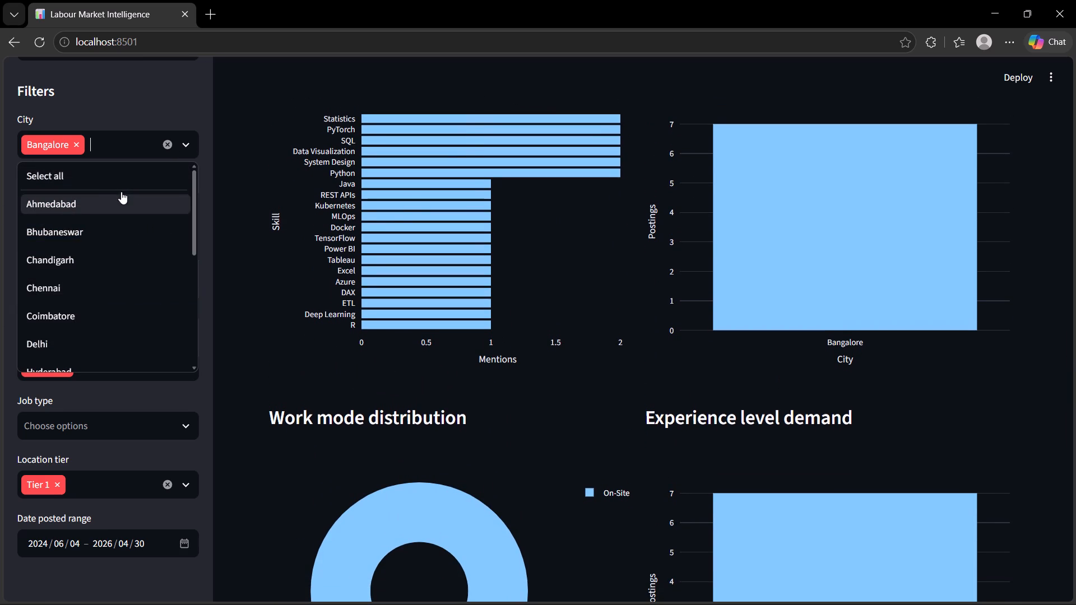
pyautogui.click(99, 202)
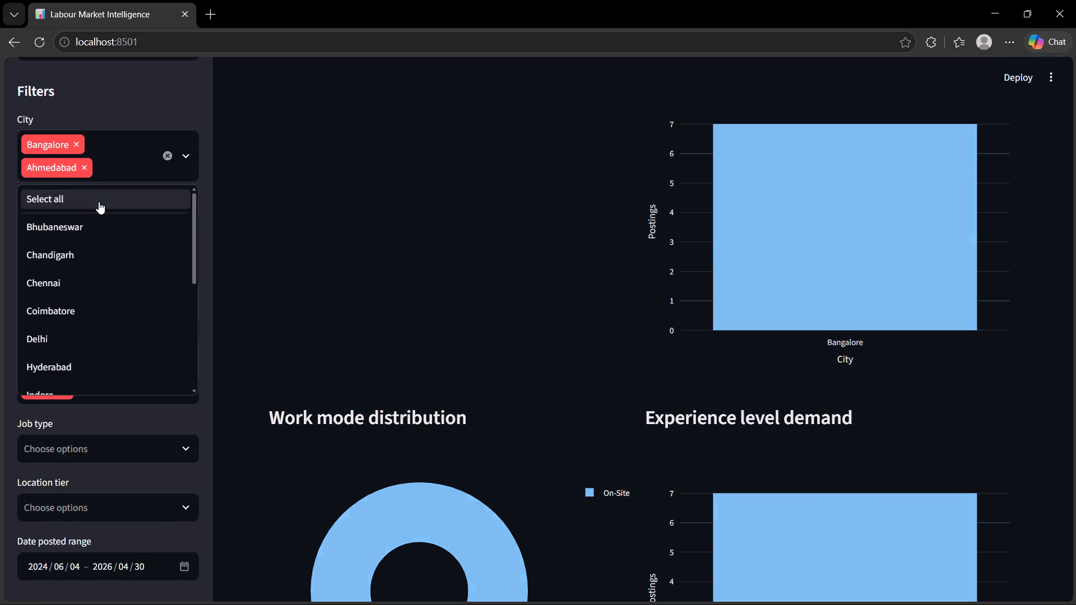
pyautogui.click(58, 289)
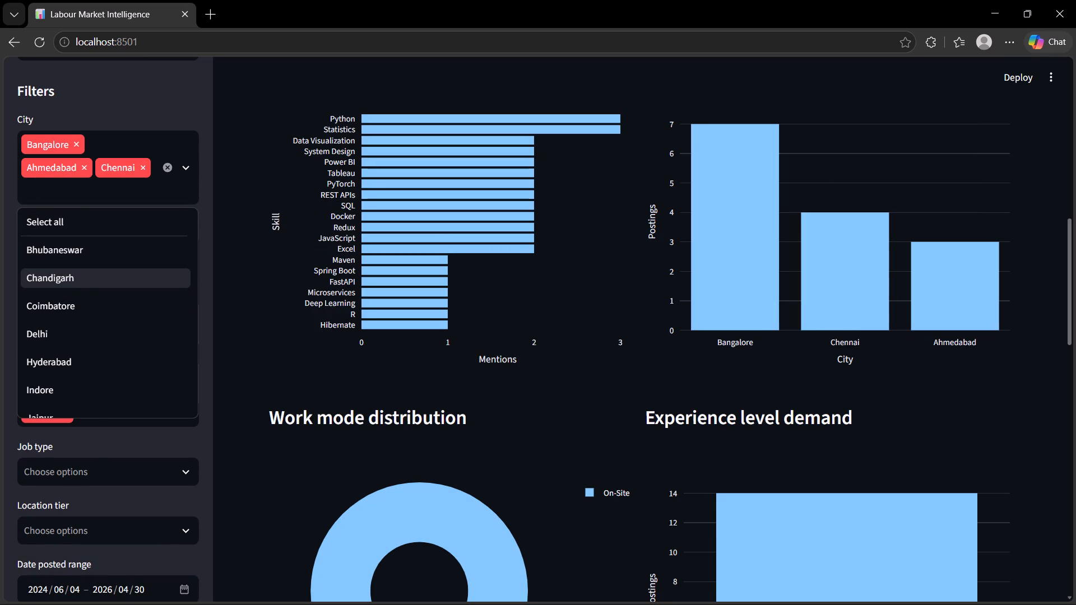
pyautogui.scroll(-1, 800, 298)
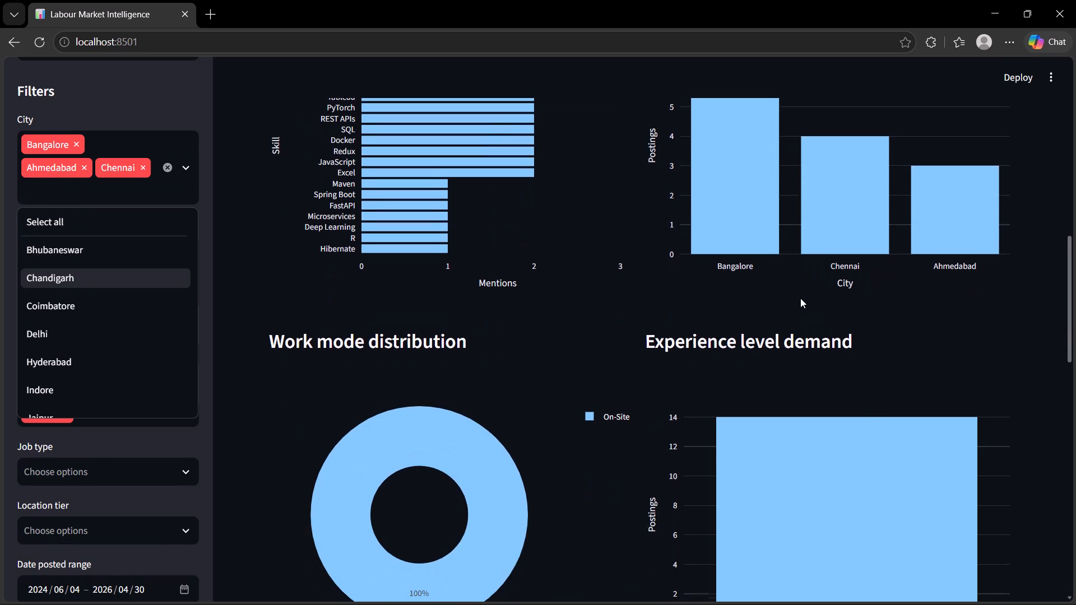
pyautogui.scroll(-1, 800, 298)
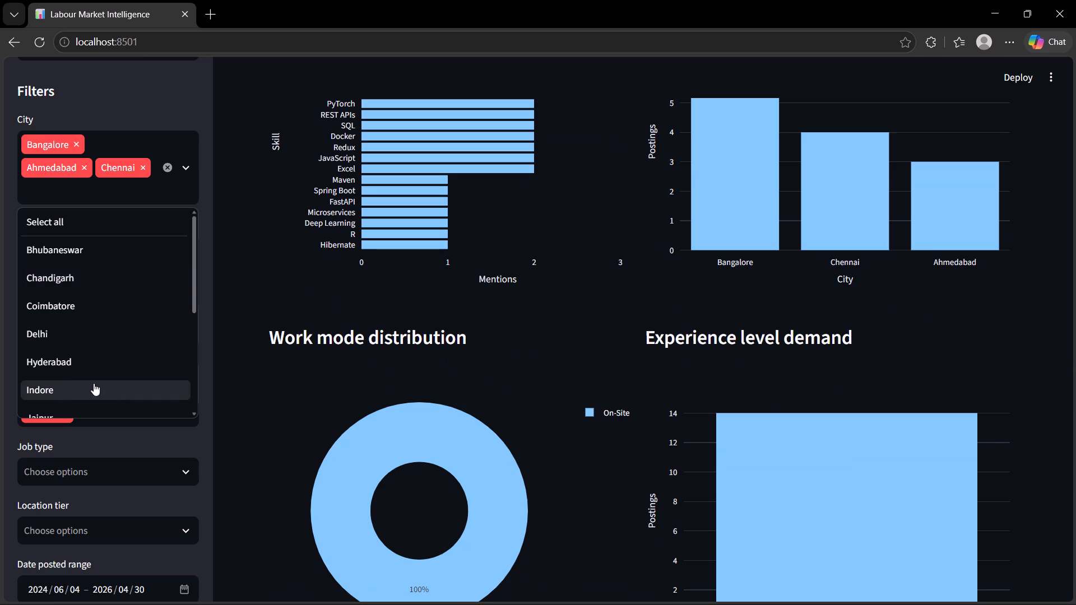
pyautogui.click(69, 378)
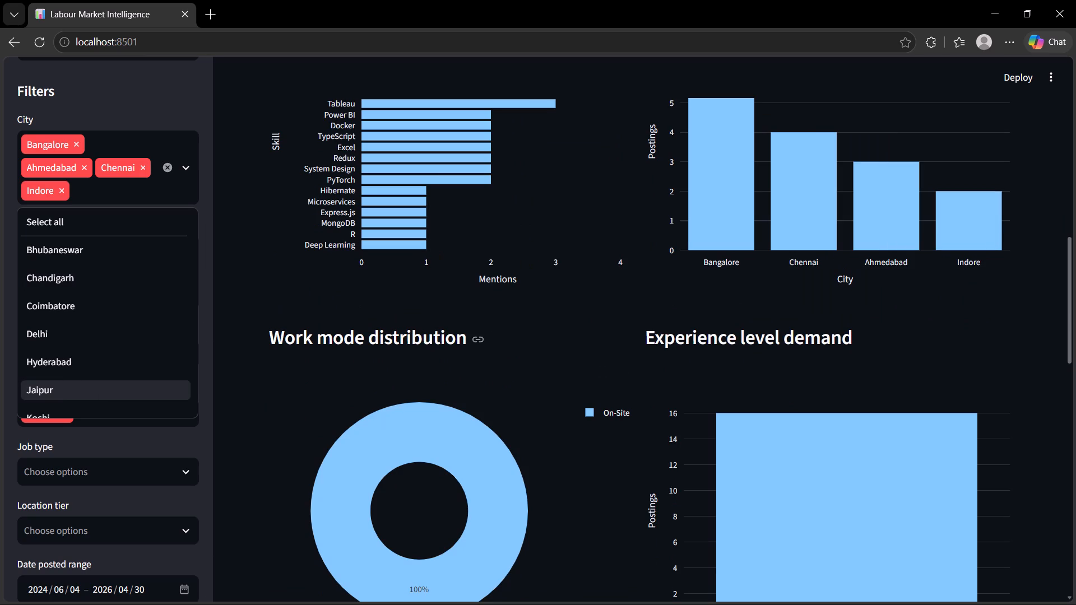
pyautogui.scroll(-1, 422, 329)
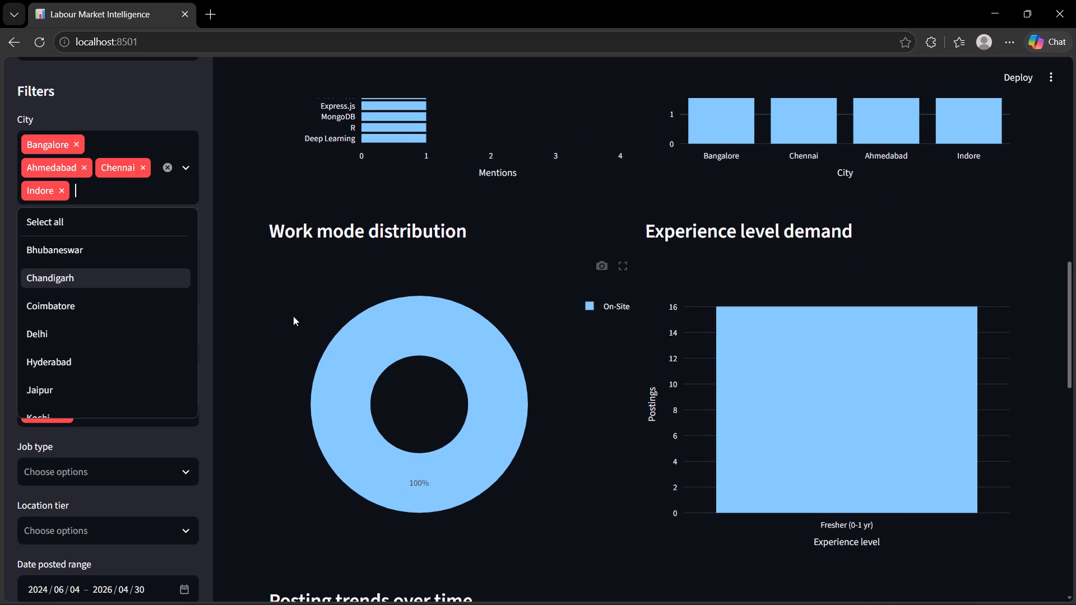
pyautogui.click(256, 302)
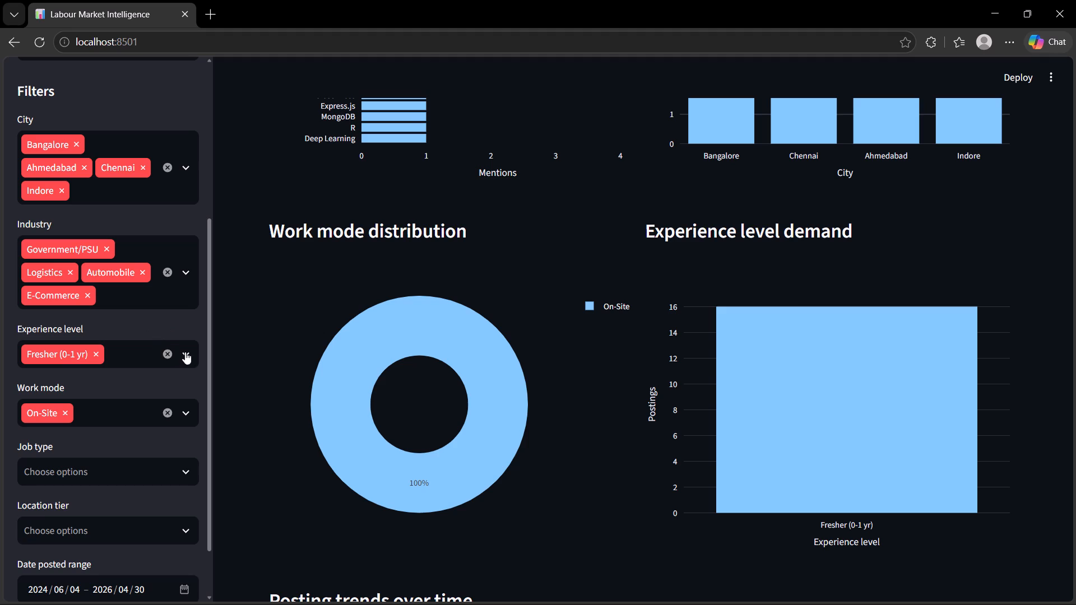
# Add Lead (10+ yrs) to the Experience level filter alongside Fresher (0-1 yr).
pyautogui.click(185, 352)
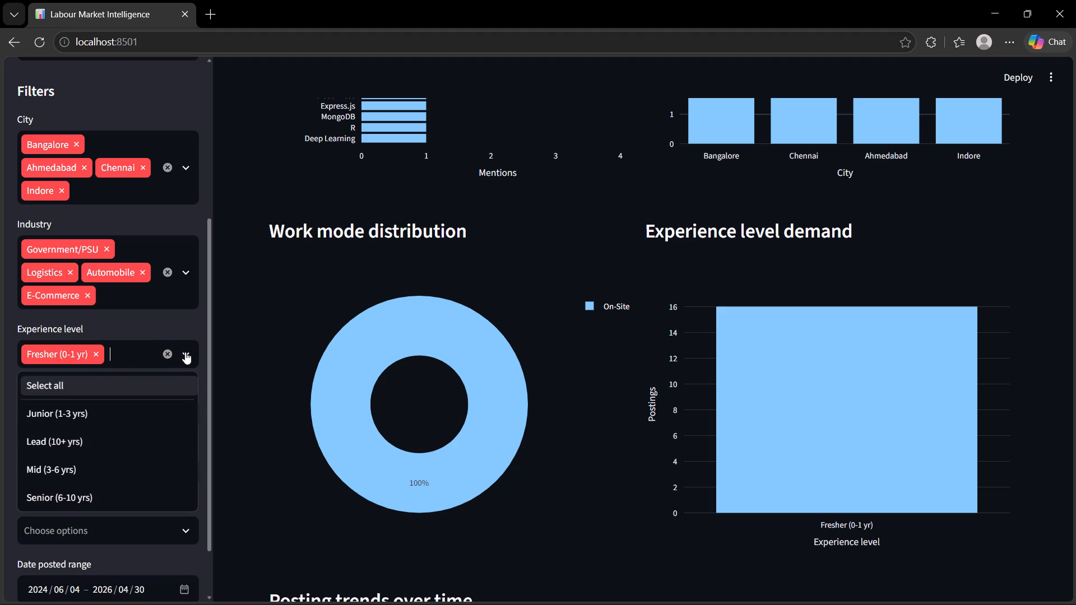
pyautogui.click(85, 433)
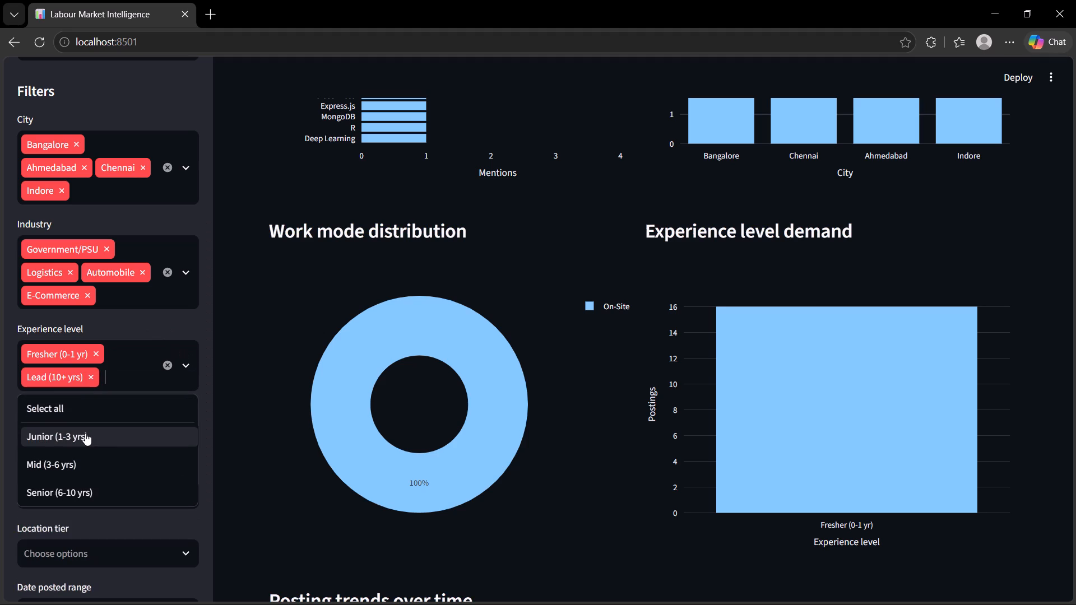
pyautogui.scroll(1, 85, 433)
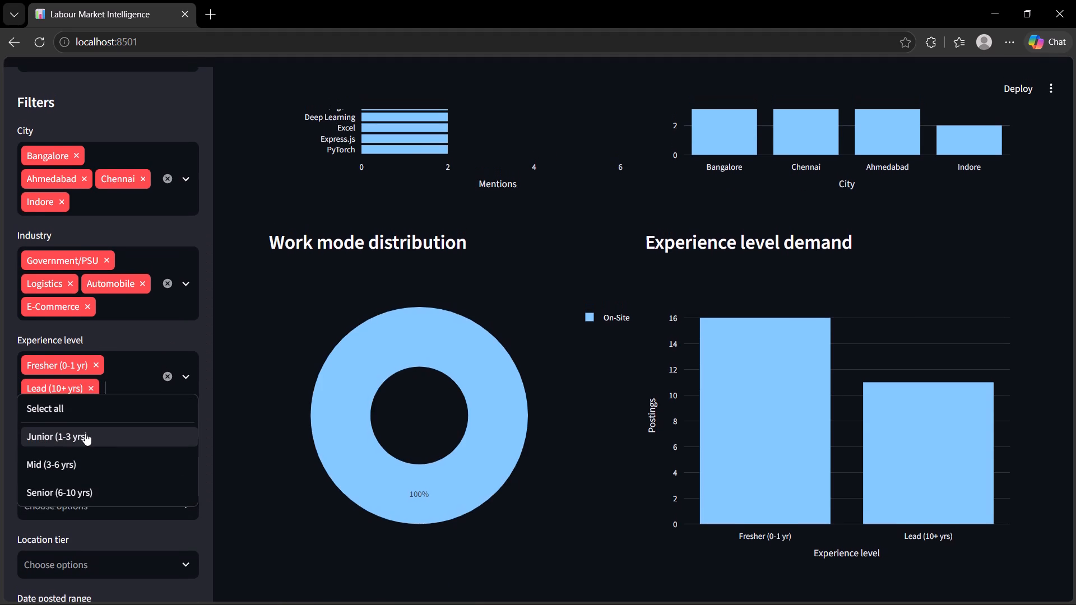
pyautogui.scroll(2, 415, 373)
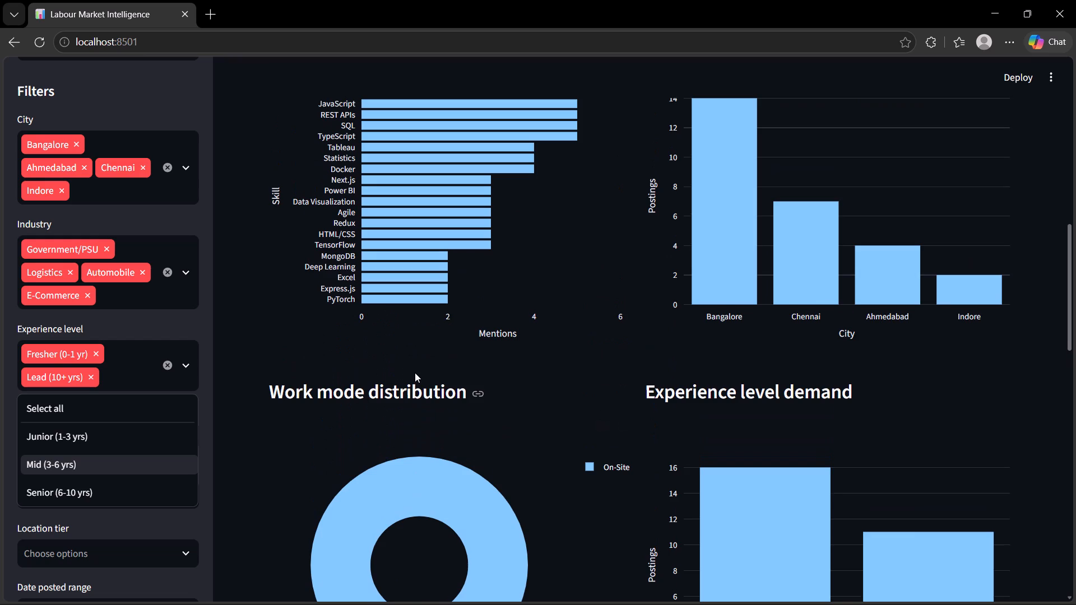
pyautogui.click(215, 376)
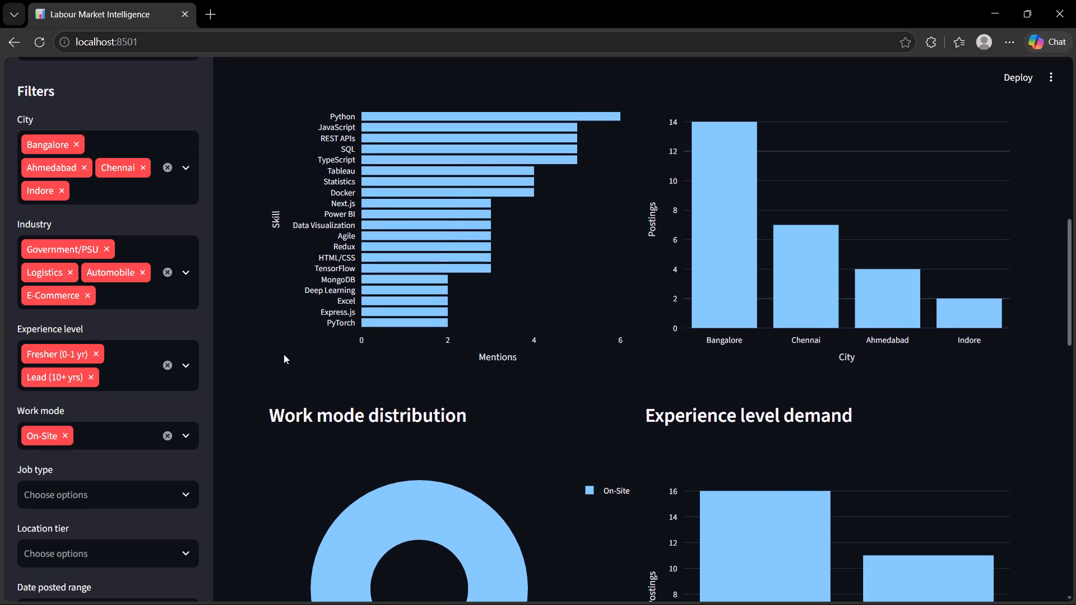
# Capture a screenshot of the dashboard area covering the City to Work mode filters and the skills and city charts.
pyautogui.press('Print')
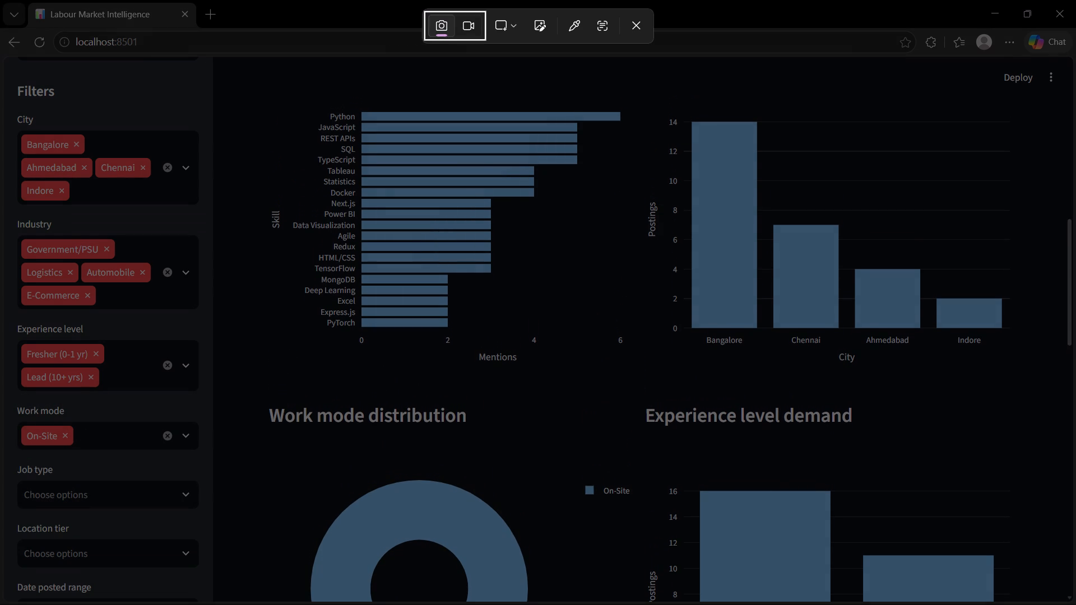
pyautogui.moveTo(11, 80); pyautogui.dragTo(562, 265)
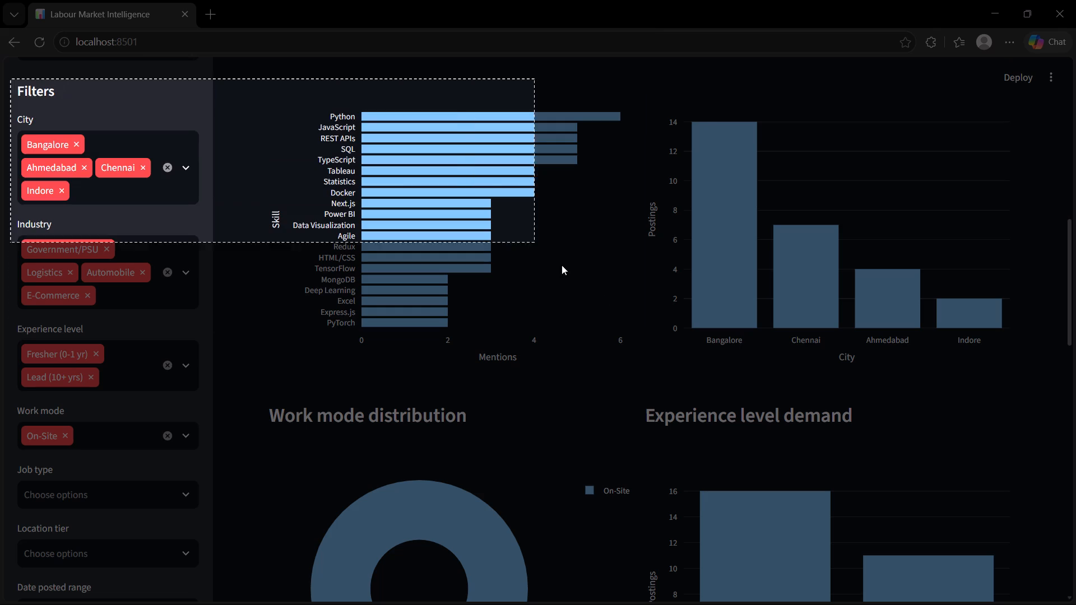
pyautogui.moveTo(562, 265); pyautogui.dragTo(1019, 471)
pyautogui.hscroll(1, 720, 390)
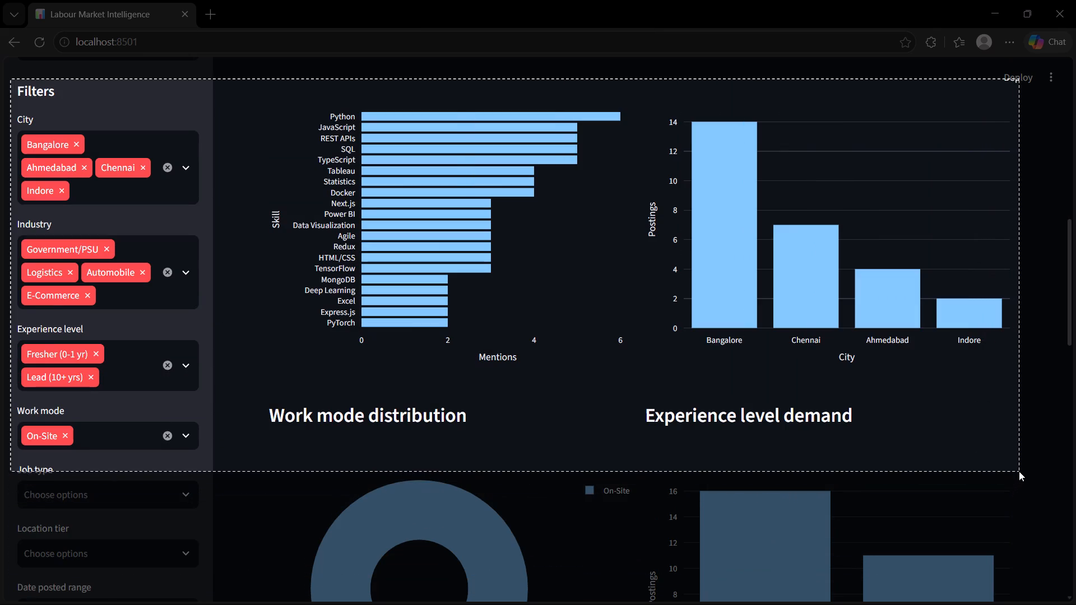
pyautogui.moveTo(1019, 471); pyautogui.dragTo(1036, 438)
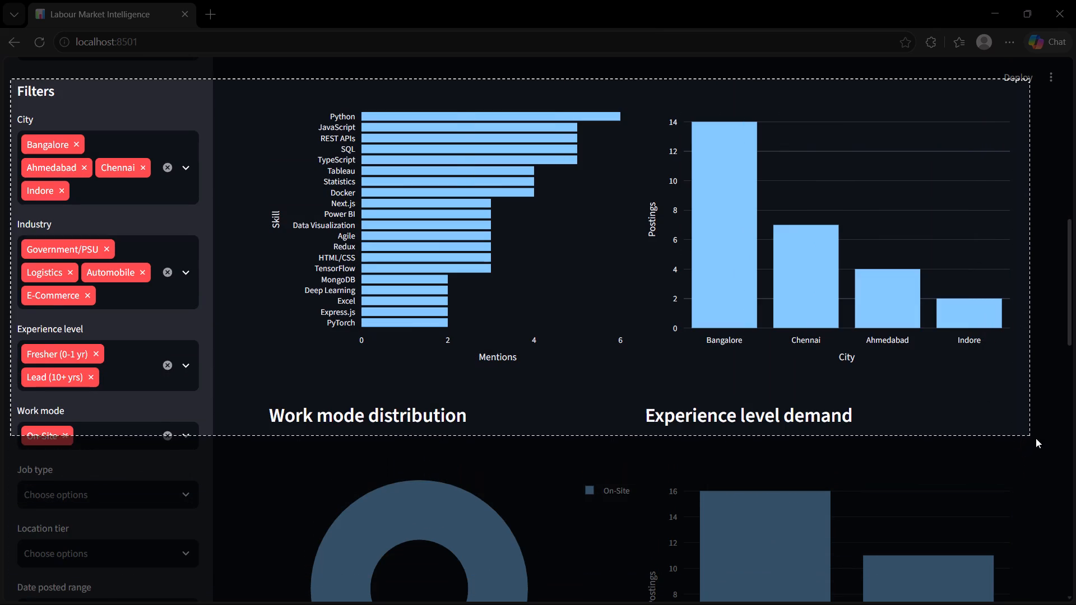
pyautogui.moveTo(1036, 438); pyautogui.dragTo(1055, 453)
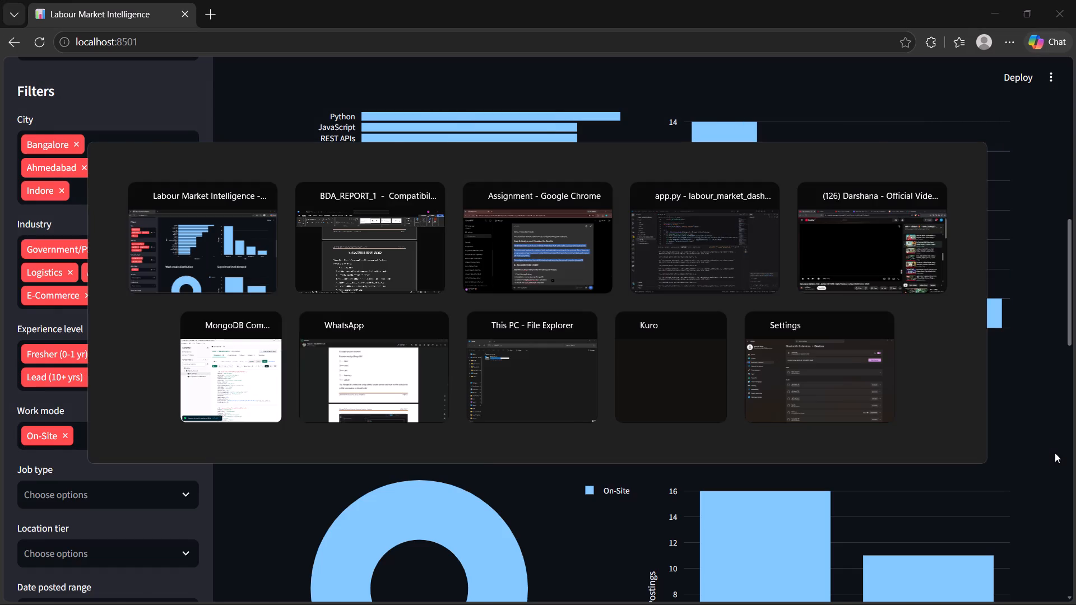
# In the BDA_REPORT_1 Word document, paste the skills and city charts screenshot at the top of the empty page 19.
pyautogui.scroll(2, 1055, 453)
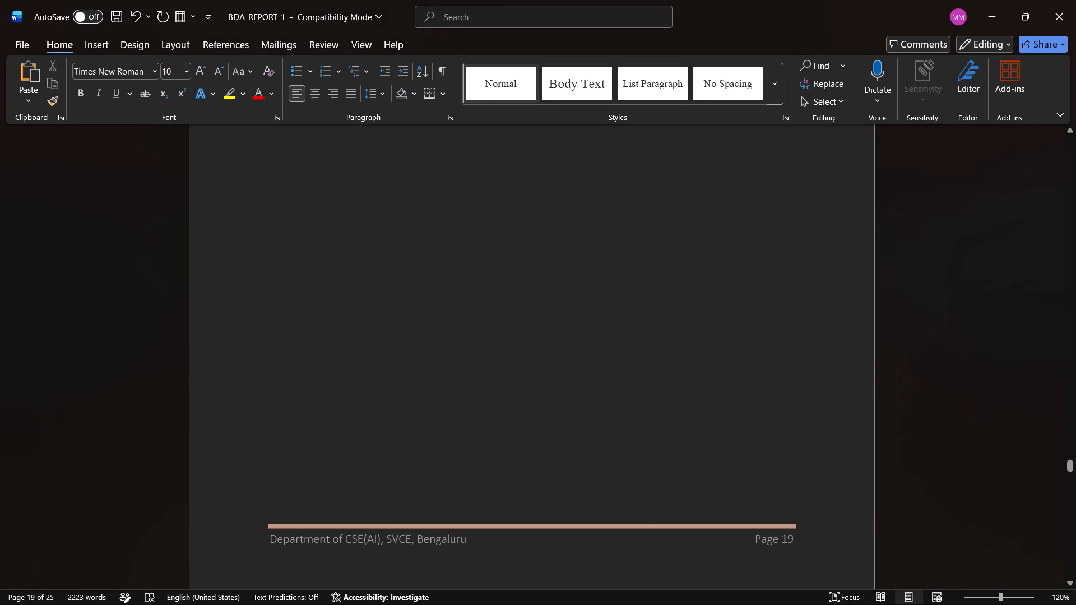
pyautogui.scroll(1, 663, 388)
pyautogui.scroll(1, 601, 443)
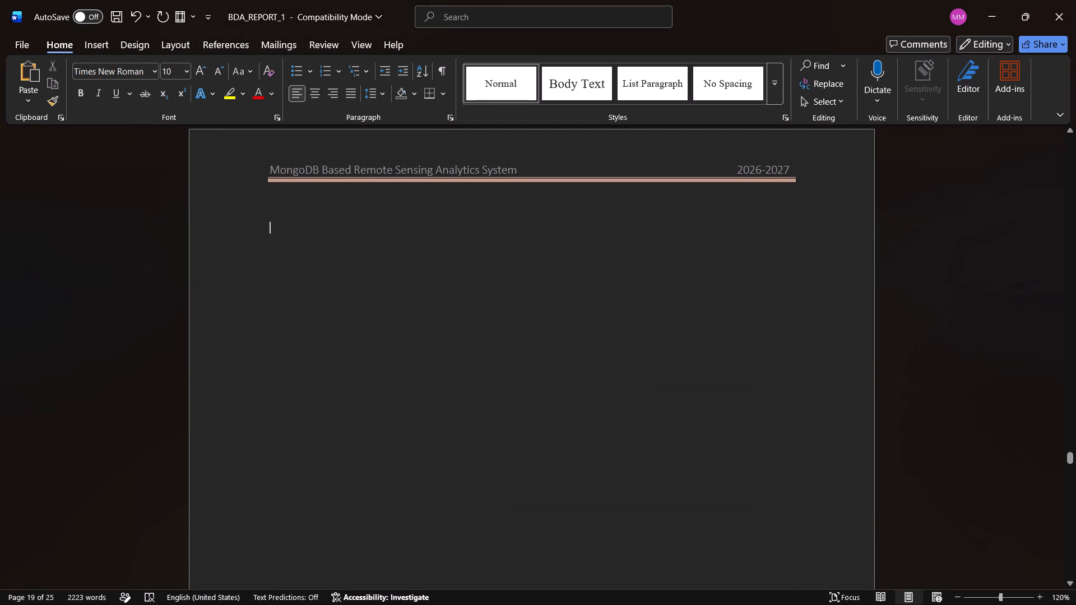
pyautogui.hotkey('ctrl', 'v')
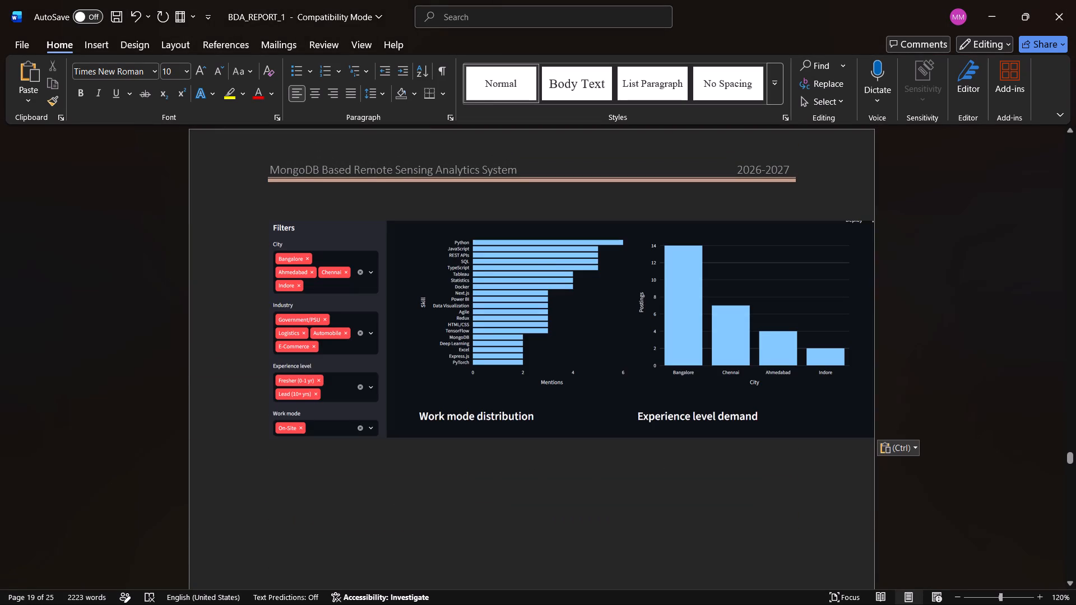
# Capture a screenshot of the dashboard covering the filters, the Posting trends over time chart and the first rows of the Filtered job records table.
pyautogui.scroll(-4, 447, 430)
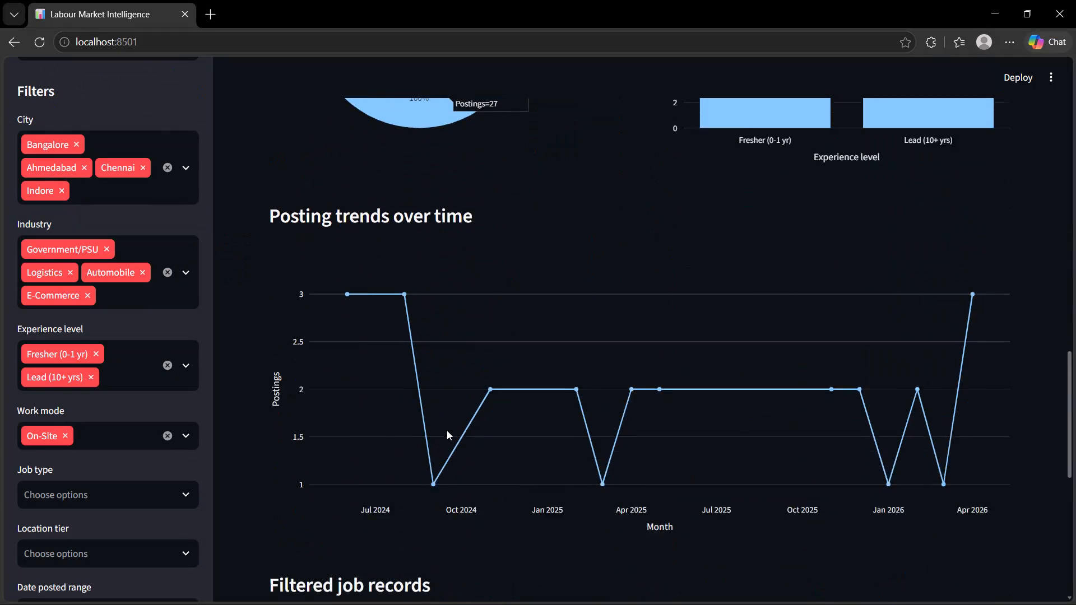
pyautogui.scroll(-1, 447, 430)
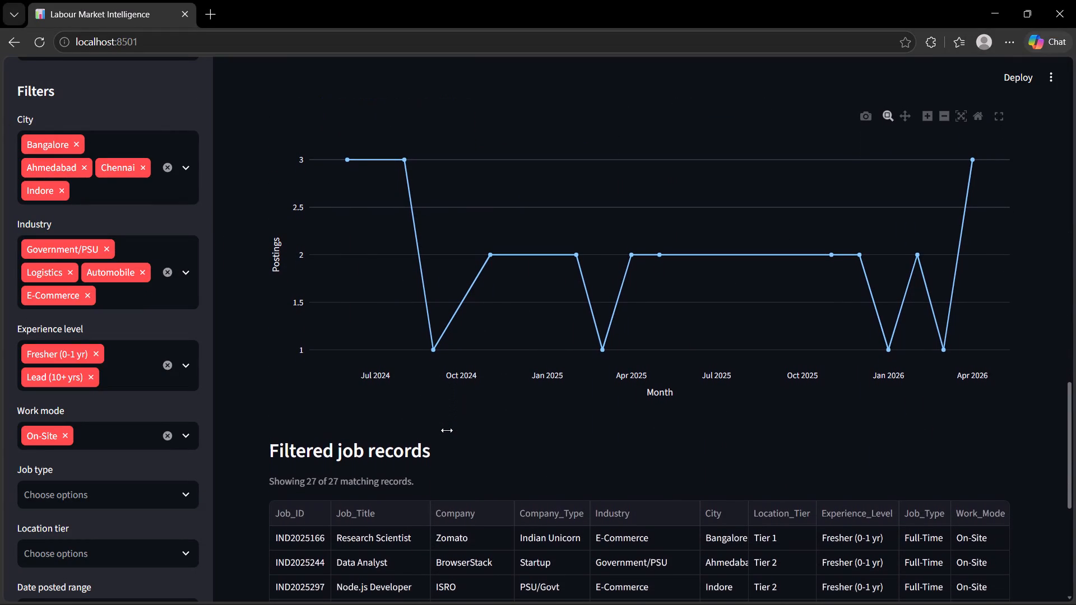
pyautogui.scroll(-1, 447, 430)
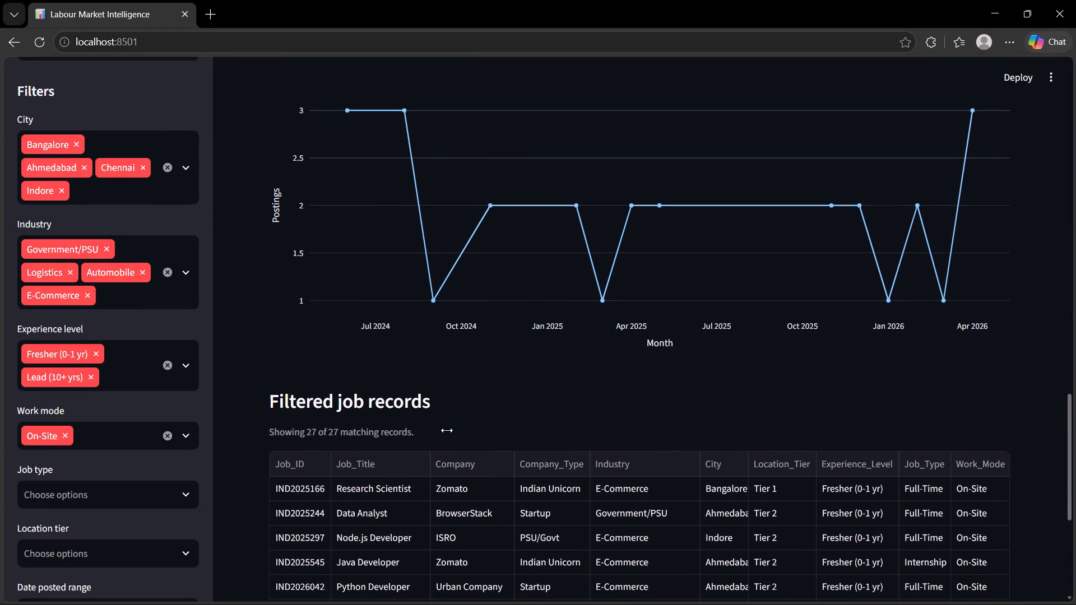
pyautogui.scroll(-2, 447, 430)
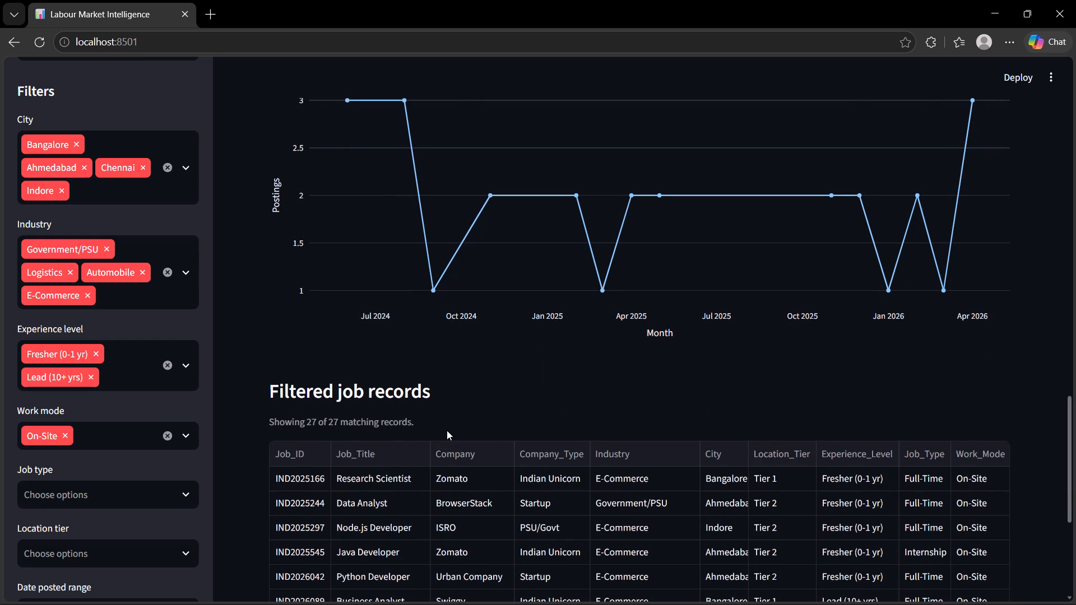
pyautogui.hscroll(1, 447, 430)
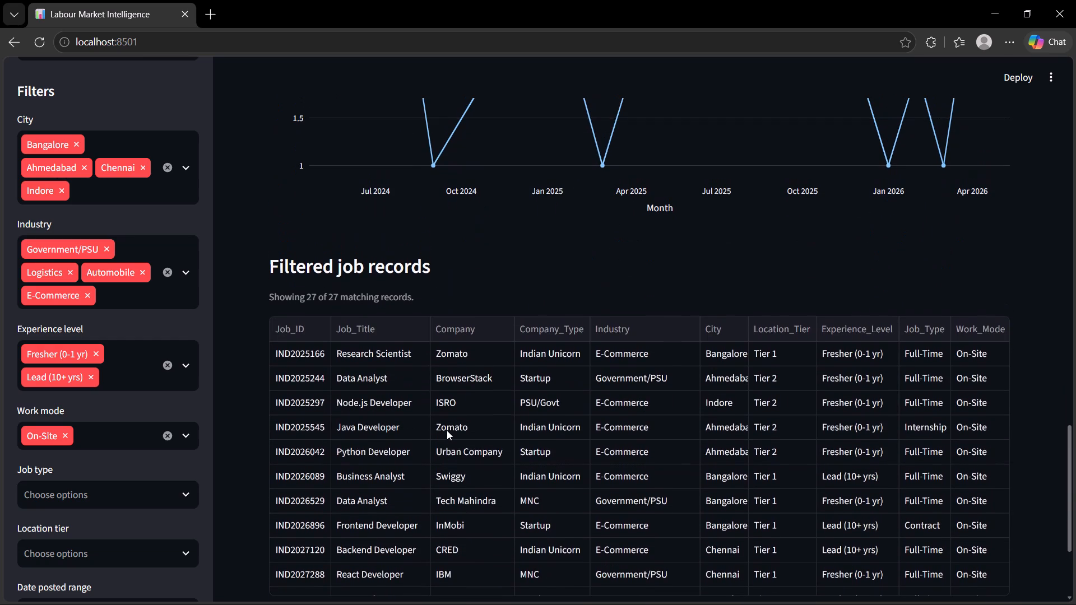
pyautogui.hscroll(1, 447, 430)
pyautogui.scroll(1, 447, 430)
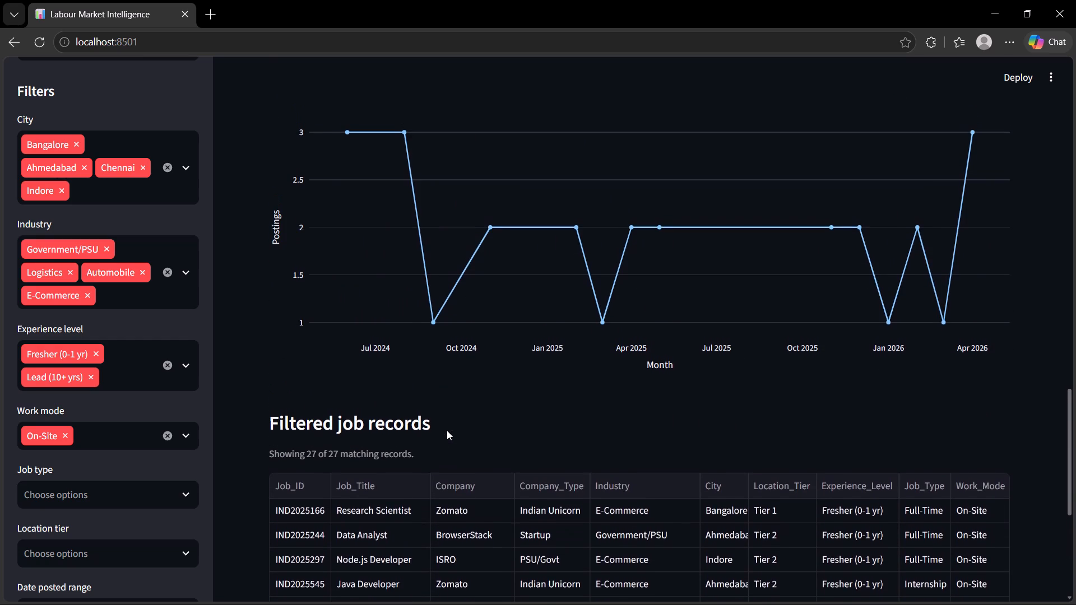
pyautogui.scroll(1, 447, 430)
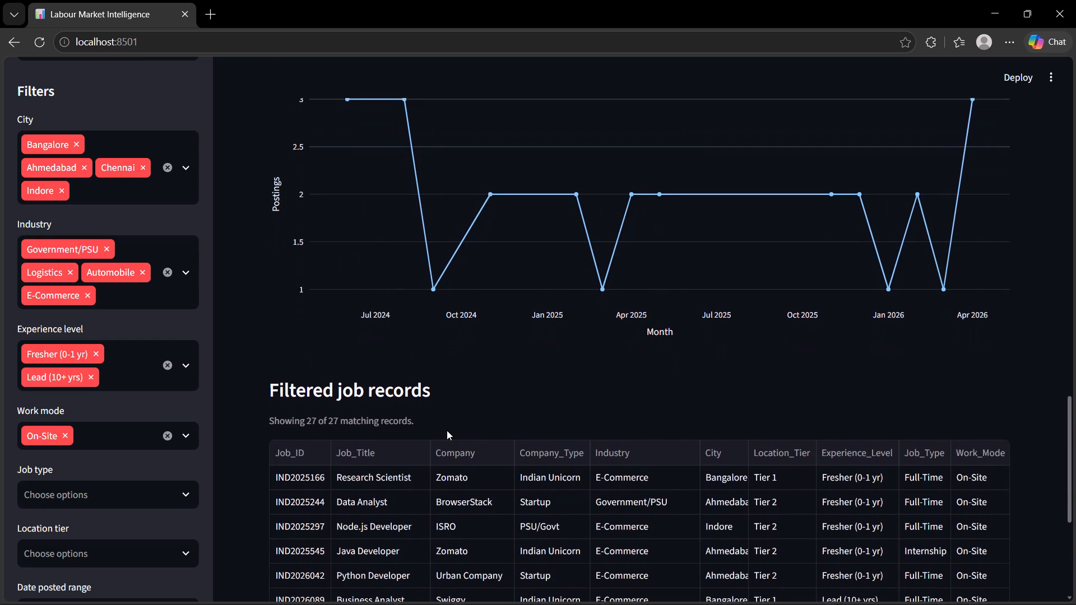
pyautogui.scroll(1, 447, 430)
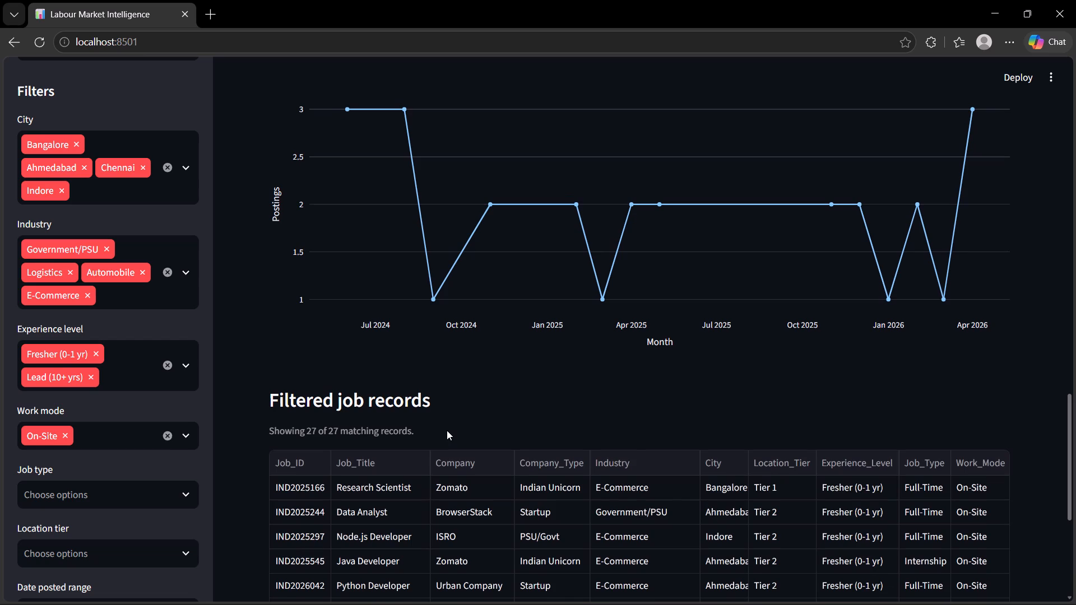
pyautogui.press('Print')
pyautogui.moveTo(4, 77); pyautogui.dragTo(532, 338)
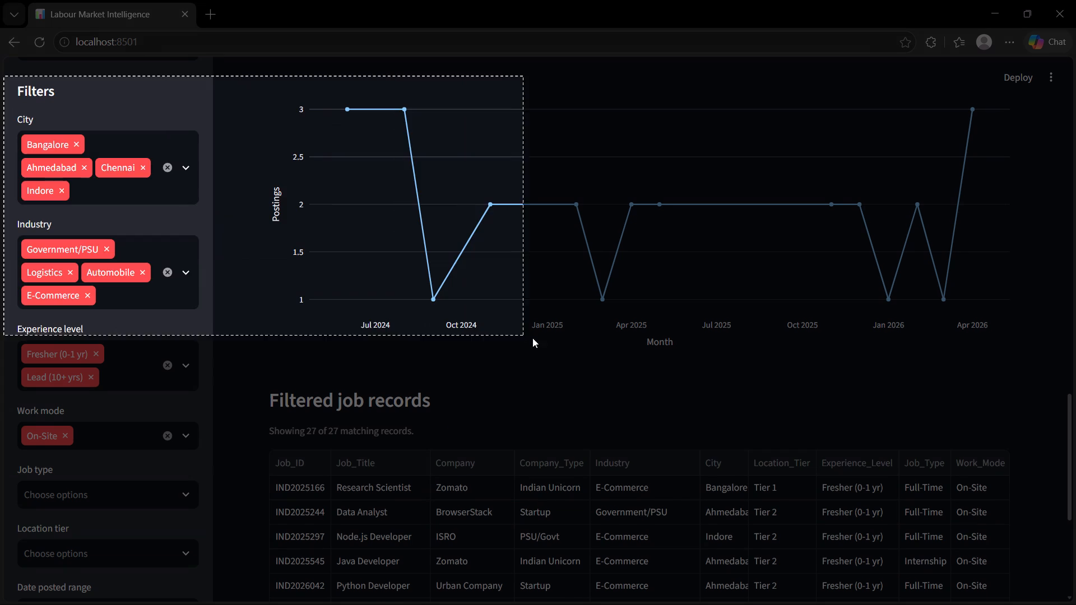
pyautogui.moveTo(532, 338); pyautogui.dragTo(1010, 596)
pyautogui.hscroll(1, 755, 516)
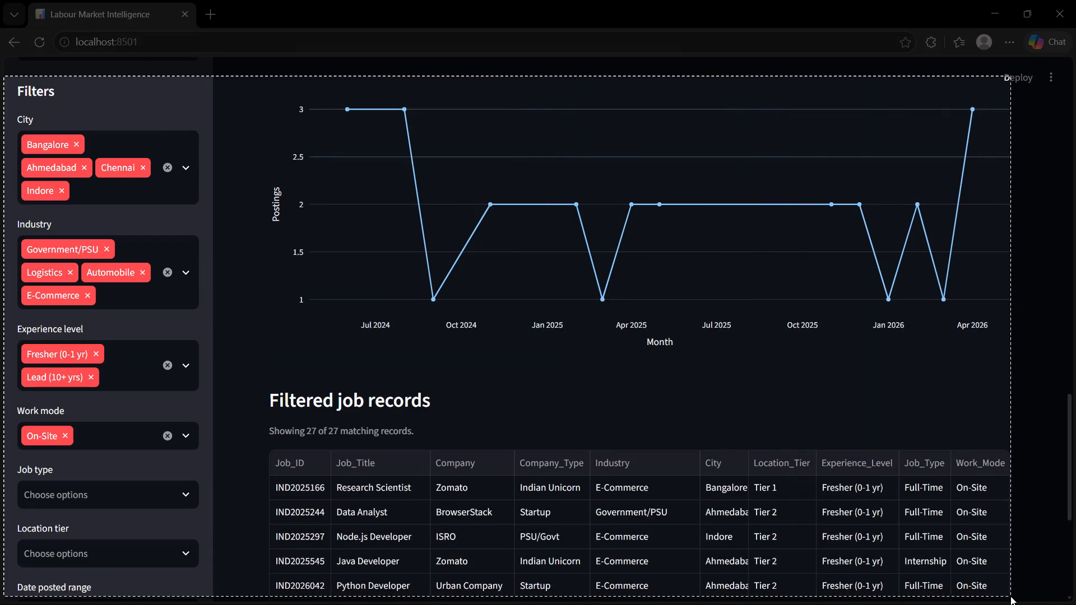
pyautogui.moveTo(1010, 596); pyautogui.dragTo(1025, 604)
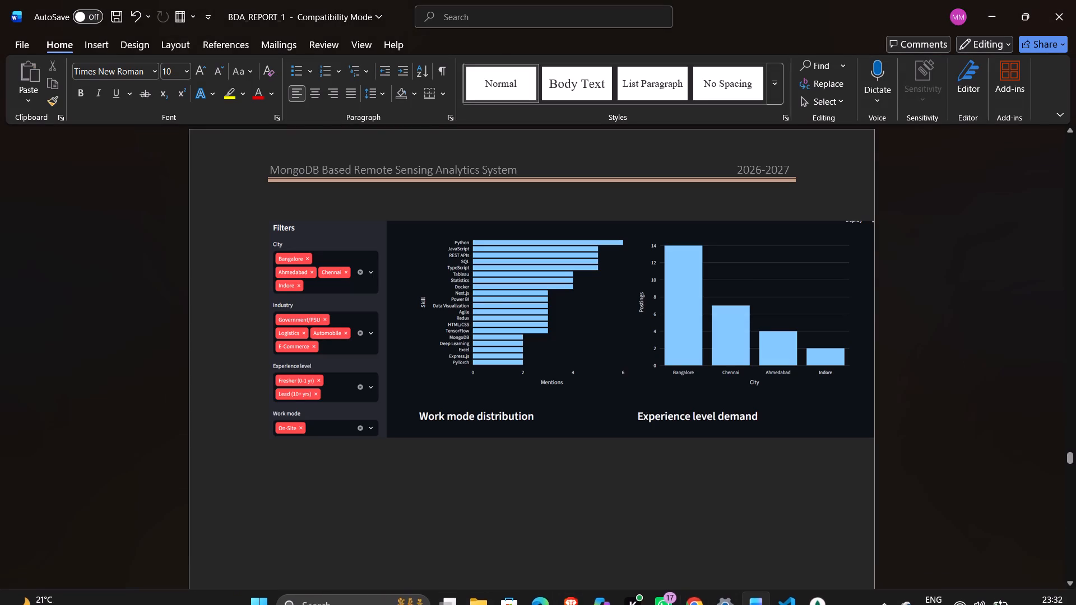
# In the BDA_REPORT_1 Word document, paste the posting trends and job records screenshot on page 19 with the skills and city charts screenshot.
pyautogui.click(469, 509)
pyautogui.hotkey('ctrl', 'v')
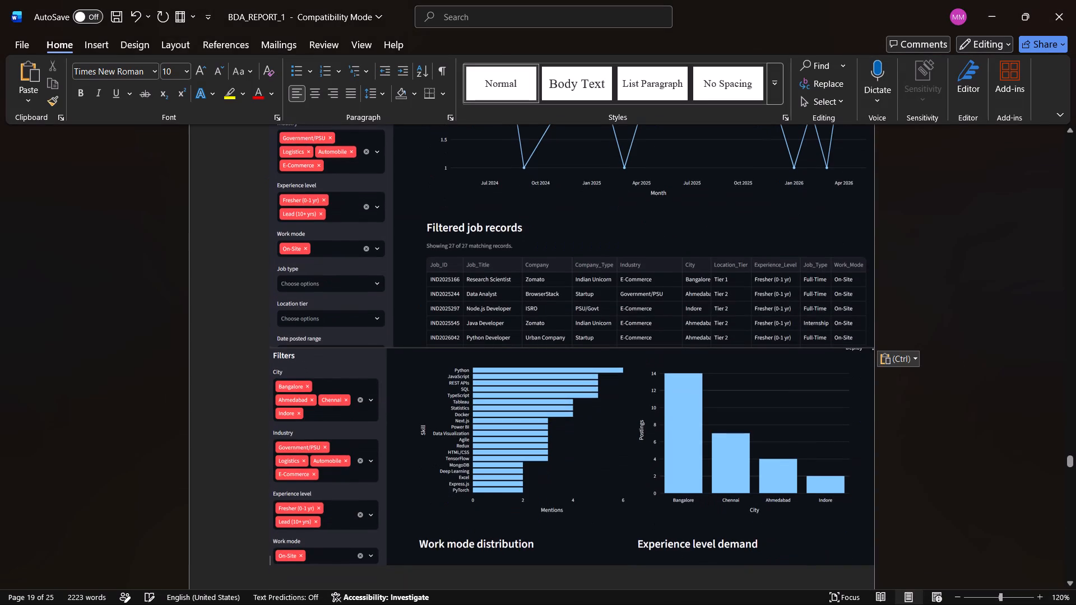
# Indent all lines of the paragraph under "Step 8: Analyze and visualize the results" on page 16 so they align with the heading.
pyautogui.scroll(-4, 469, 509)
pyautogui.scroll(1, 469, 509)
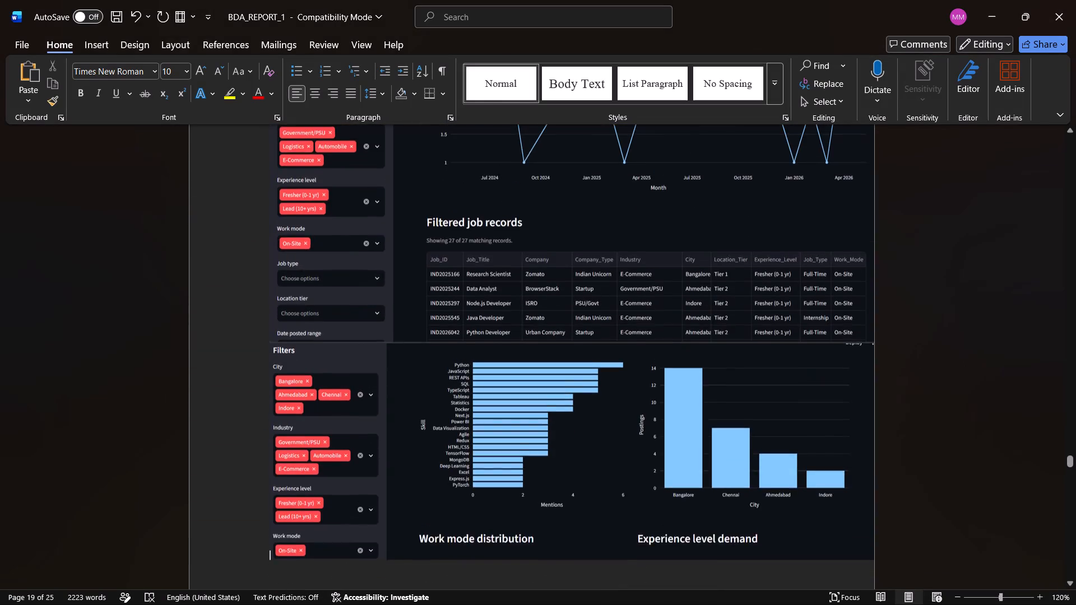
pyautogui.scroll(4, 469, 509)
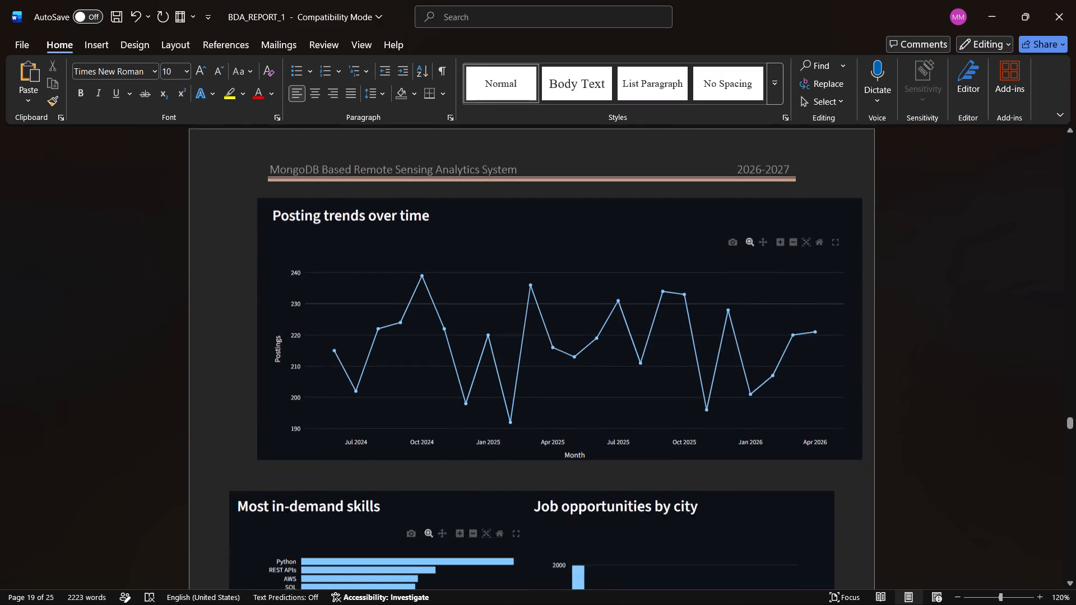
pyautogui.scroll(2, 469, 509)
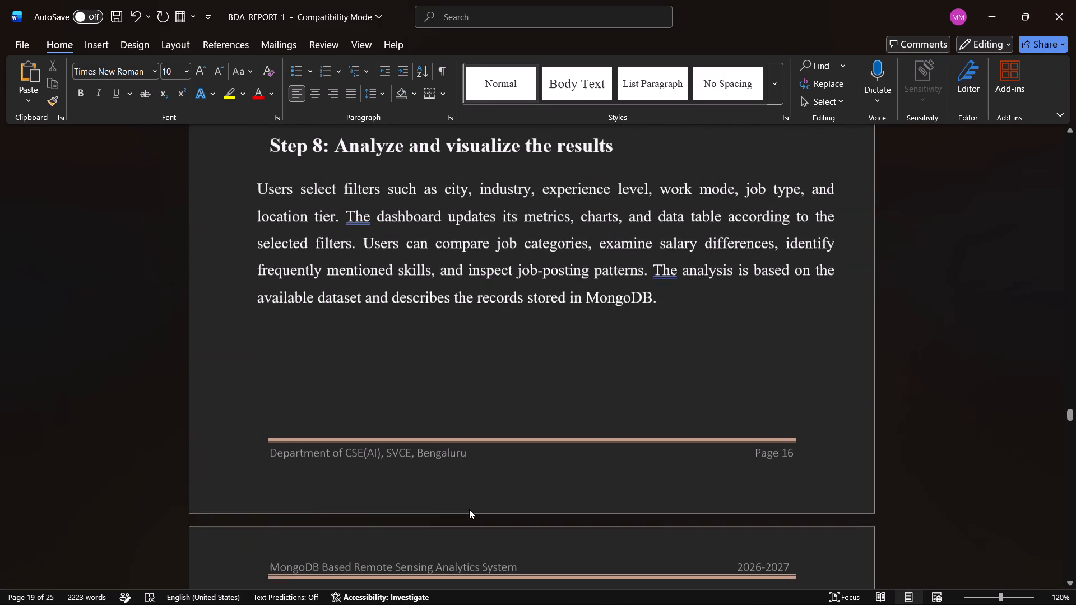
pyautogui.scroll(2, 469, 509)
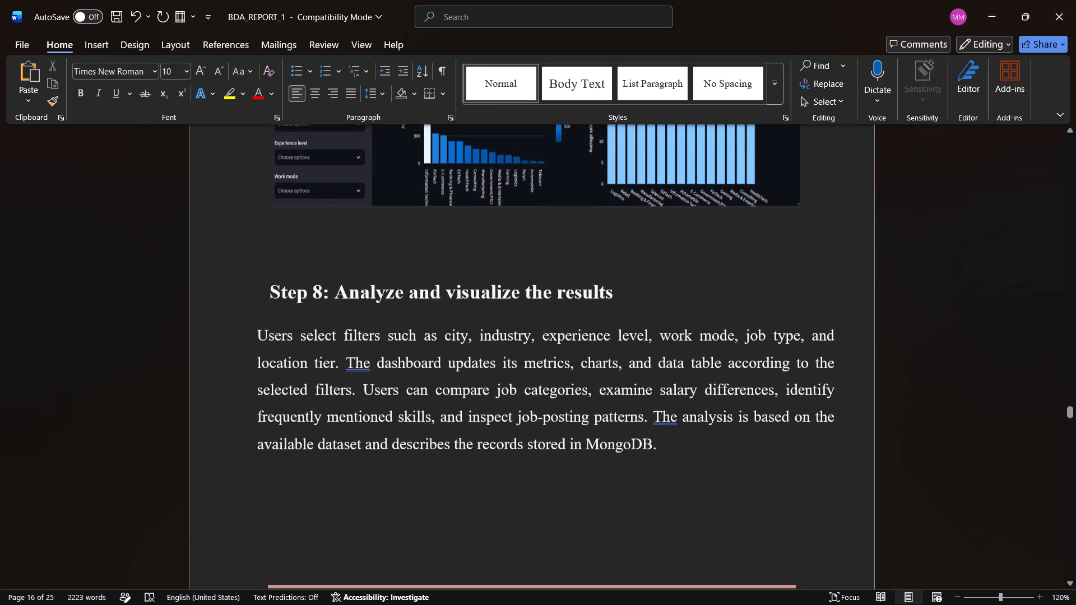
pyautogui.scroll(1, 469, 509)
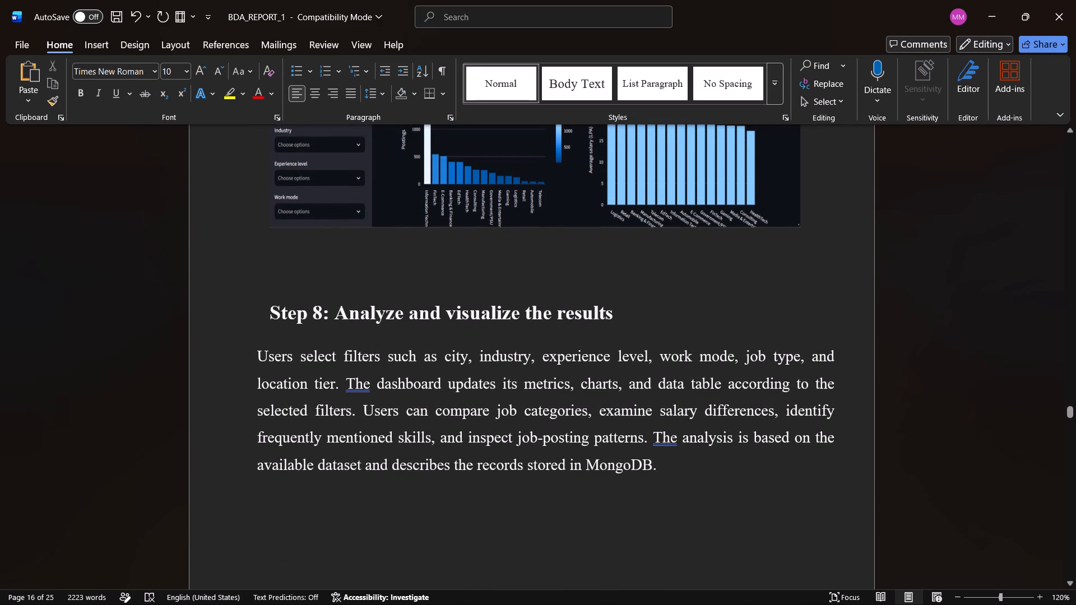
pyautogui.click(253, 353)
pyautogui.press('Tab')
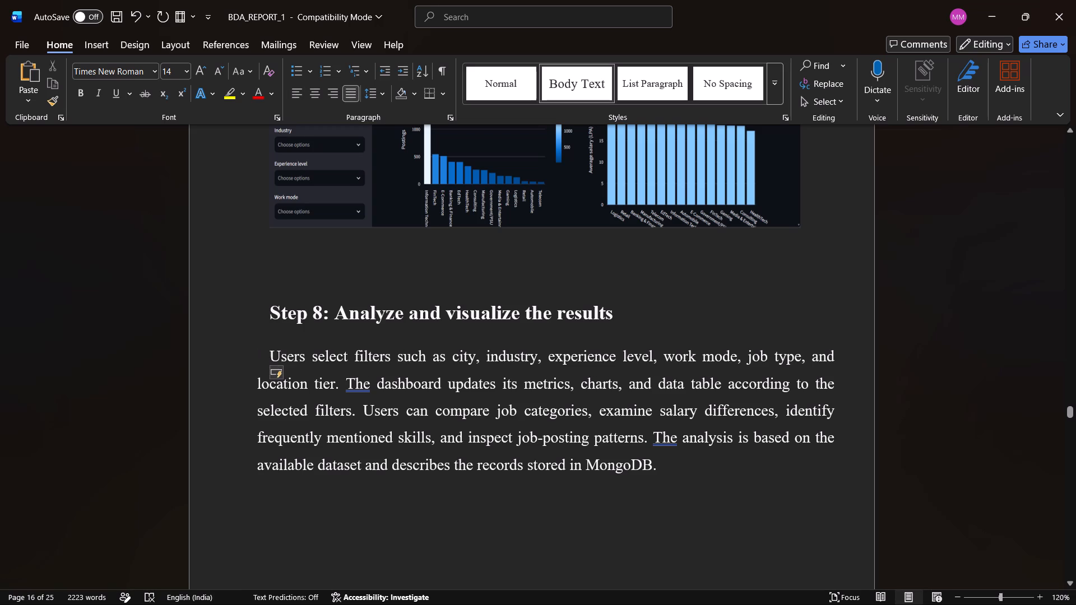
pyautogui.click(251, 398)
pyautogui.press('Tab')
# Narrow the Posting trends over time image on page 17 to roughly the width of the header line.
pyautogui.scroll(-2, 467, 523)
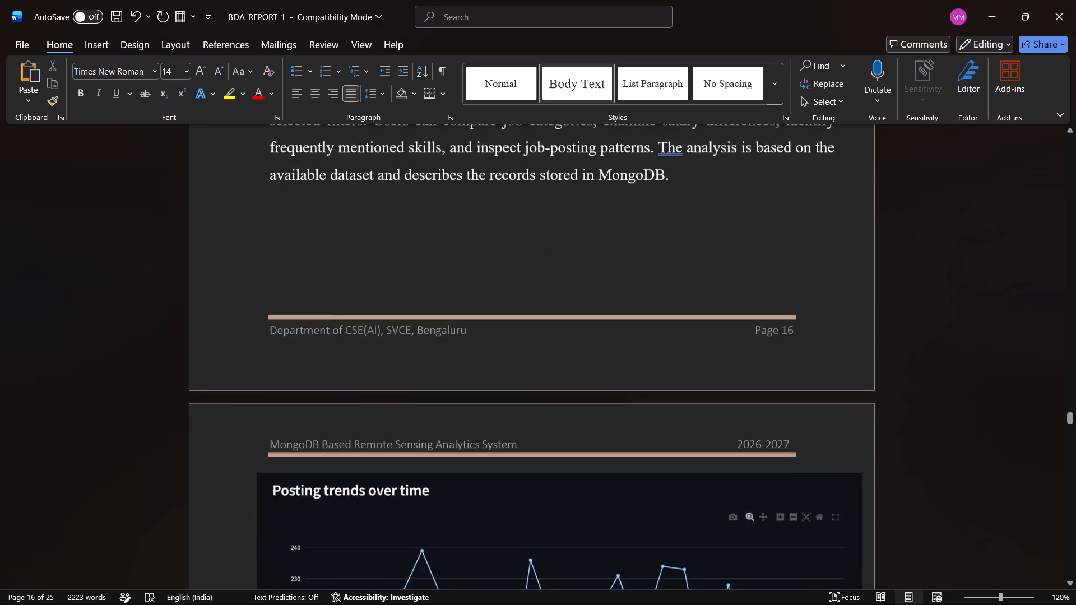
pyautogui.scroll(-1, 467, 523)
pyautogui.click(434, 492)
pyautogui.scroll(-1, 434, 492)
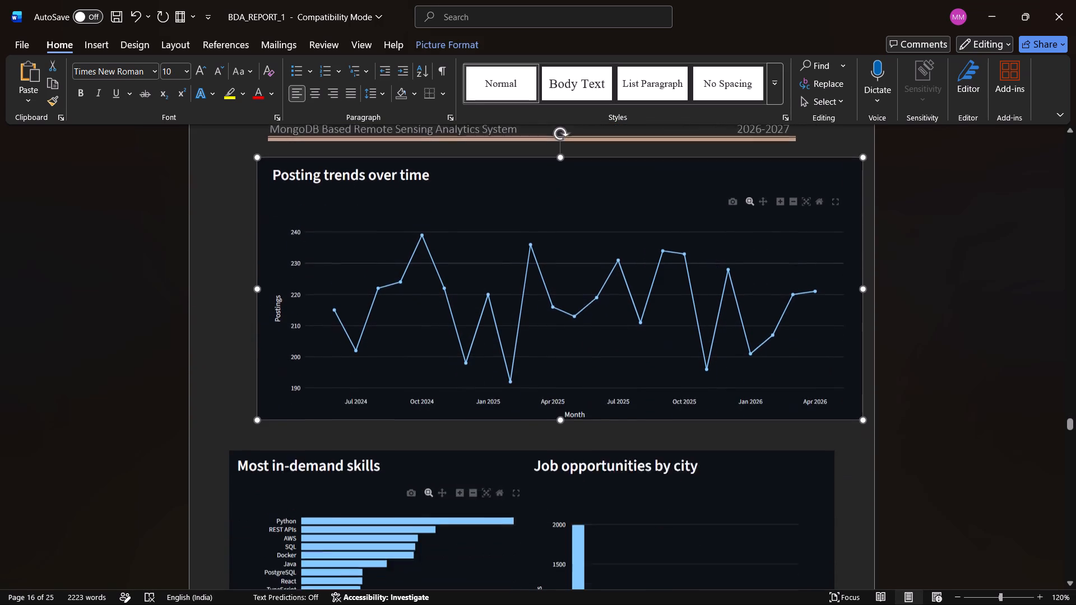
pyautogui.scroll(-1, 434, 492)
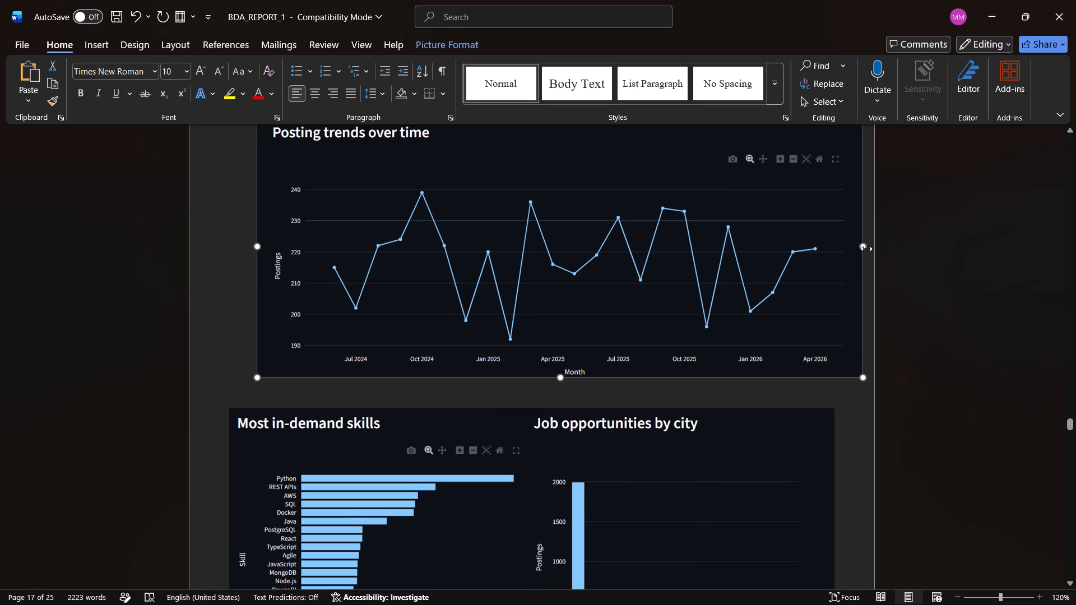
pyautogui.moveTo(864, 246); pyautogui.dragTo(825, 248)
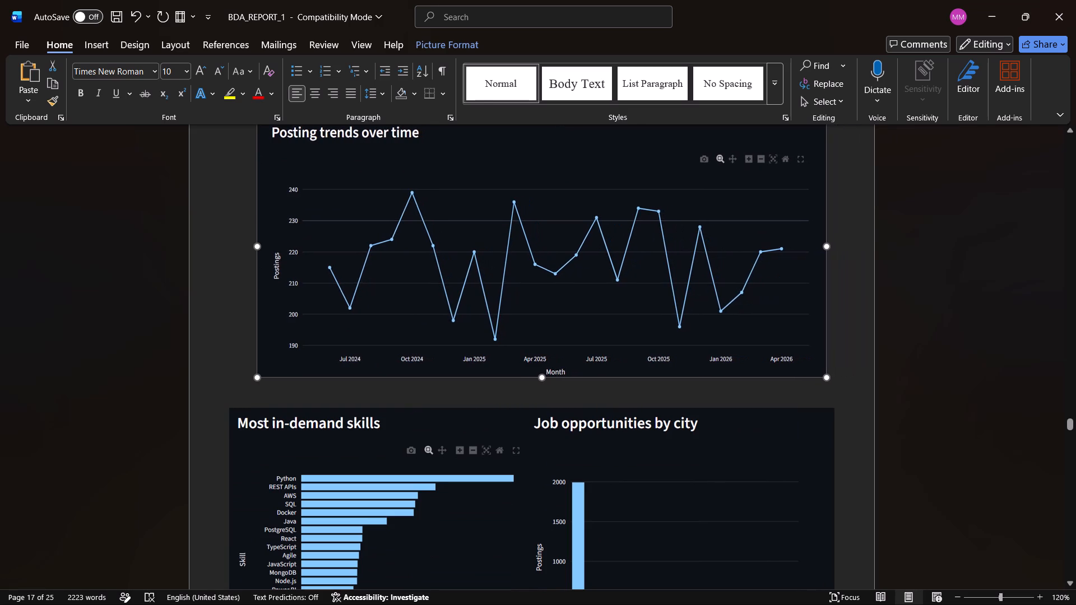
pyautogui.moveTo(825, 248); pyautogui.dragTo(821, 248)
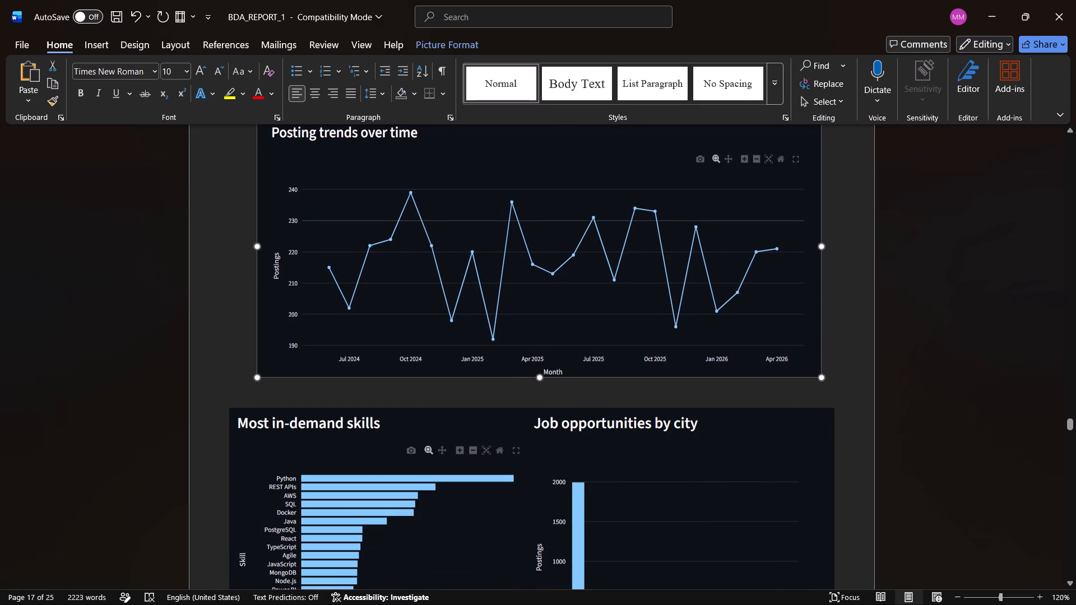
pyautogui.moveTo(821, 248); pyautogui.dragTo(815, 258)
pyautogui.scroll(1, 815, 258)
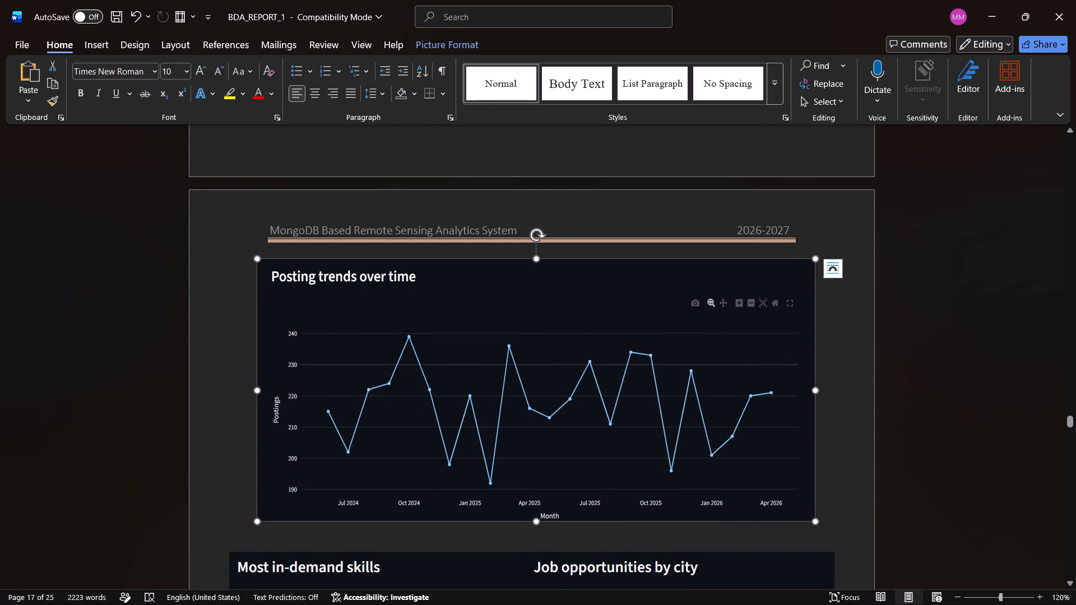
pyautogui.moveTo(813, 391); pyautogui.dragTo(794, 393)
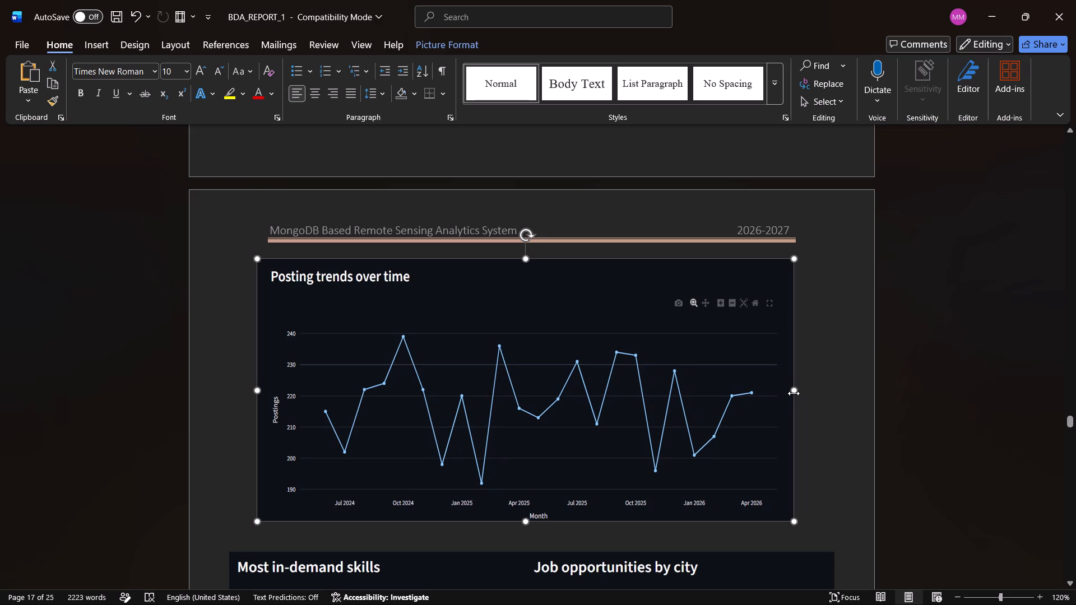
pyautogui.click(257, 391)
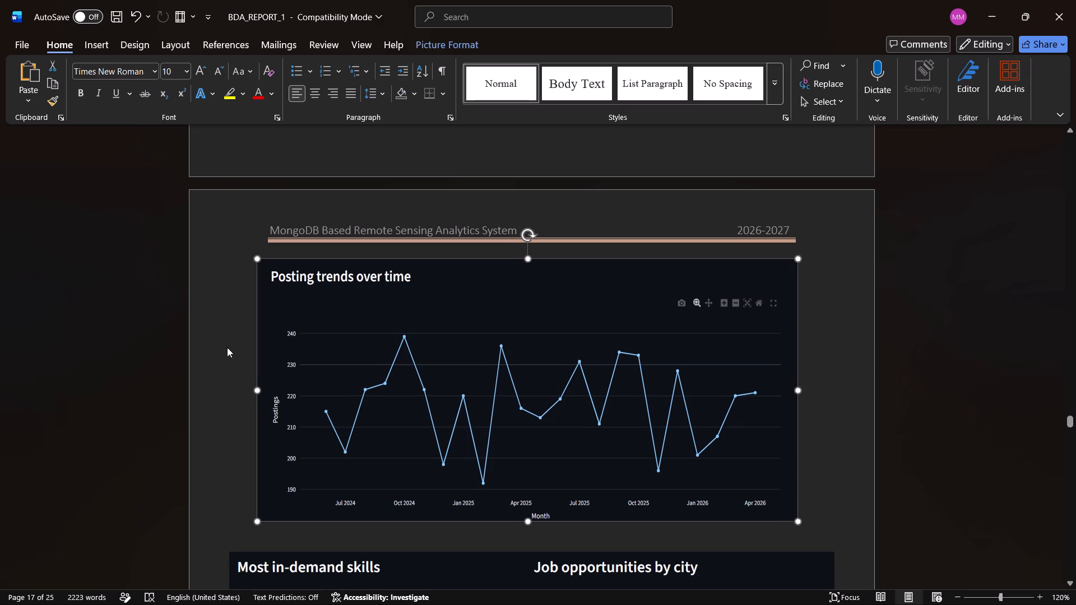
# Narrow the Posting trends over time image slightly more, try left and justified alignment, and leave it centred.
pyautogui.click(311, 100)
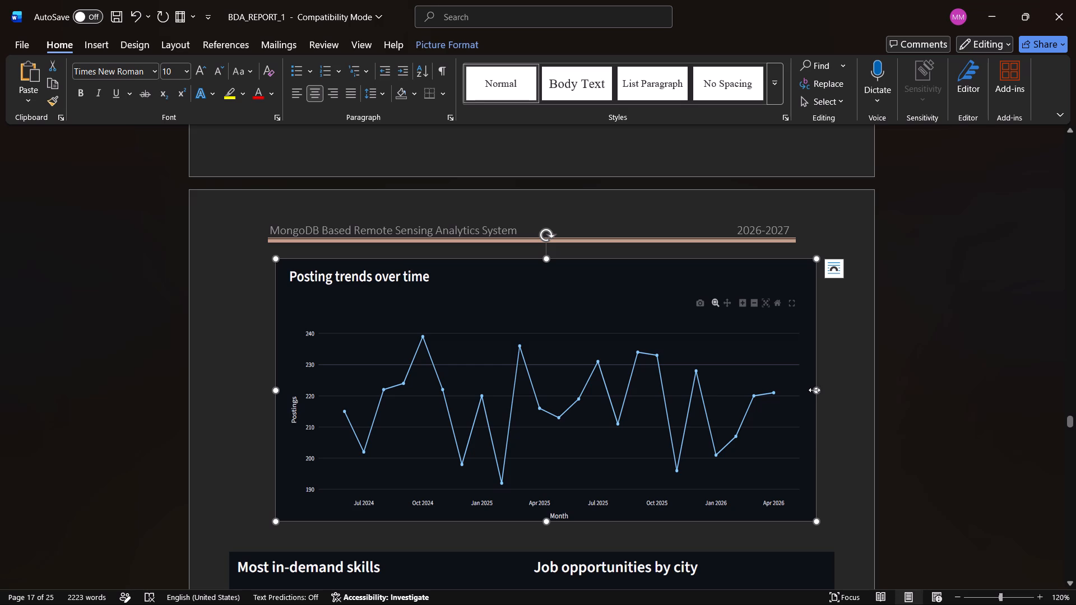
pyautogui.moveTo(814, 390); pyautogui.dragTo(788, 396)
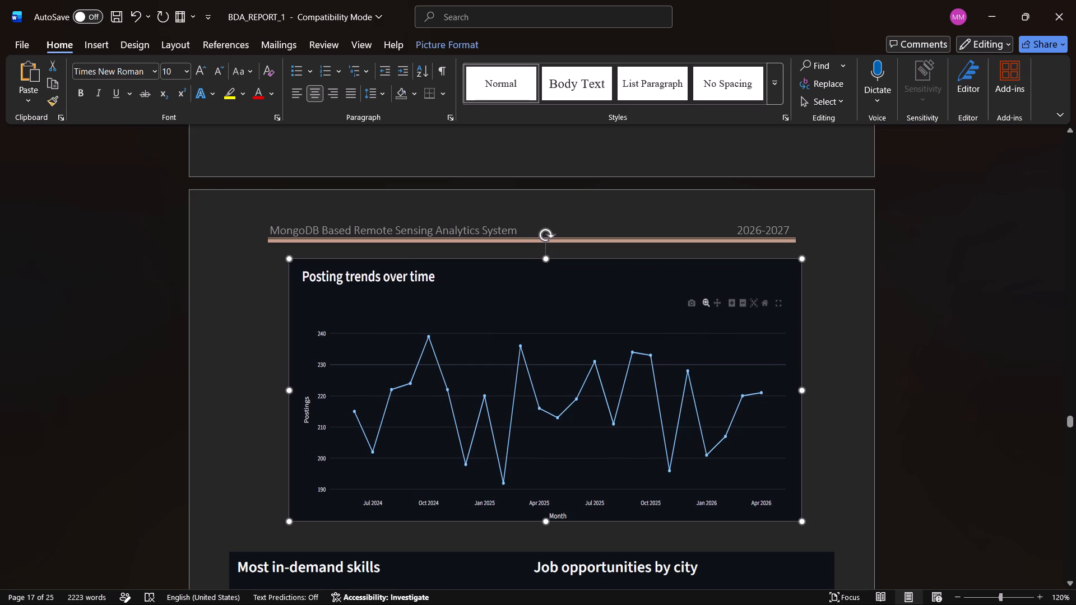
pyautogui.click(297, 92)
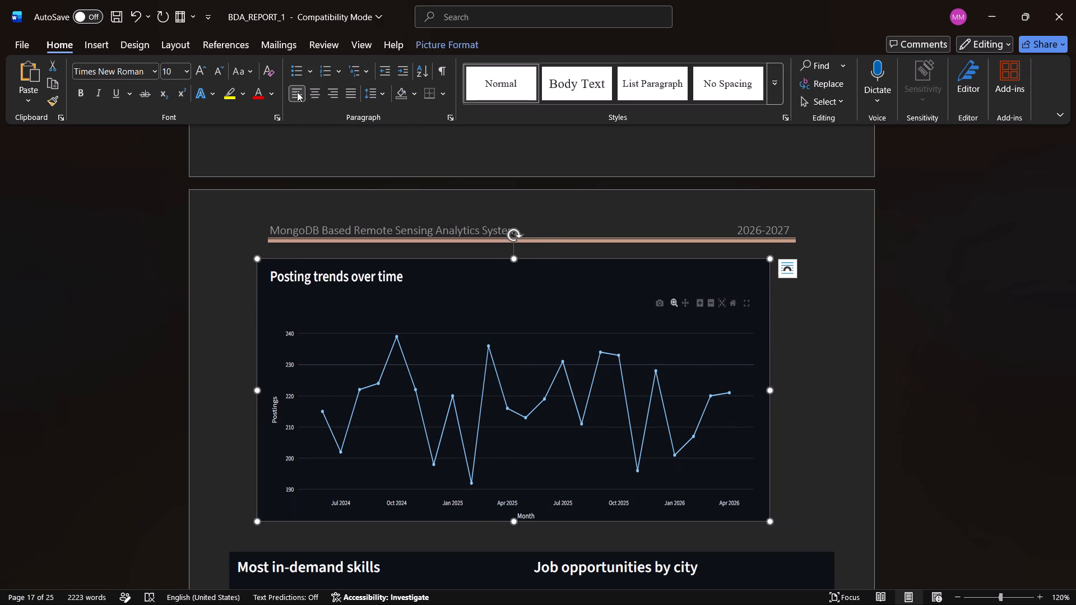
pyautogui.click(343, 91)
pyautogui.doubleClick(343, 91)
pyautogui.click(309, 97)
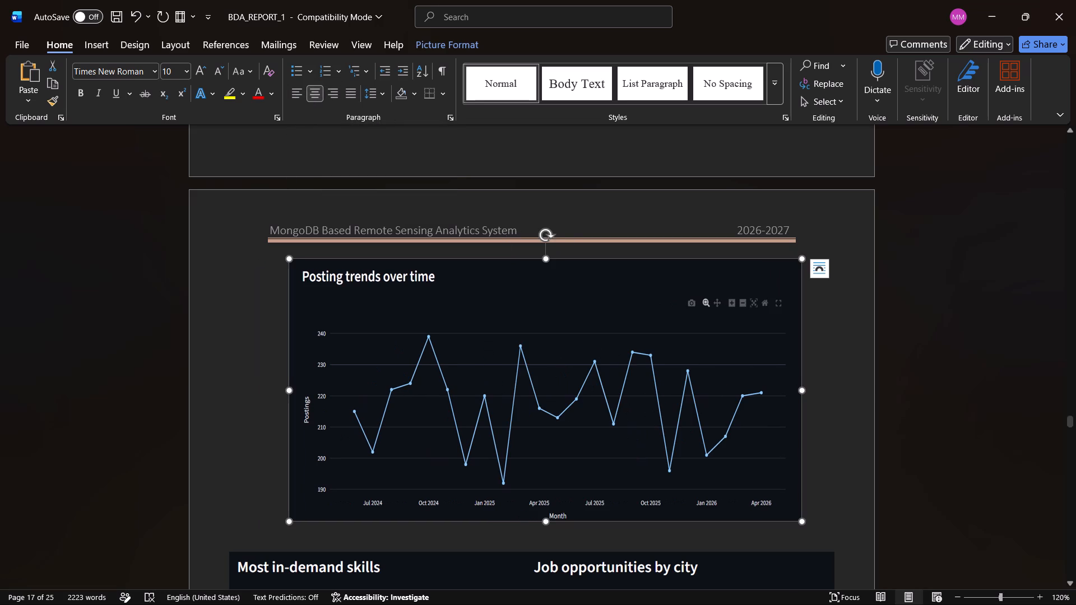
# Narrow the Most in-demand skills and Job opportunities by city image on page 17 to roughly the Posting trends image's width and centre it.
pyautogui.scroll(-1, 643, 326)
pyautogui.click(559, 440)
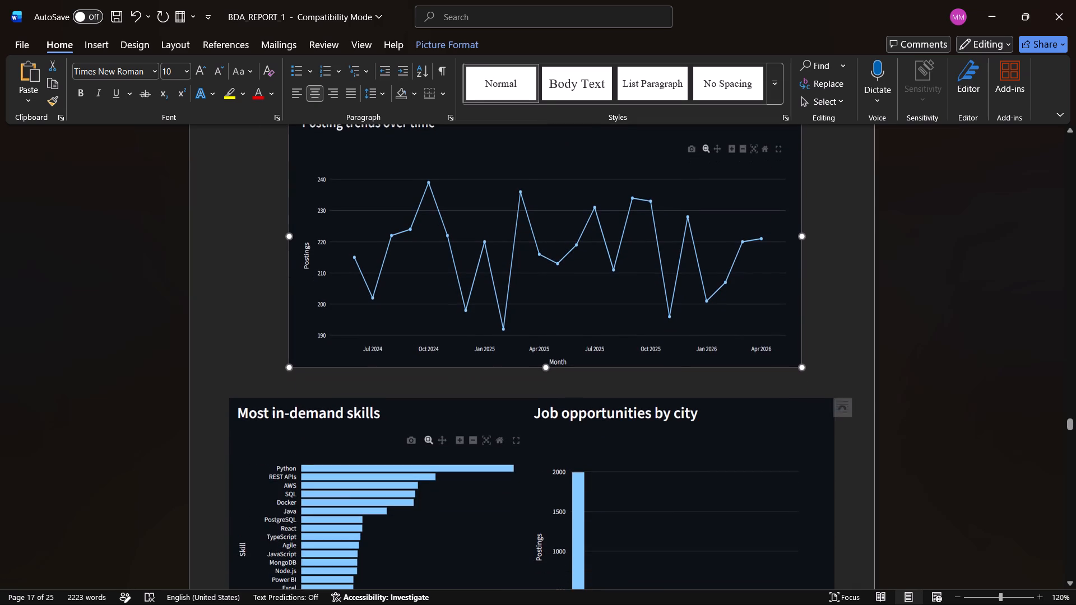
pyautogui.scroll(-2, 559, 440)
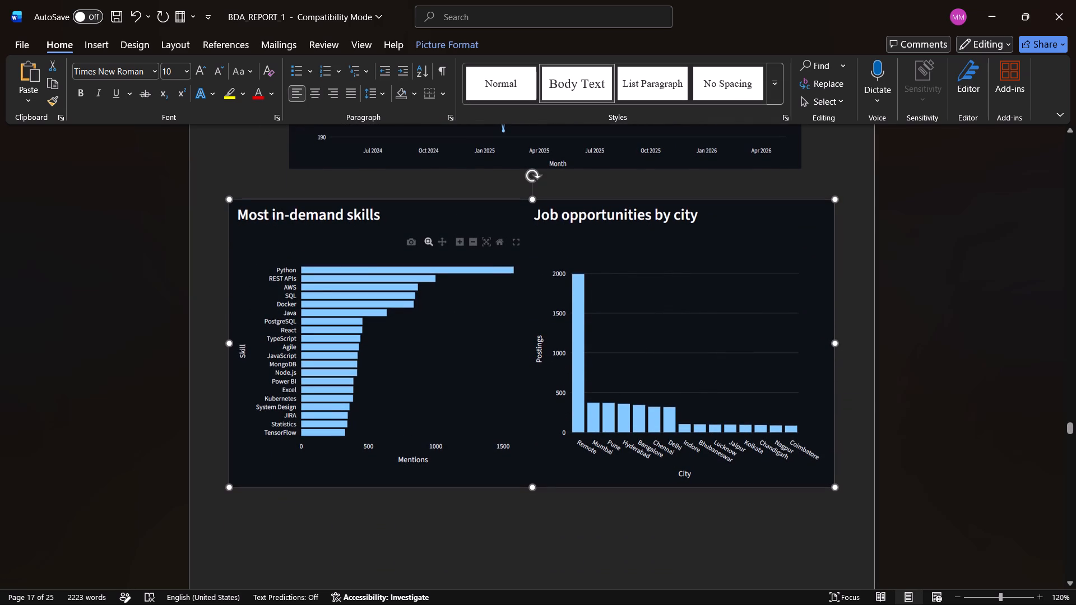
pyautogui.moveTo(835, 346); pyautogui.dragTo(806, 348)
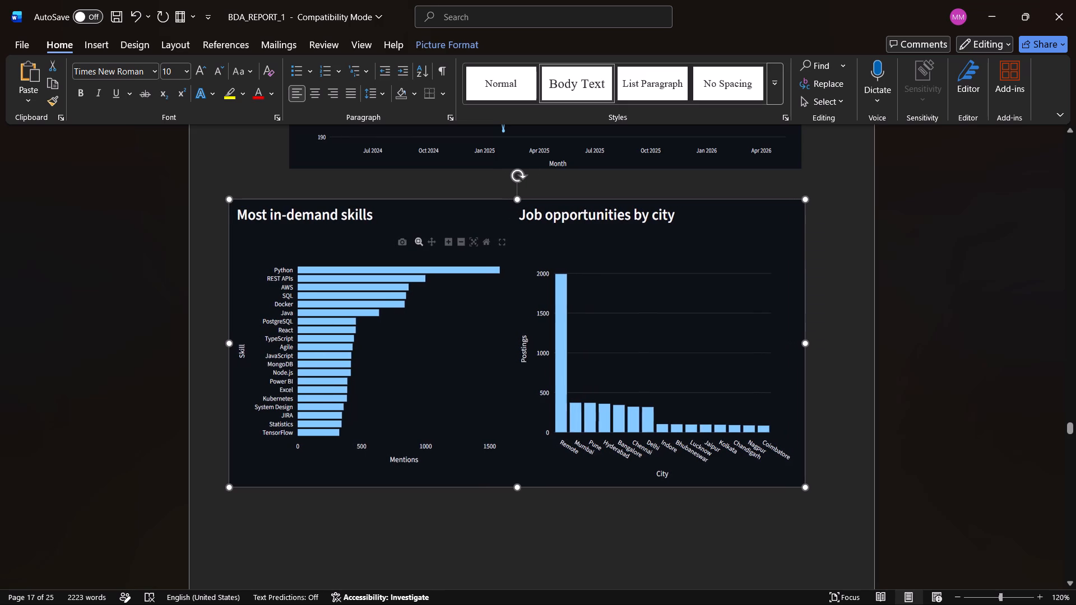
pyautogui.moveTo(806, 348); pyautogui.dragTo(803, 350)
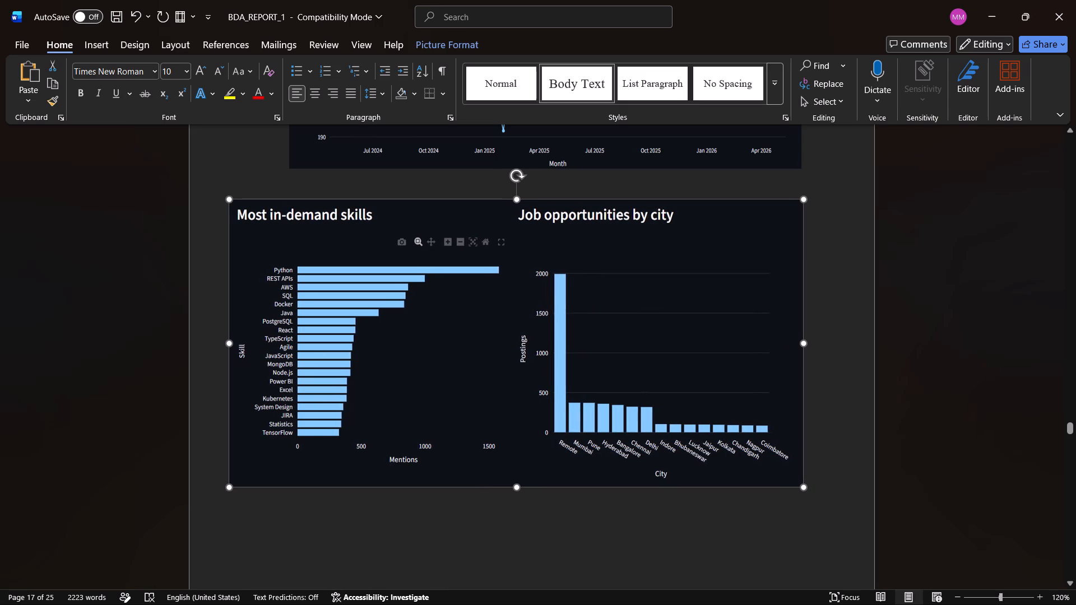
pyautogui.moveTo(803, 350); pyautogui.dragTo(787, 361)
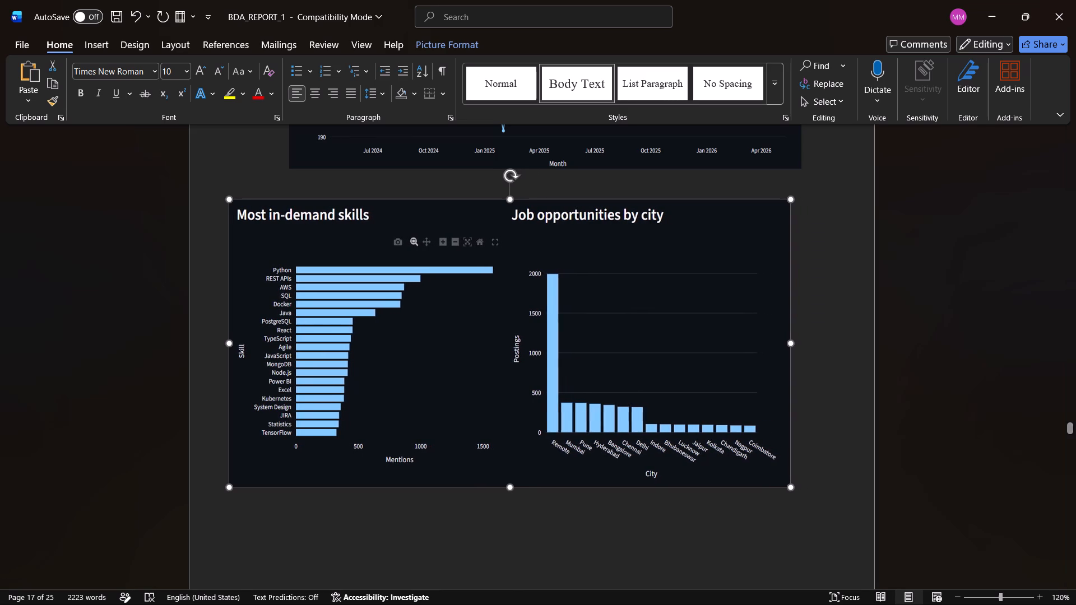
pyautogui.moveTo(787, 361); pyautogui.dragTo(774, 367)
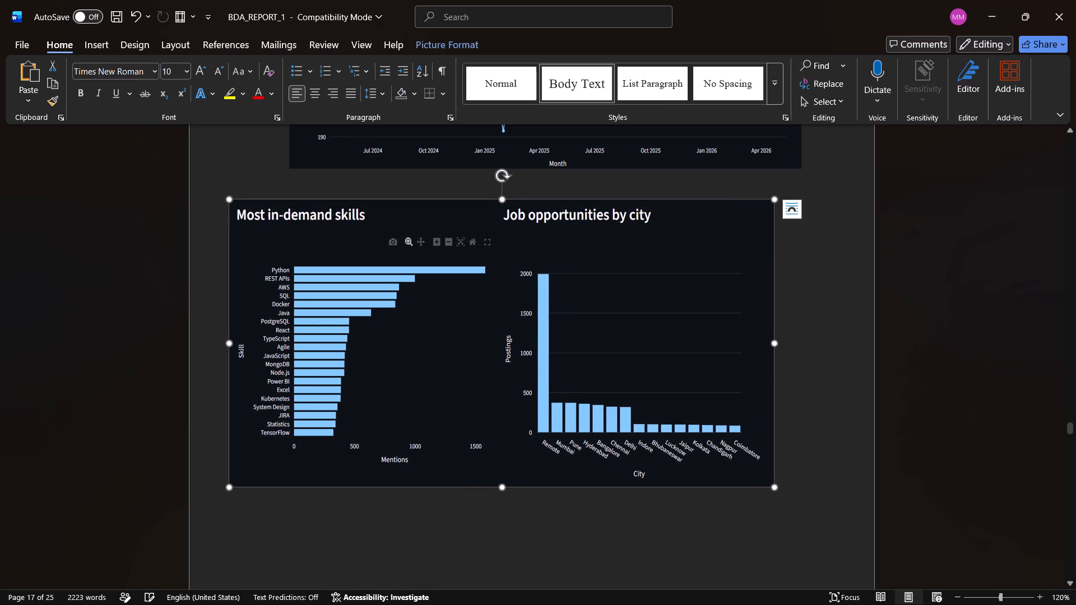
pyautogui.click(316, 93)
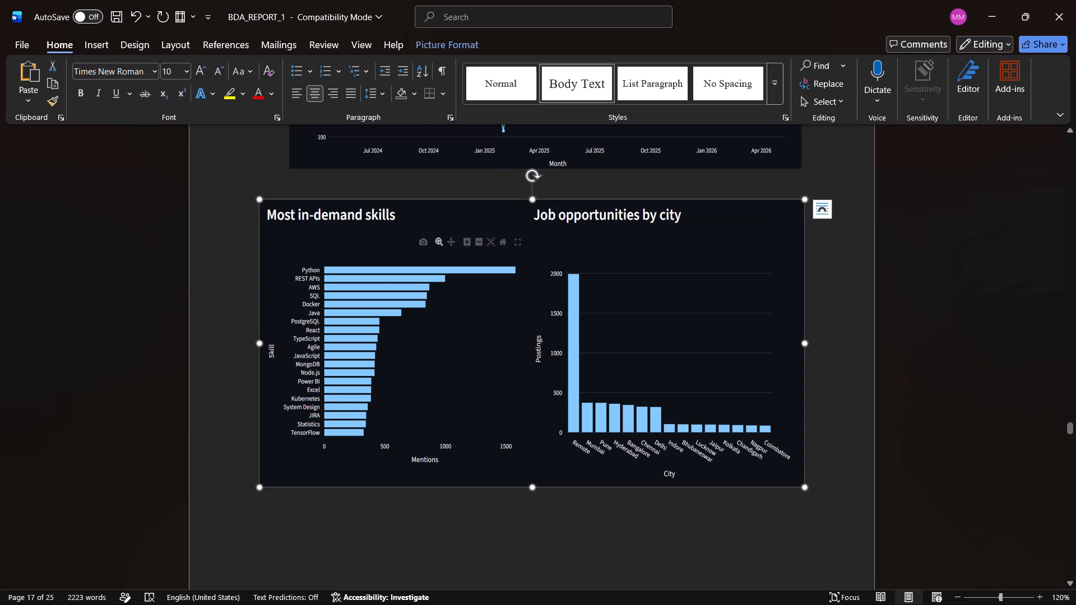
pyautogui.scroll(1, 539, 279)
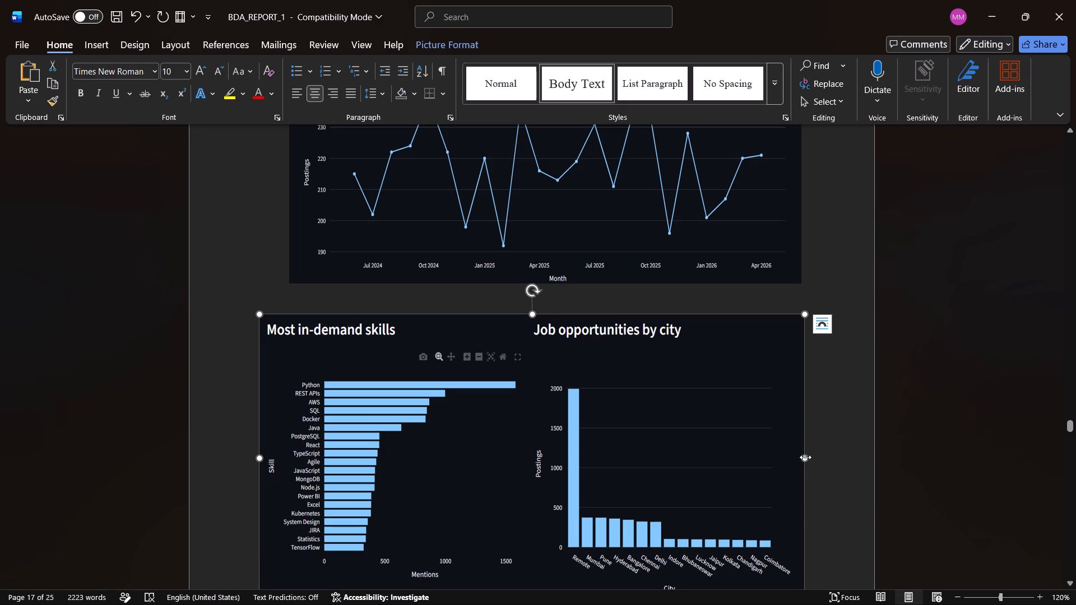
pyautogui.moveTo(805, 457); pyautogui.dragTo(768, 456)
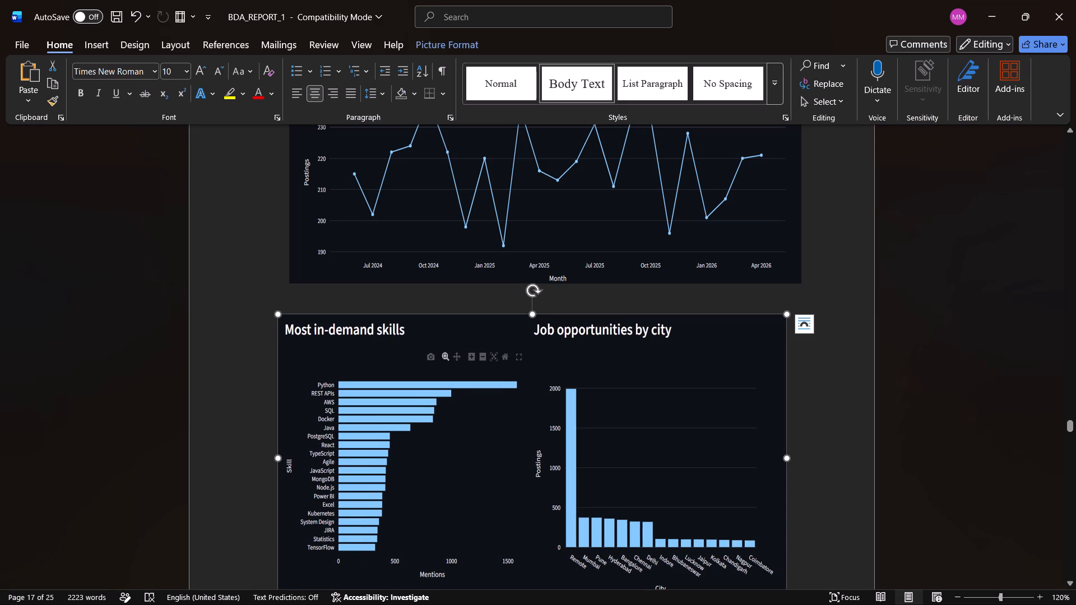
pyautogui.click(296, 93)
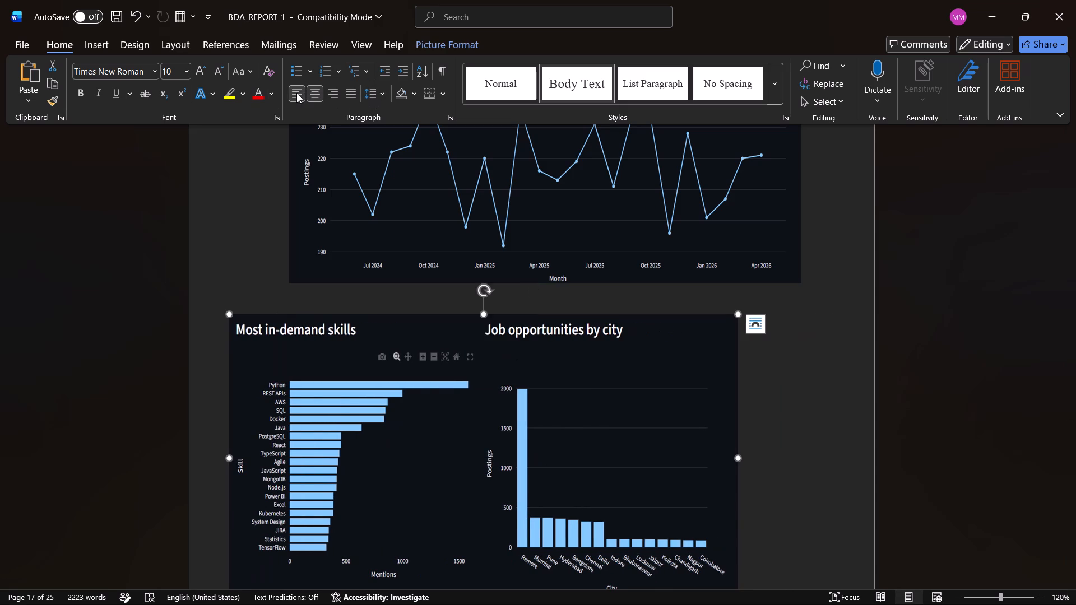
pyautogui.click(317, 99)
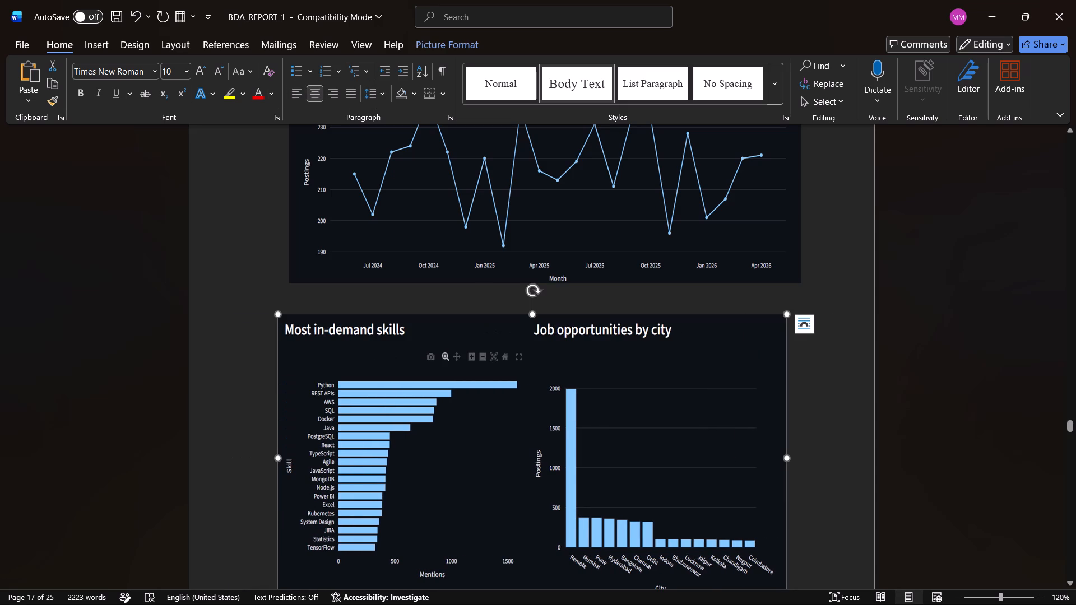
# Stretch the skills and city charts image on page 17 slightly taller by extending its bottom edge.
pyautogui.scroll(-2, 500, 325)
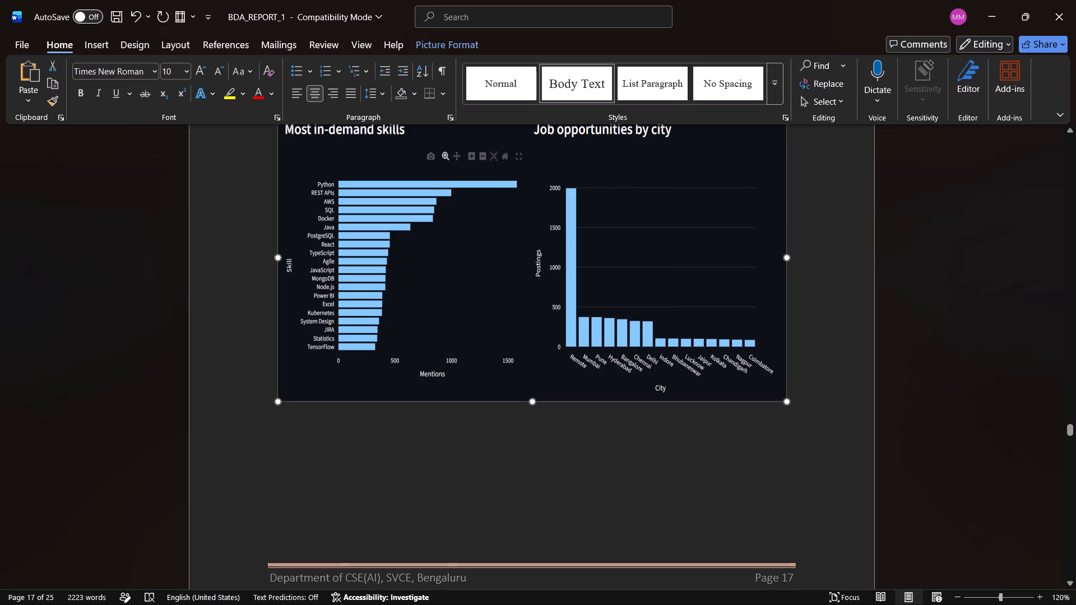
pyautogui.moveTo(532, 402); pyautogui.dragTo(532, 423)
# Insert nine spaces before the skills and city charts image so its edge lines up with the Posting trends image above.
pyautogui.scroll(1, 532, 423)
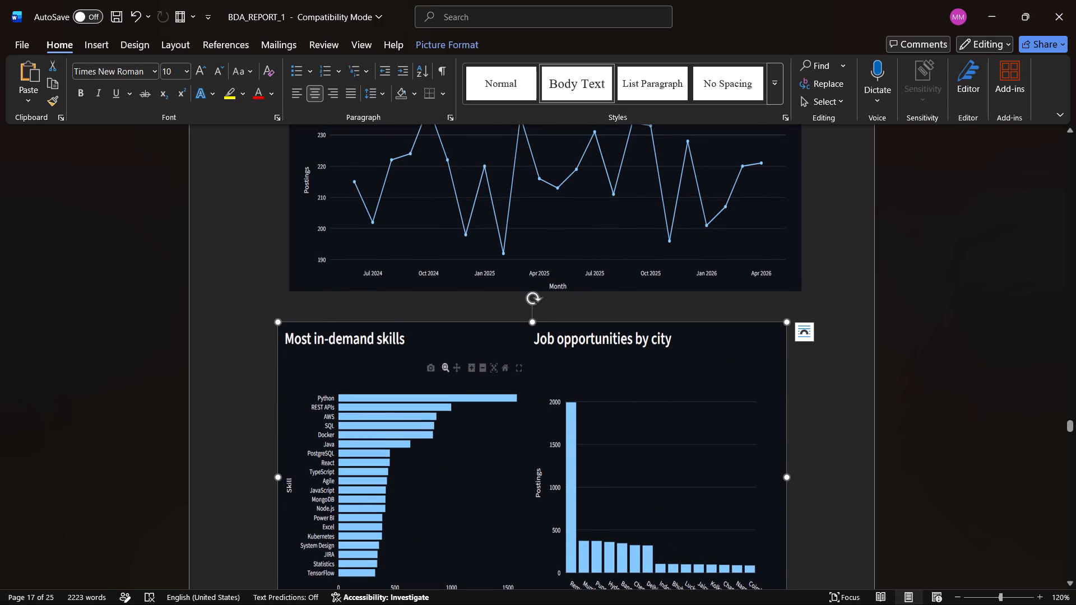
pyautogui.click(271, 328)
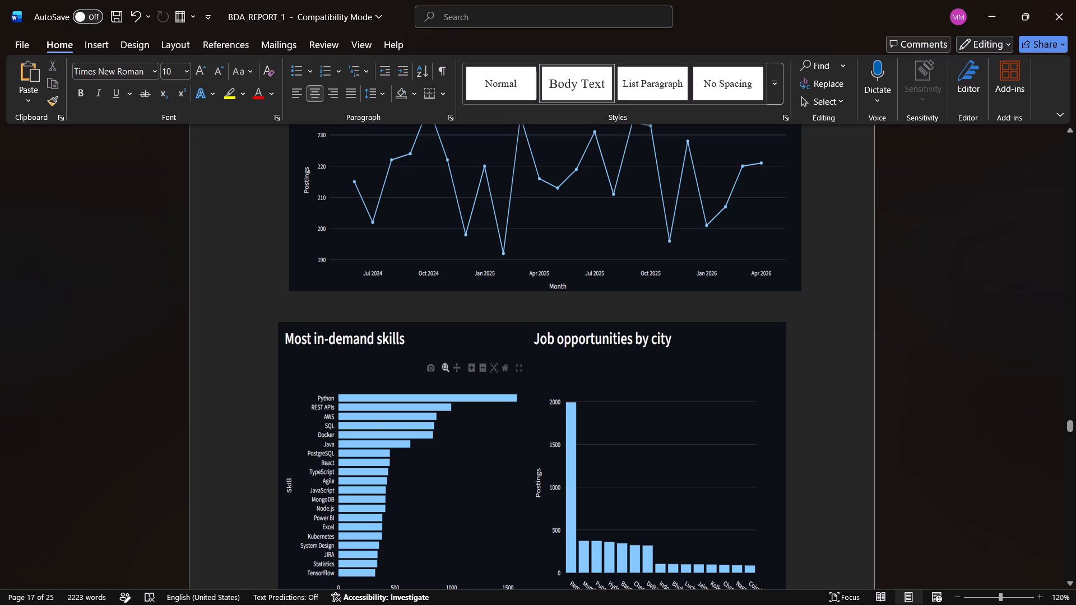
pyautogui.click(275, 328)
pyautogui.press('space')
pyautogui.press('space')
pyautogui.press('space')
pyautogui.press('space')
pyautogui.press('space')
pyautogui.press('space')
pyautogui.press('space')
pyautogui.press('space')
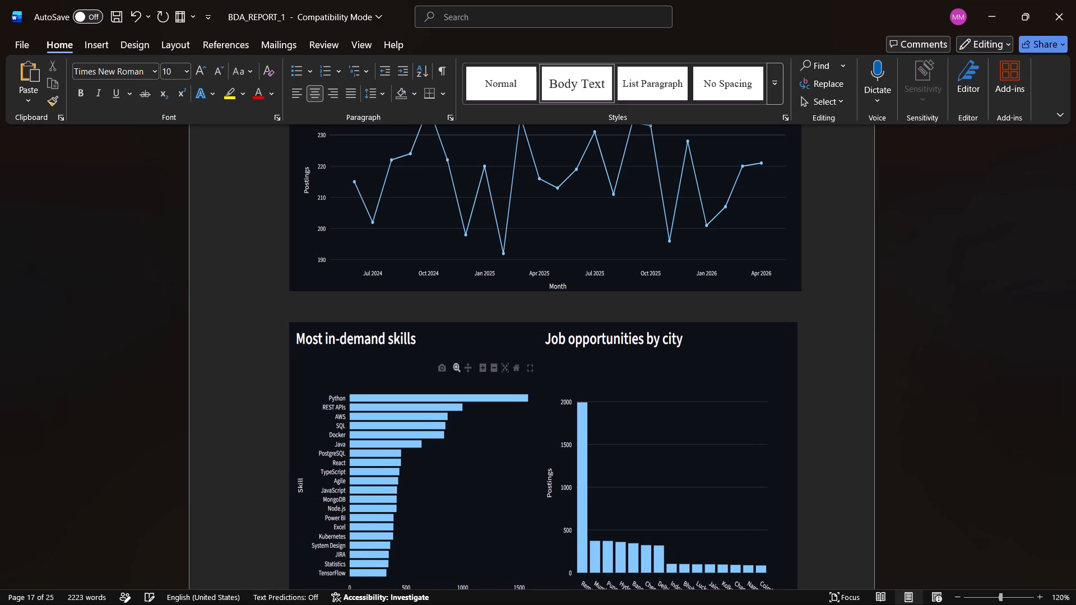
pyautogui.press('space')
# Narrow the Labour Market & Skills Trends Dashboard image on page 18 to slightly less than the header line's width and centre it.
pyautogui.scroll(-3, 275, 328)
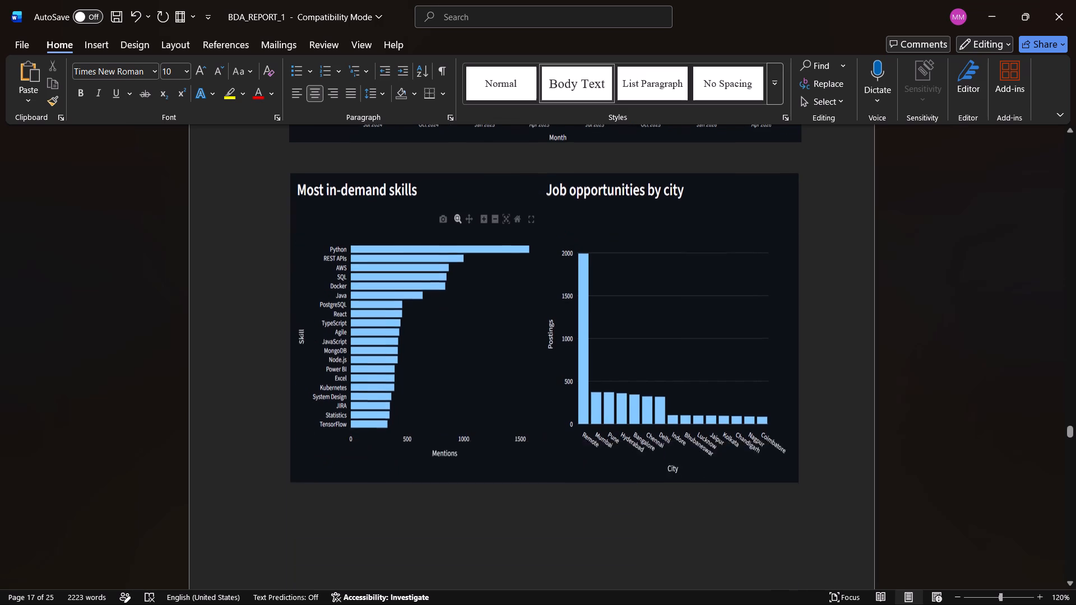
pyautogui.scroll(-3, 275, 328)
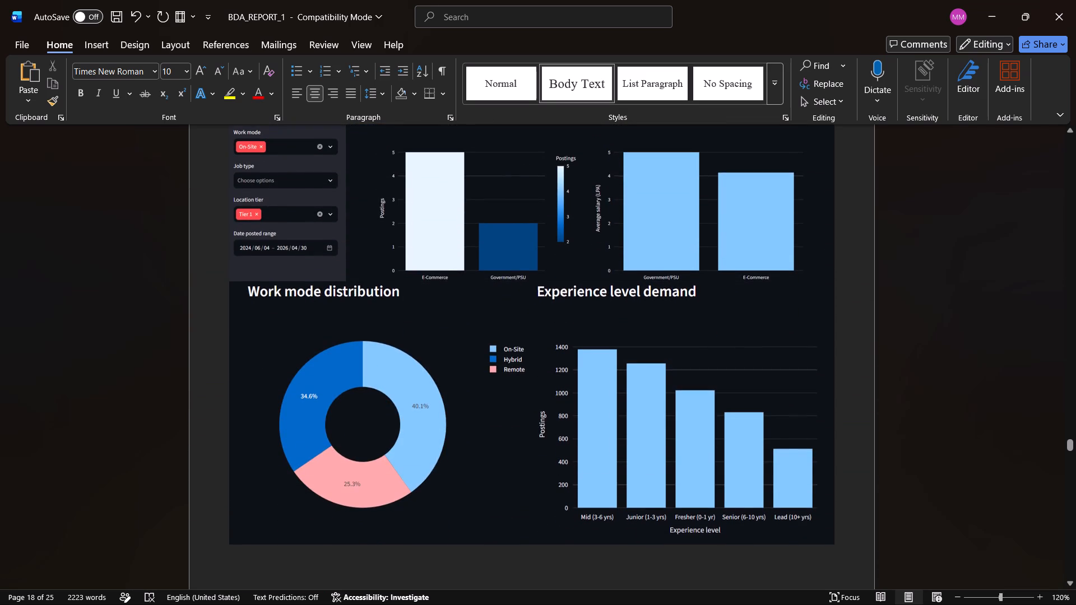
pyautogui.scroll(1, 367, 317)
pyautogui.click(367, 317)
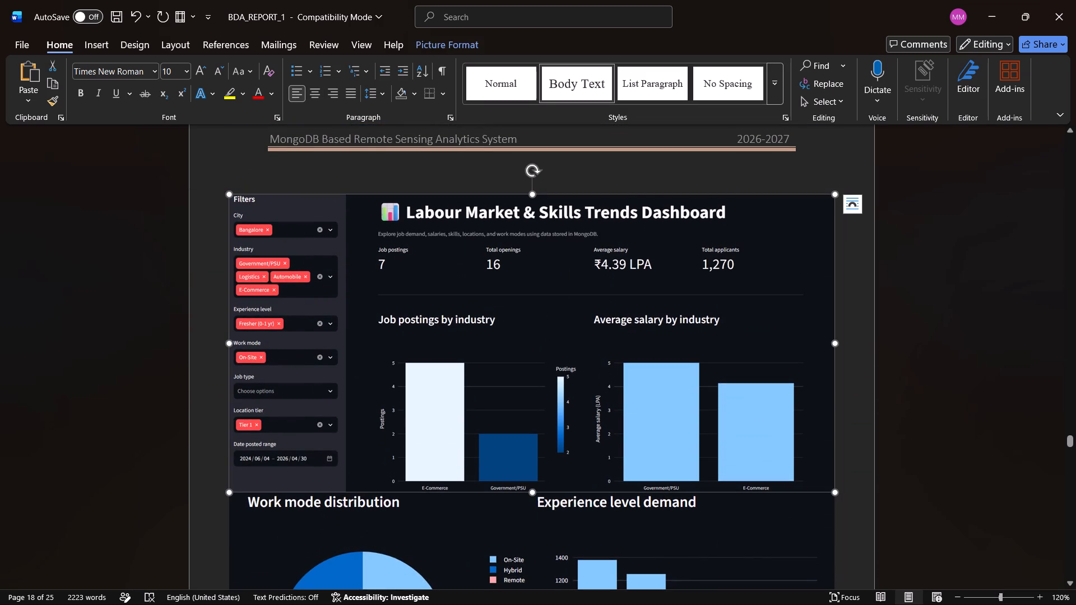
pyautogui.moveTo(834, 343); pyautogui.dragTo(808, 343)
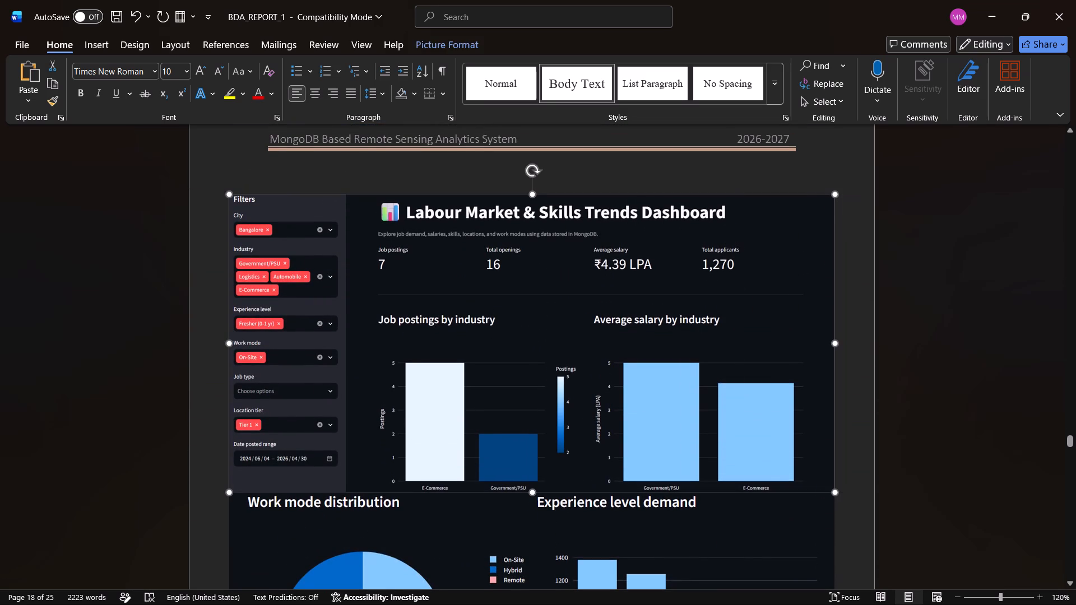
pyautogui.moveTo(808, 343); pyautogui.dragTo(719, 342)
pyautogui.moveTo(670, 271); pyautogui.dragTo(745, 259)
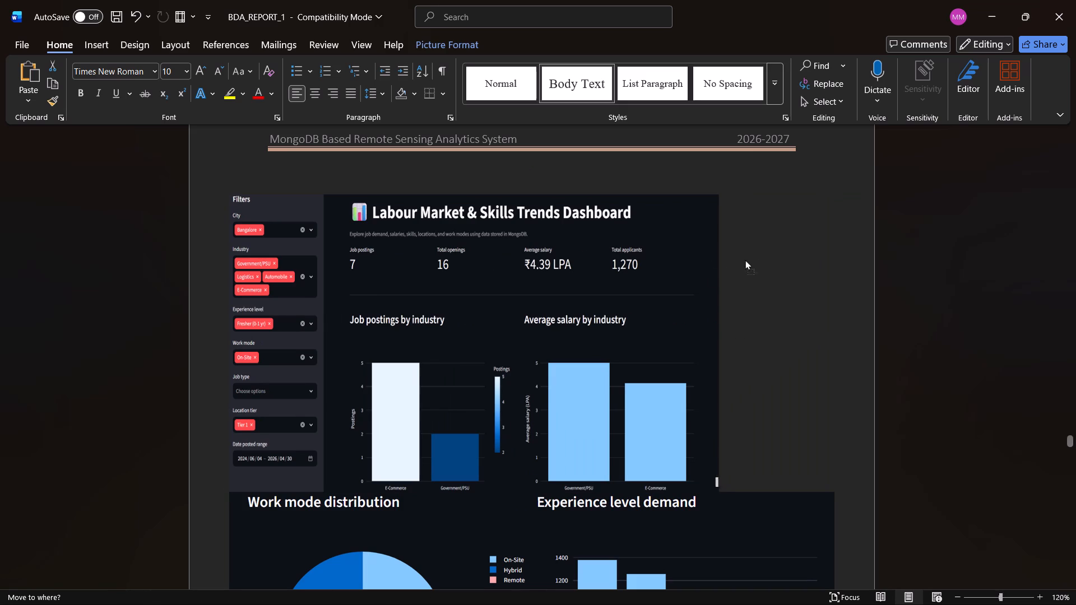
pyautogui.moveTo(745, 259); pyautogui.dragTo(755, 256)
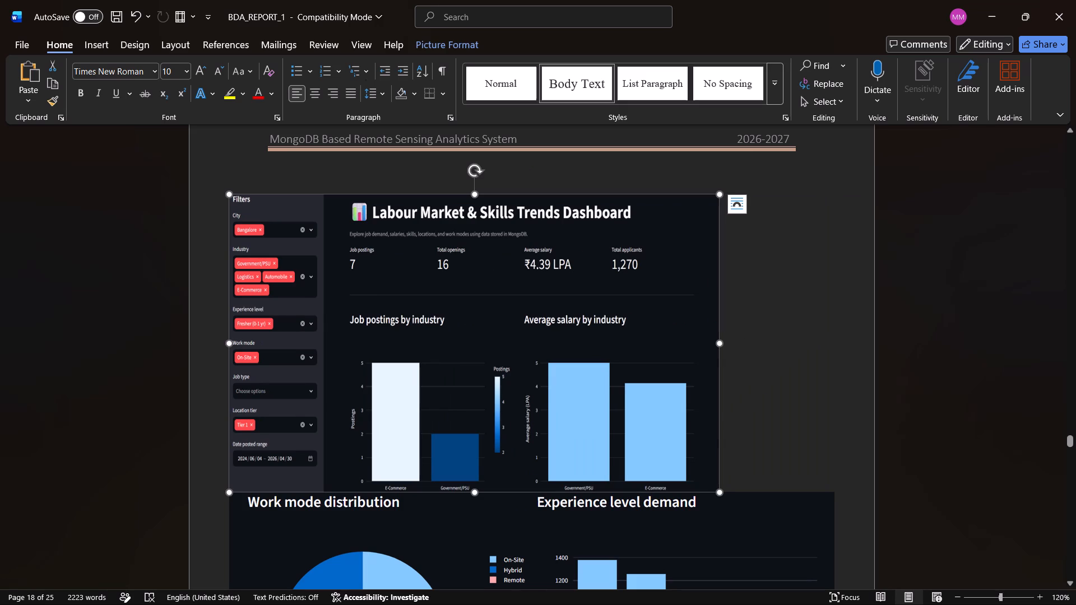
pyautogui.click(317, 92)
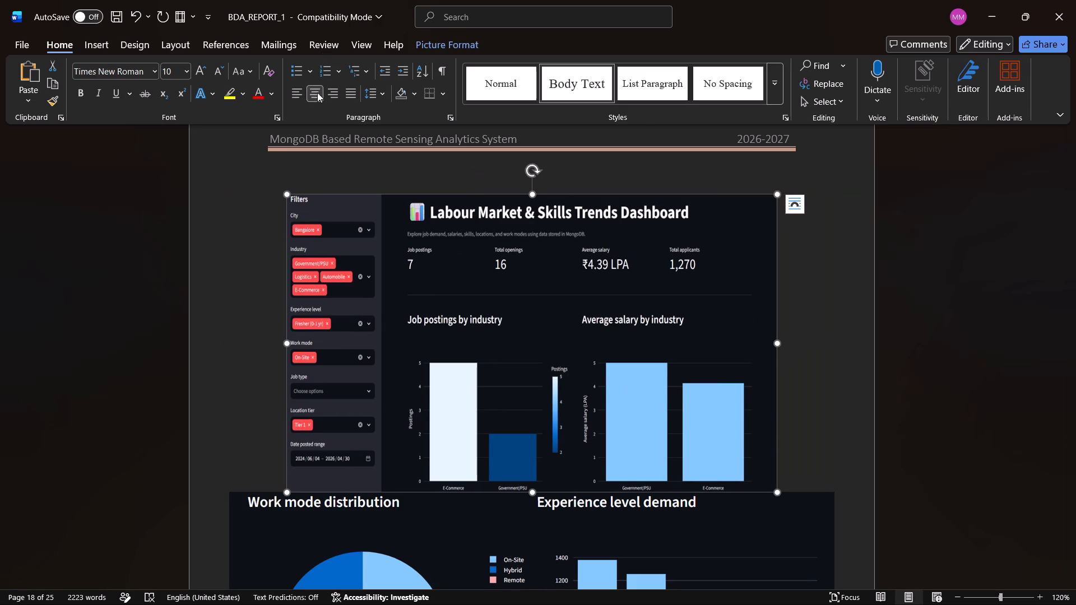
# Insert six blank lines between the dashboard image and the Work mode distribution image on page 18.
pyautogui.scroll(-1, 460, 301)
pyautogui.click(473, 439)
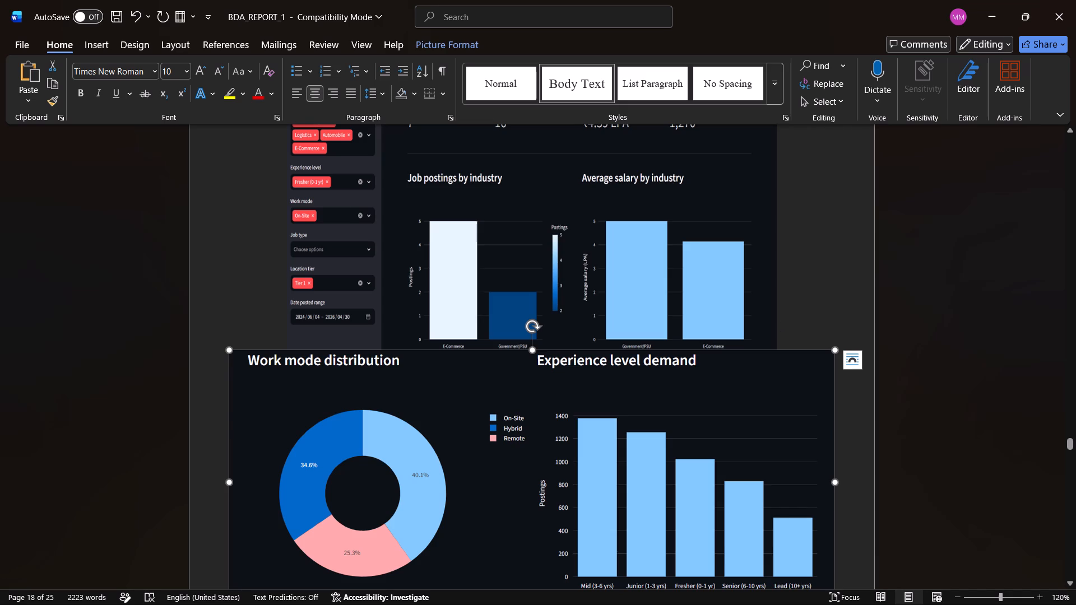
pyautogui.scroll(-2, 679, 442)
pyautogui.scroll(2, 679, 442)
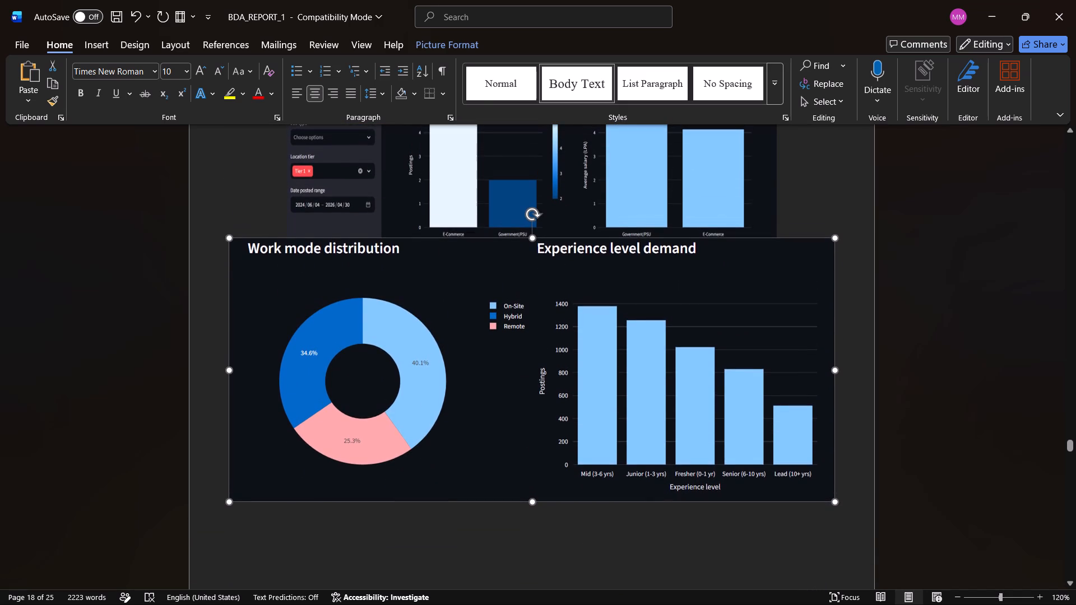
pyautogui.click(781, 230)
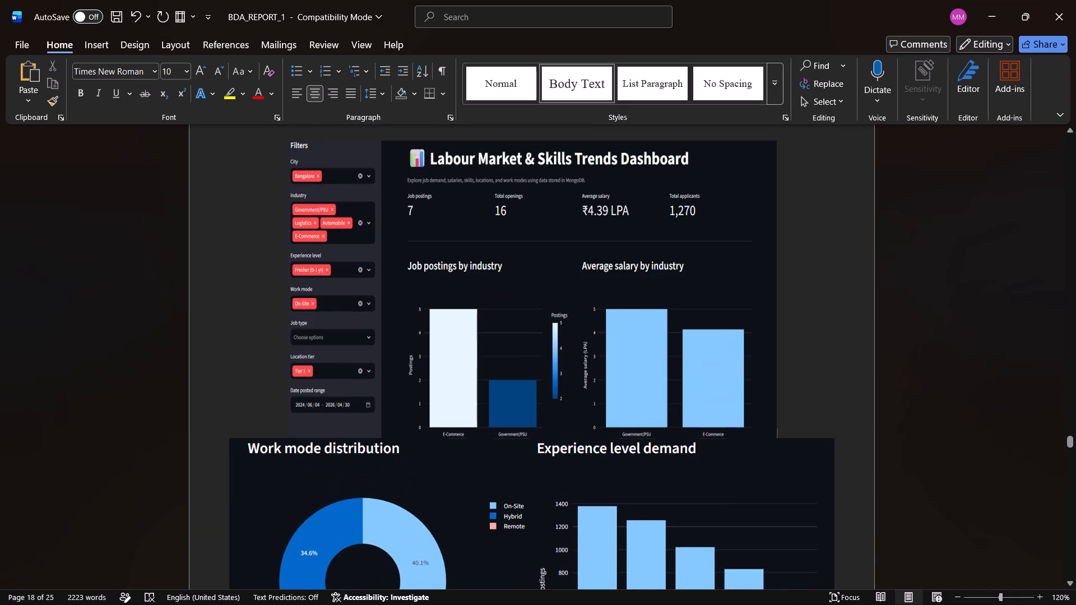
pyautogui.press('Return')
pyautogui.press('Return')
pyautogui.press('Return')
pyautogui.press('Return')
pyautogui.press('Return')
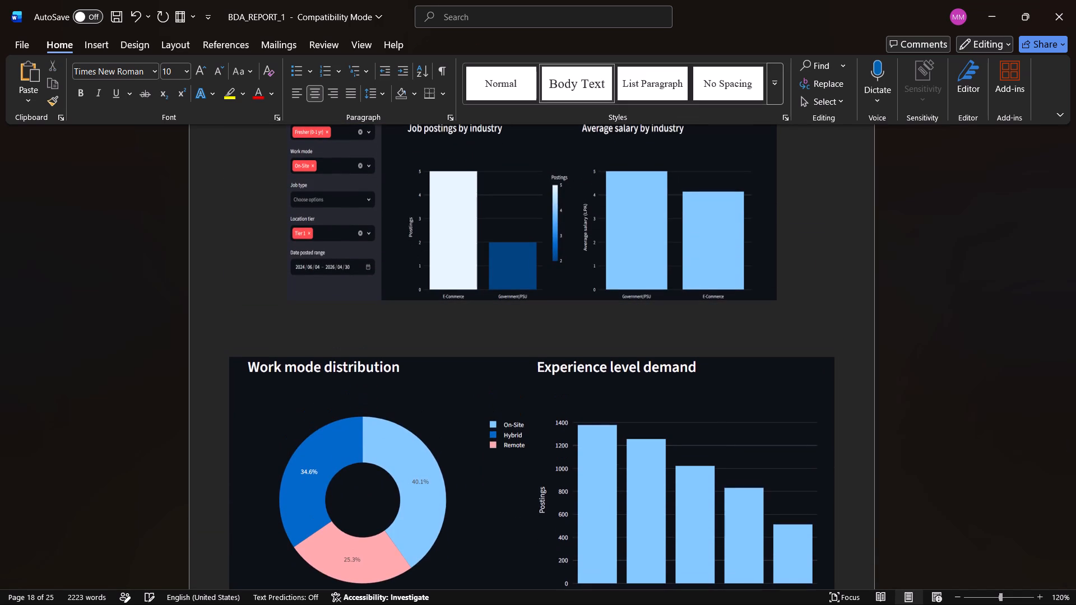
pyautogui.press('Return')
# Narrow the Work mode distribution and Experience level demand image on page 18 to roughly the width of the dashboard image above, keeping it centred.
pyautogui.scroll(-1, 809, 300)
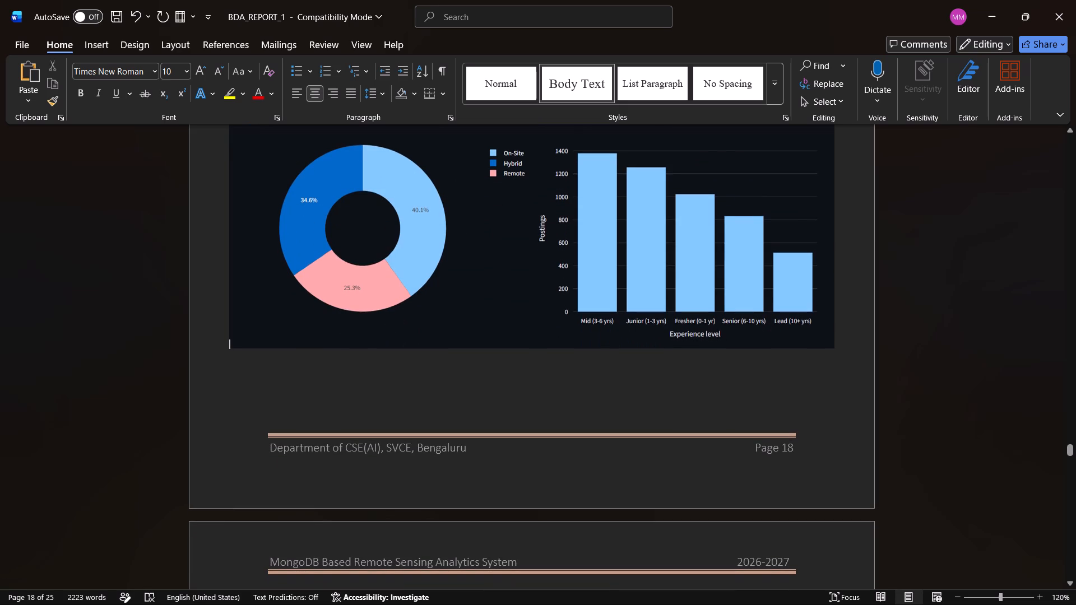
pyautogui.click(506, 247)
pyautogui.scroll(2, 506, 247)
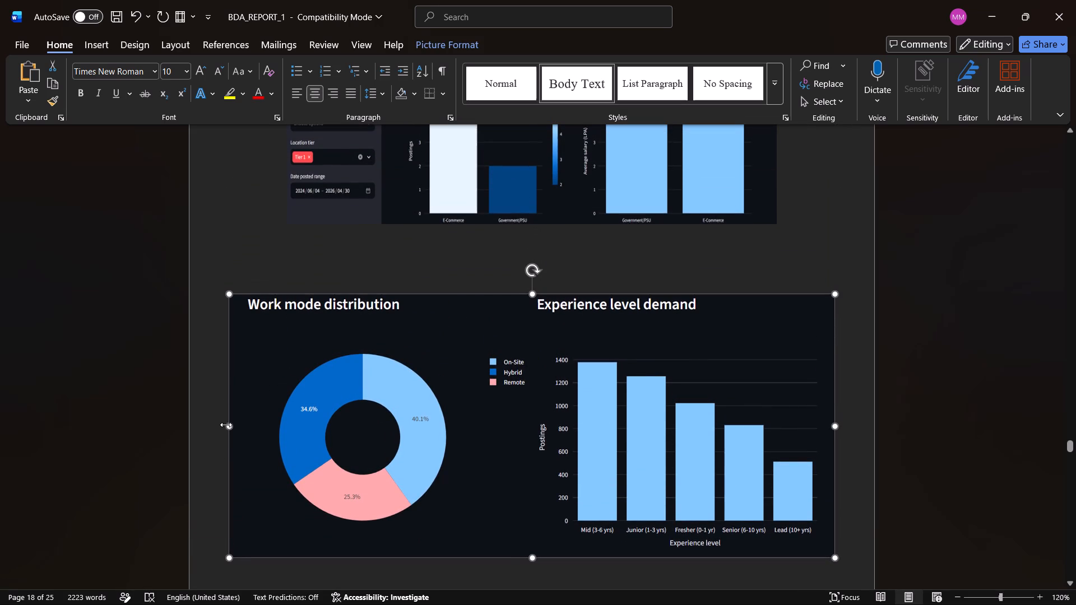
pyautogui.moveTo(226, 425); pyautogui.dragTo(329, 422)
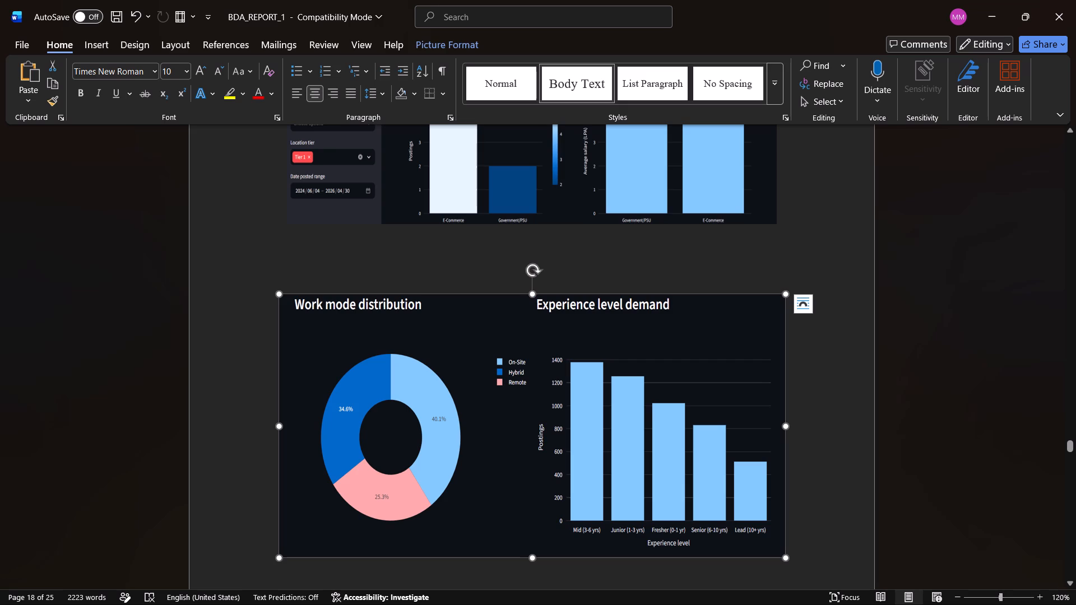
pyautogui.click(299, 206)
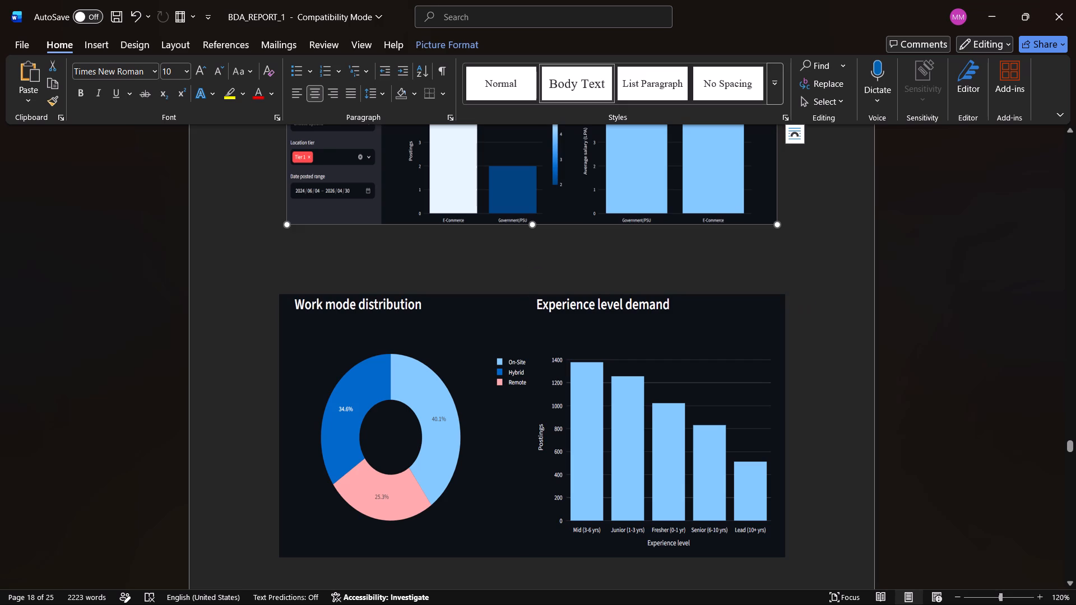
pyautogui.click(425, 408)
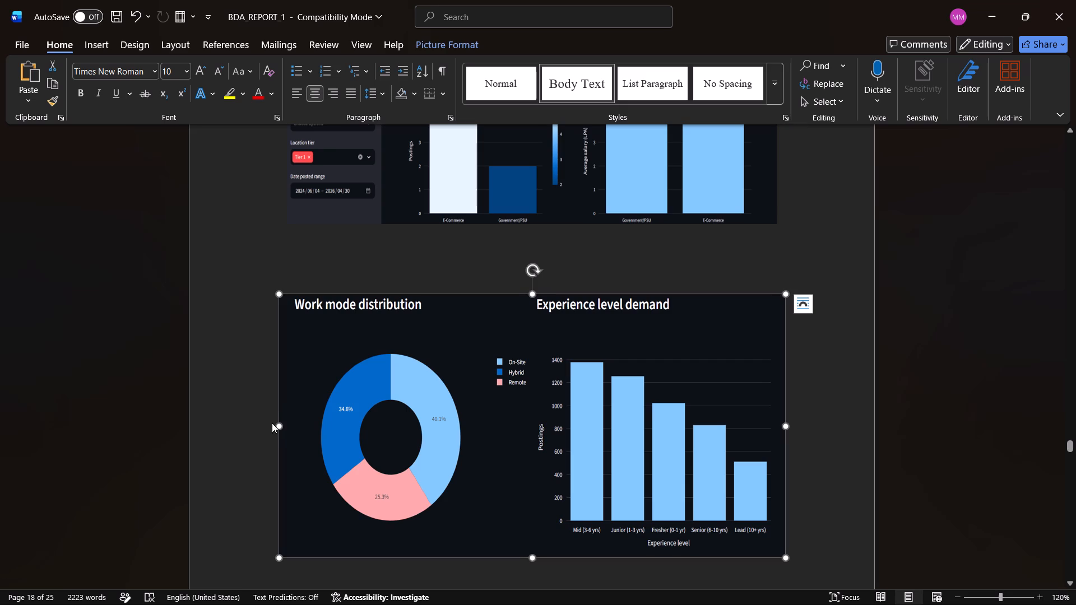
pyautogui.moveTo(272, 426); pyautogui.dragTo(282, 422)
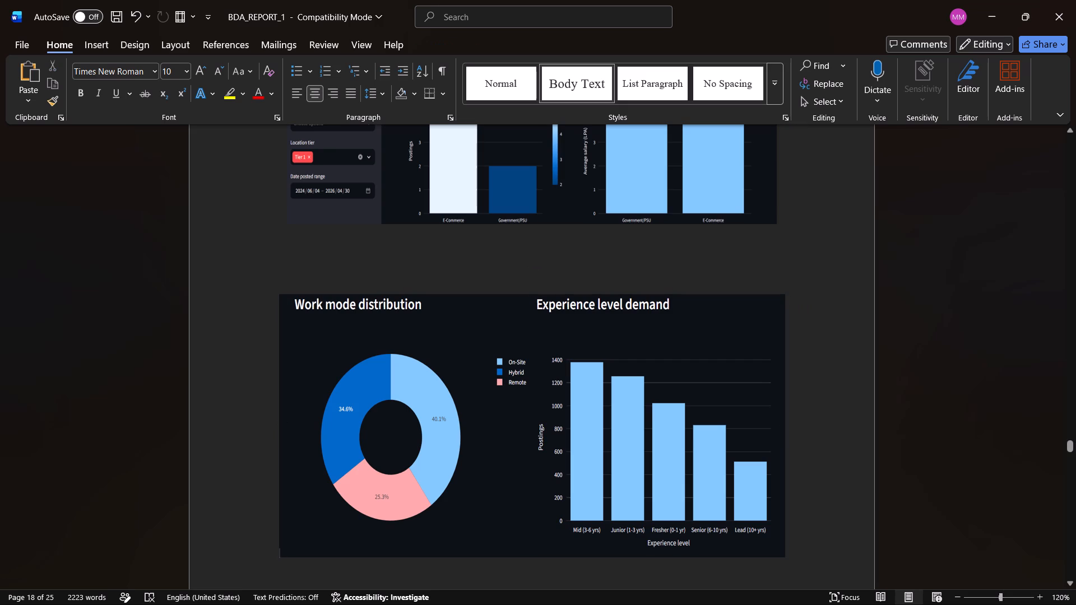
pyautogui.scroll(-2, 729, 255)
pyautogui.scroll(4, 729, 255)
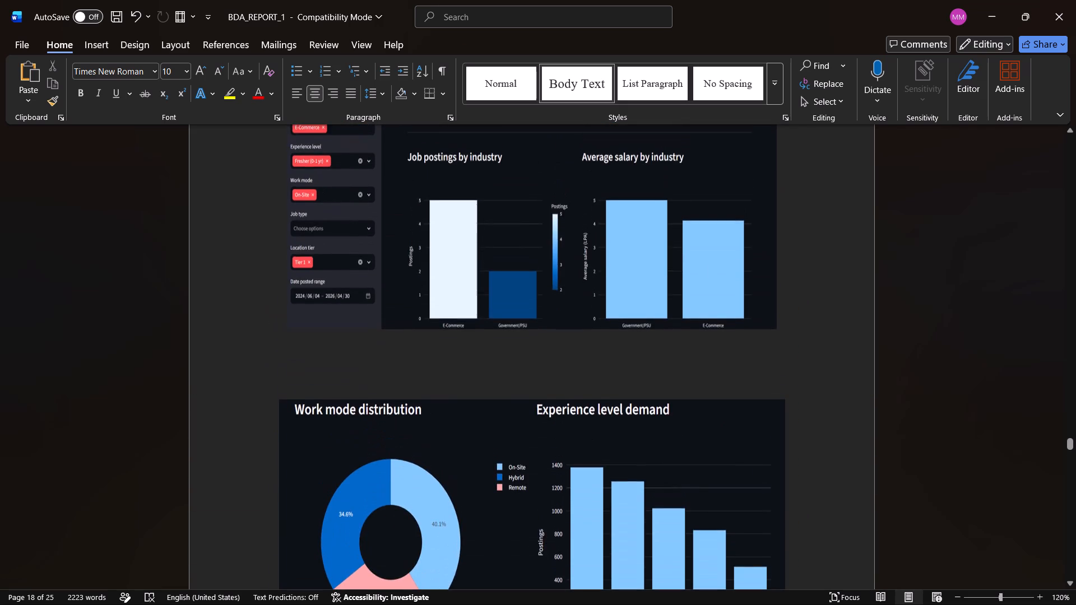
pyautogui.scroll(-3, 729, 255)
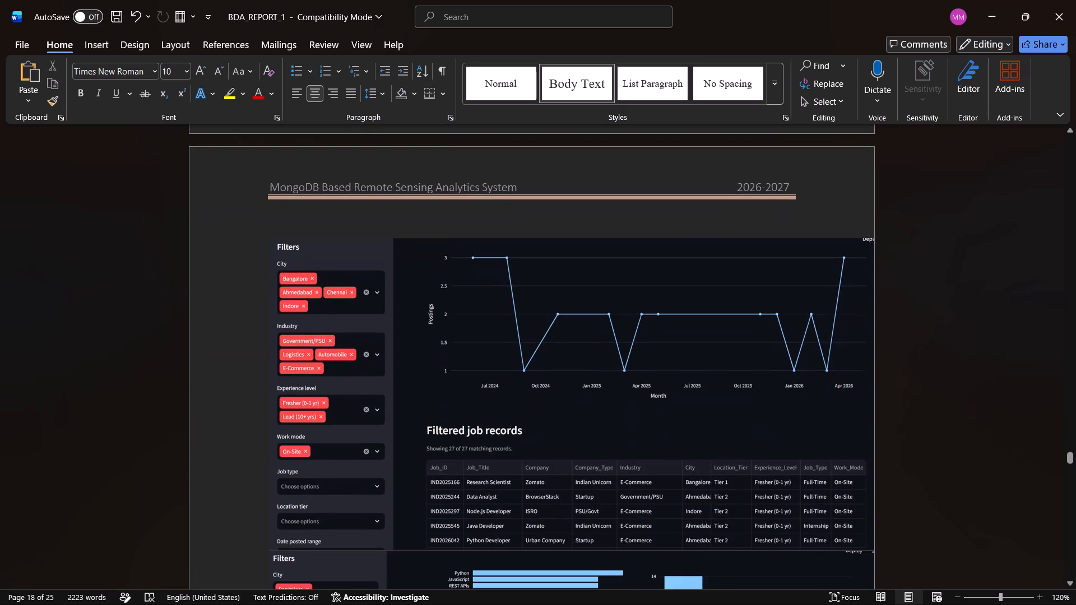
# Narrow the postings chart and Filtered job records image on page 19 to roughly the header line's width.
pyautogui.scroll(-1, 729, 255)
pyautogui.click(573, 276)
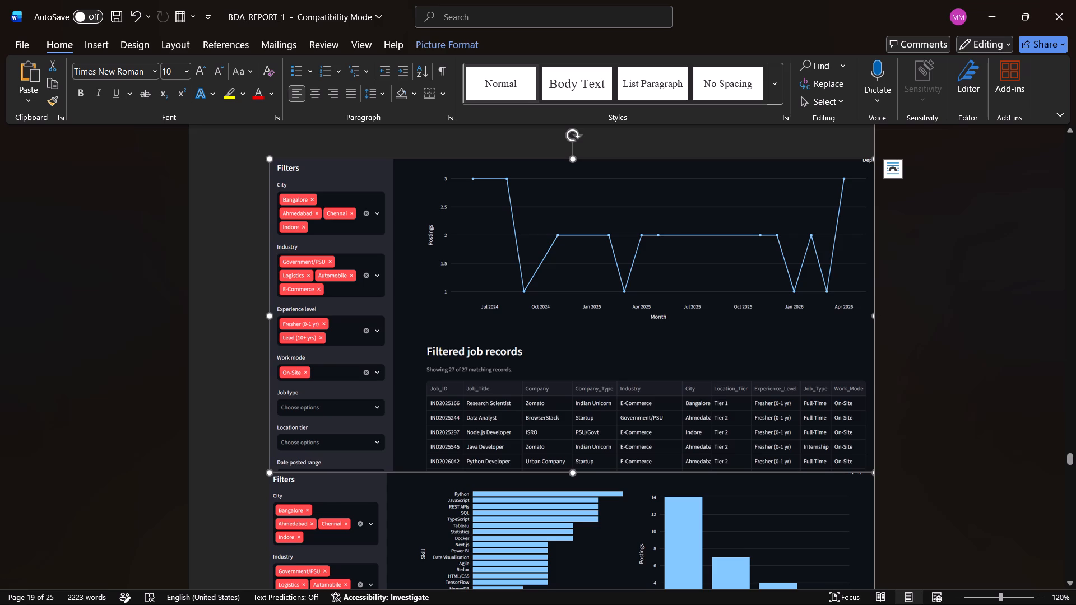
pyautogui.moveTo(872, 315); pyautogui.dragTo(800, 319)
pyautogui.scroll(1, 800, 319)
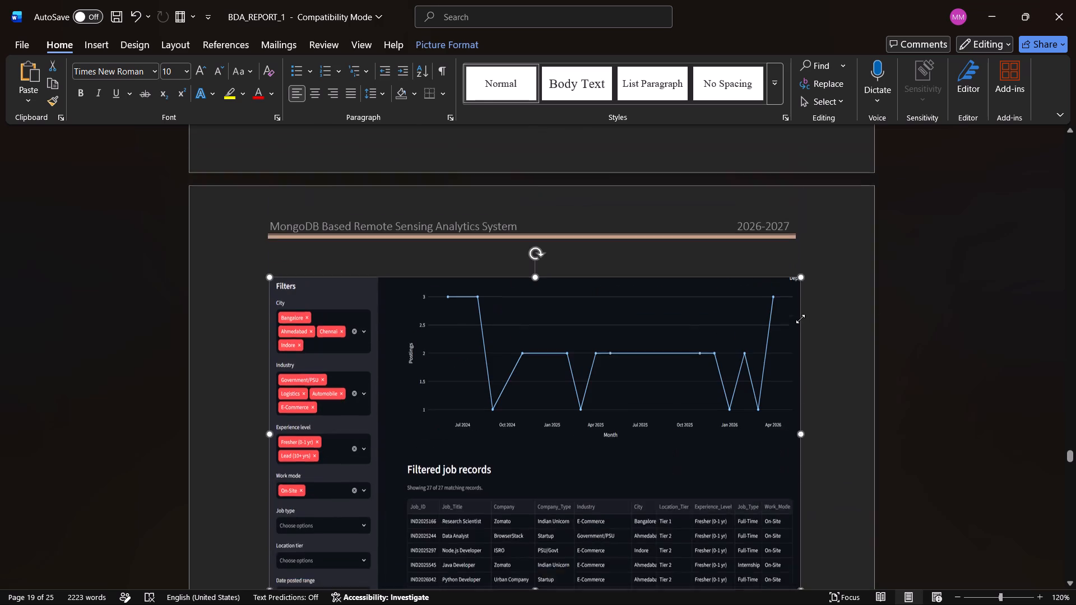
pyautogui.scroll(1, 800, 319)
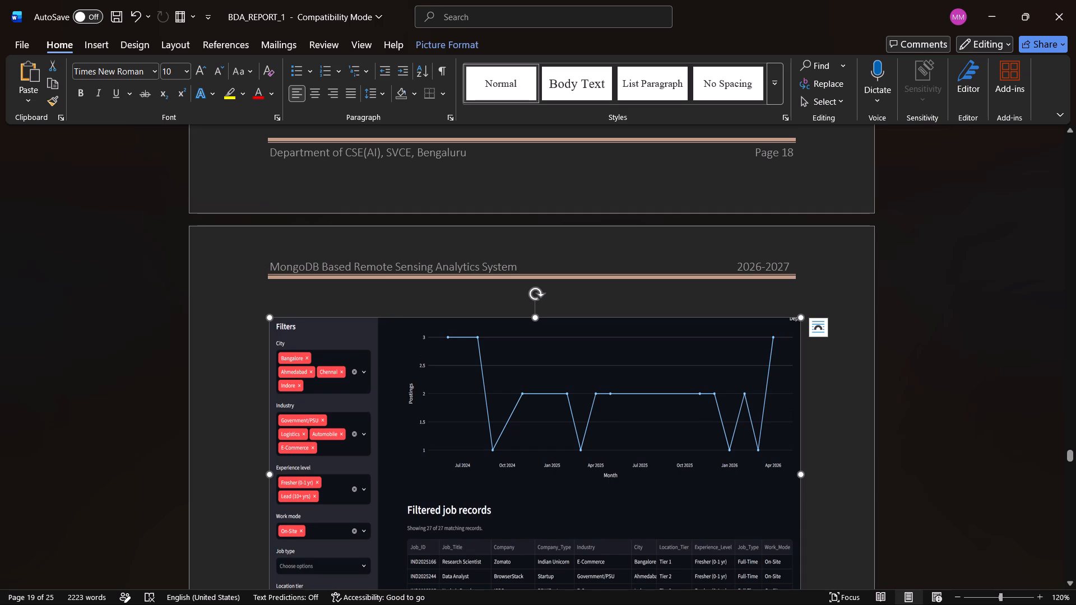
# Insert six blank lines between the Filtered job records image and the skills and city charts image on page 19.
pyautogui.scroll(-1, 503, 336)
pyautogui.scroll(-1, 525, 439)
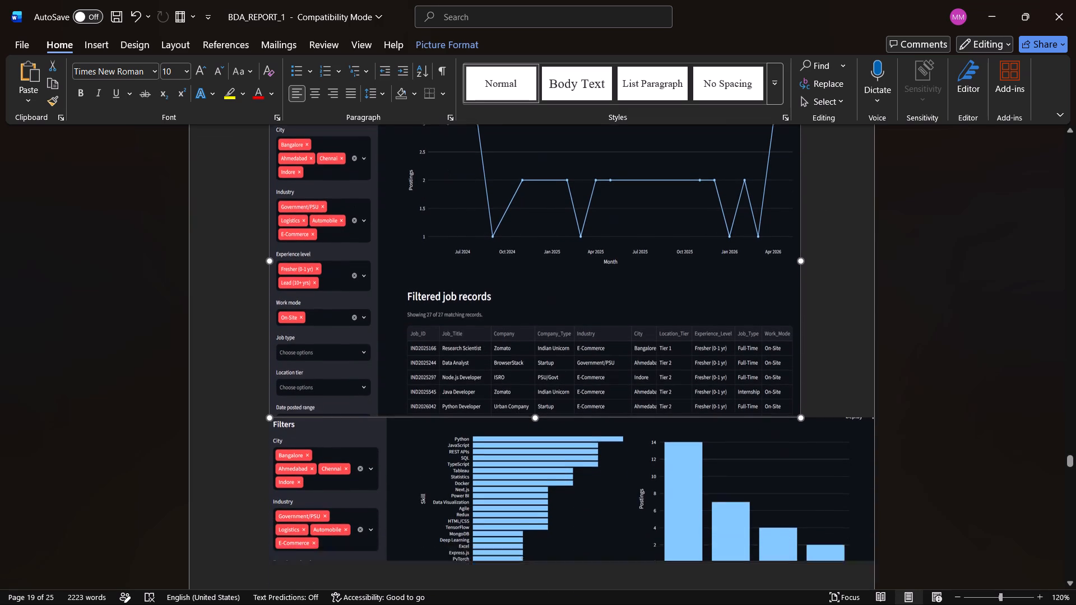
pyautogui.scroll(-2, 525, 439)
pyautogui.scroll(1, 525, 439)
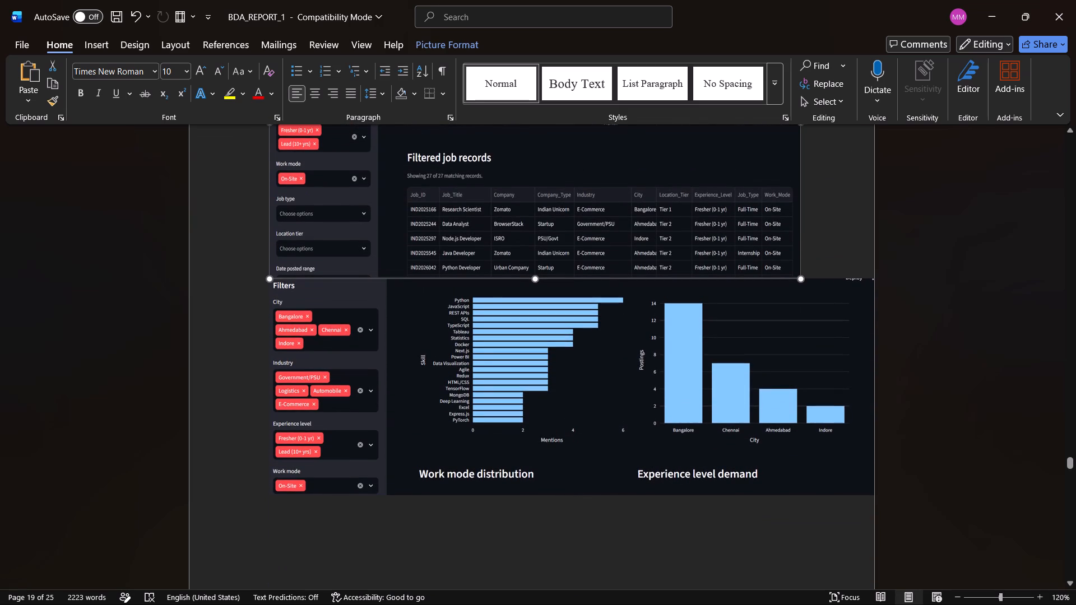
pyautogui.click(817, 266)
pyautogui.press('Return')
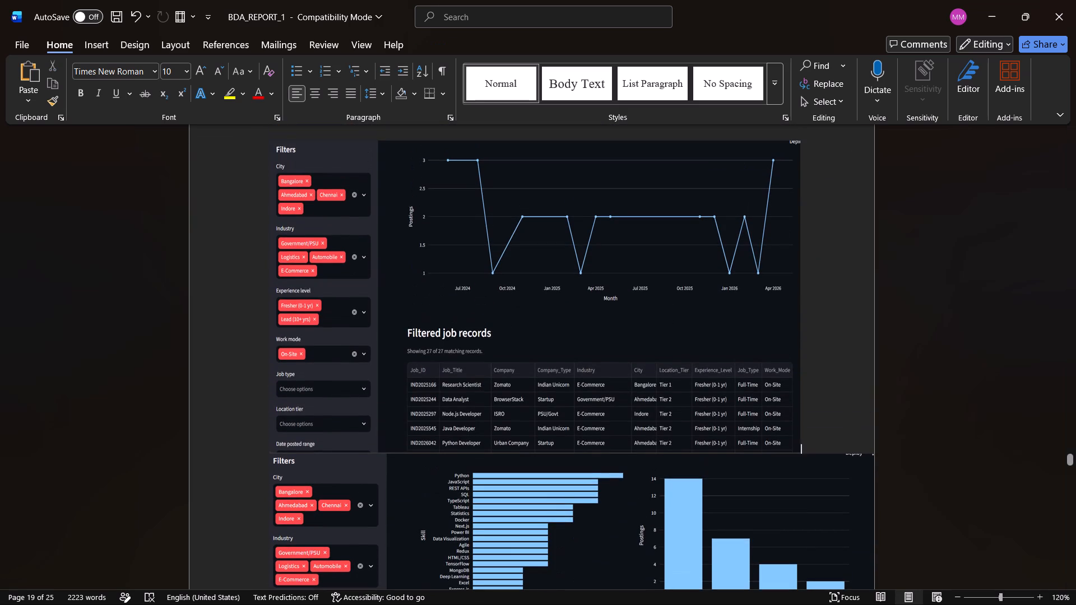
pyautogui.press('Return')
pyautogui.press('Return')
pyautogui.press('Return')
pyautogui.press('Return')
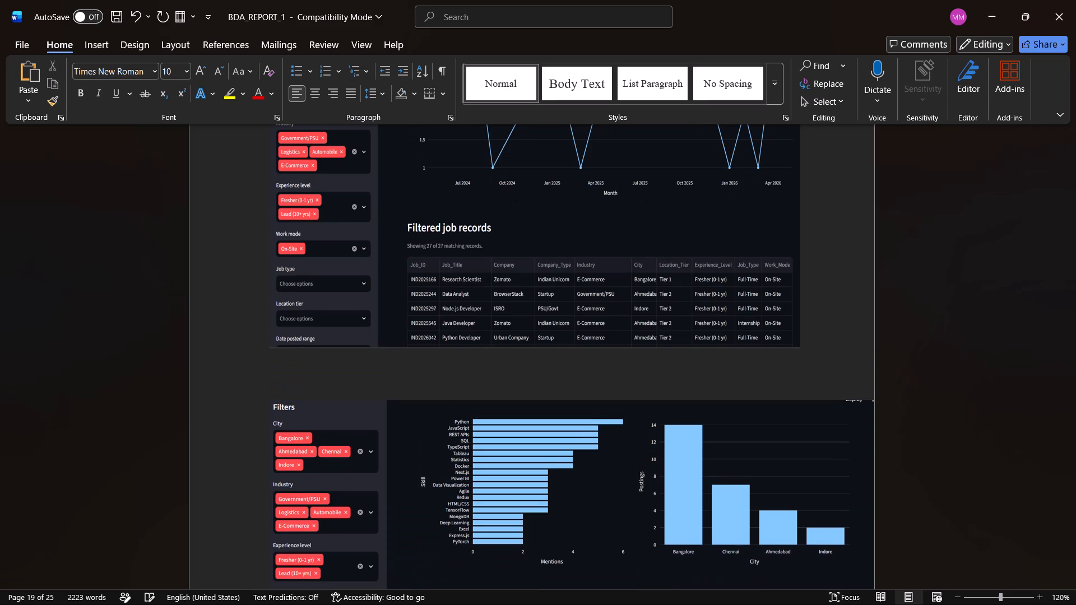
pyautogui.scroll(-2, 817, 266)
pyautogui.press('Return')
pyautogui.press('Return')
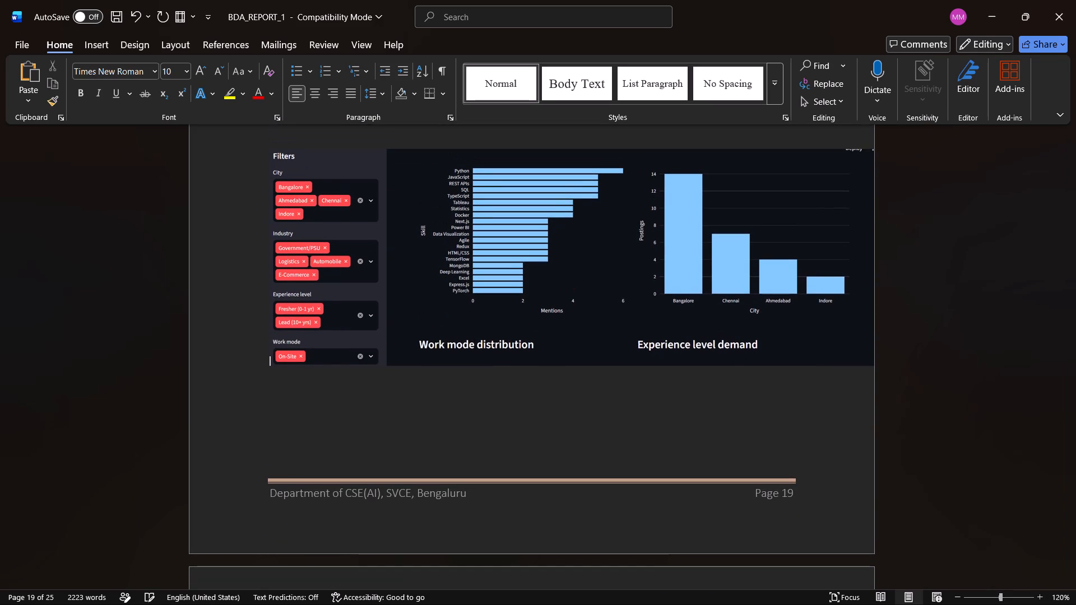
# Narrow the skills and city charts image on page 19 so its edge matches the end of the header line.
pyautogui.click(833, 231)
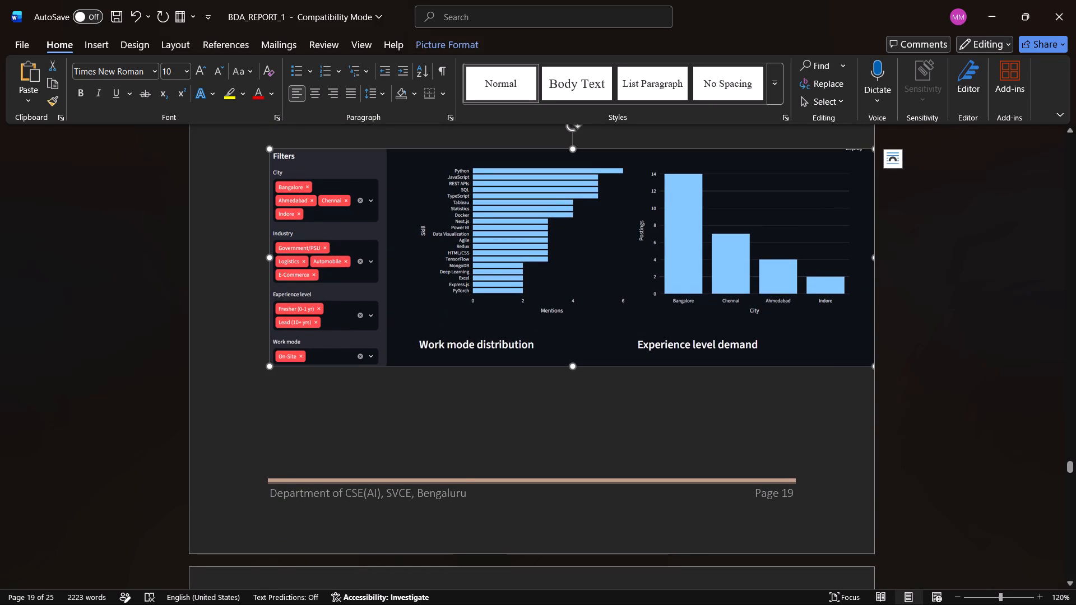
pyautogui.moveTo(873, 260); pyautogui.dragTo(832, 278)
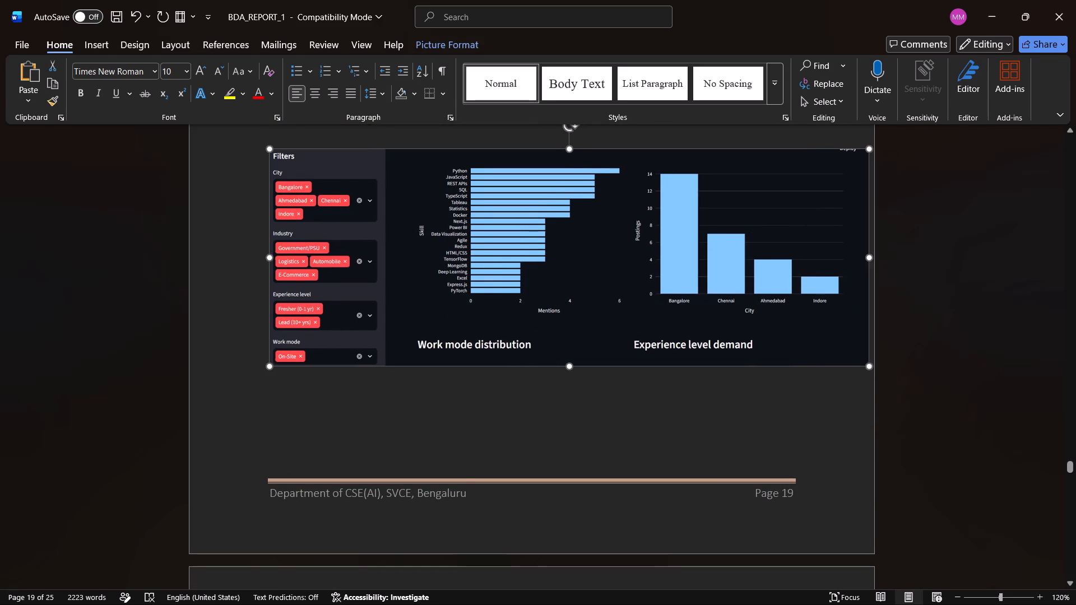
pyautogui.moveTo(832, 278); pyautogui.dragTo(787, 292)
pyautogui.scroll(1, 787, 292)
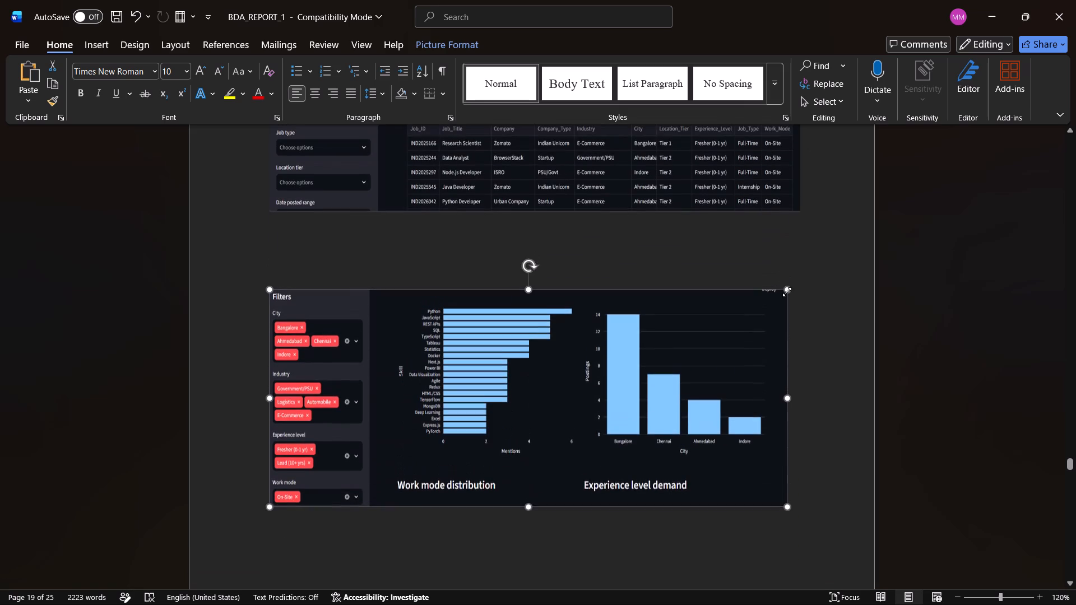
pyautogui.scroll(1, 787, 292)
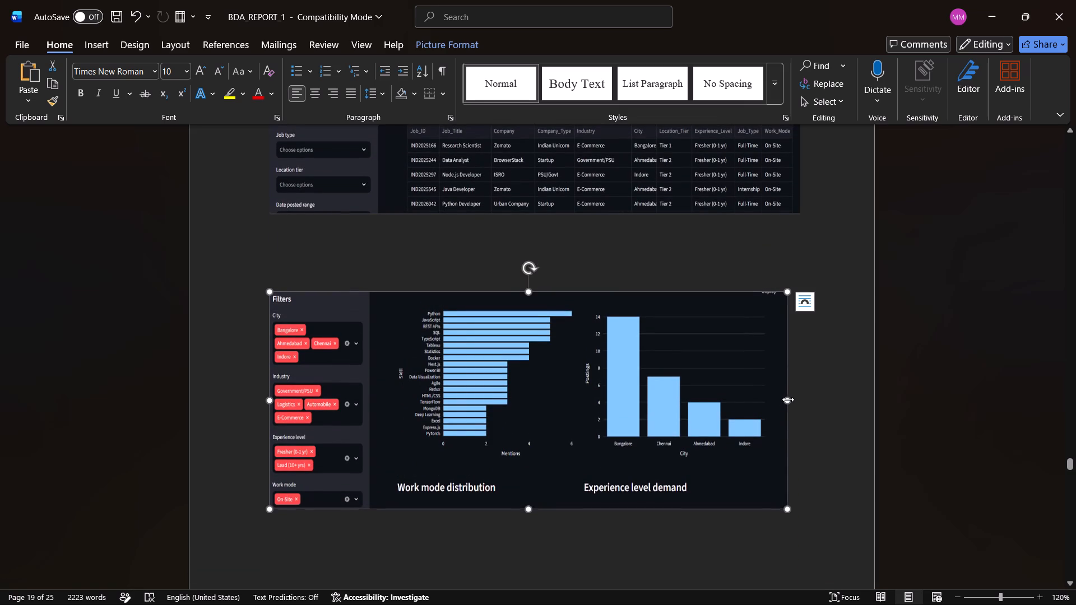
pyautogui.moveTo(788, 399); pyautogui.dragTo(801, 400)
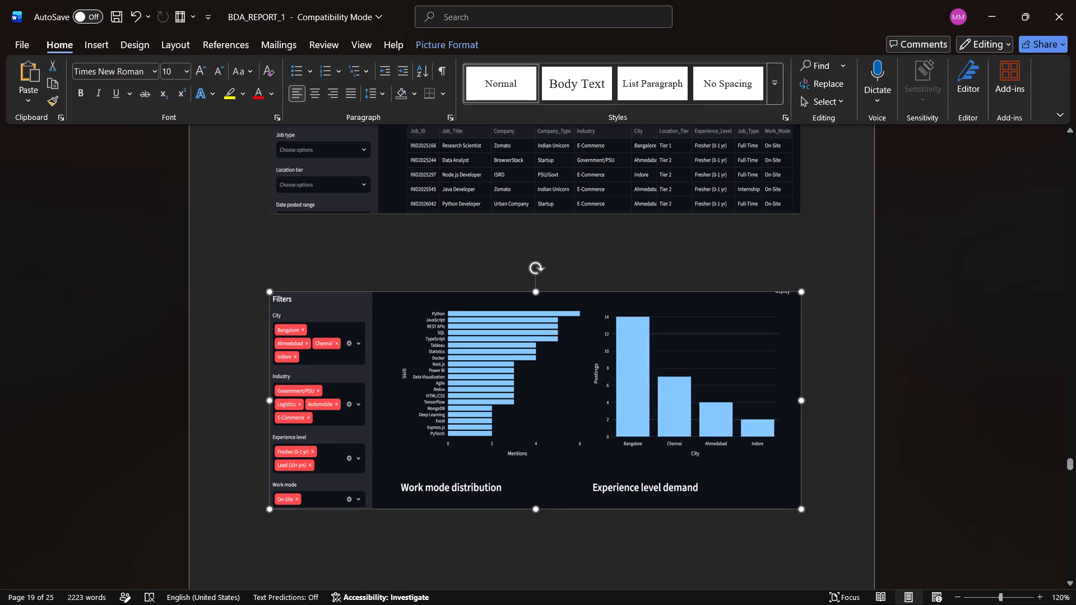
pyautogui.moveTo(801, 400); pyautogui.dragTo(796, 401)
pyautogui.click(827, 232)
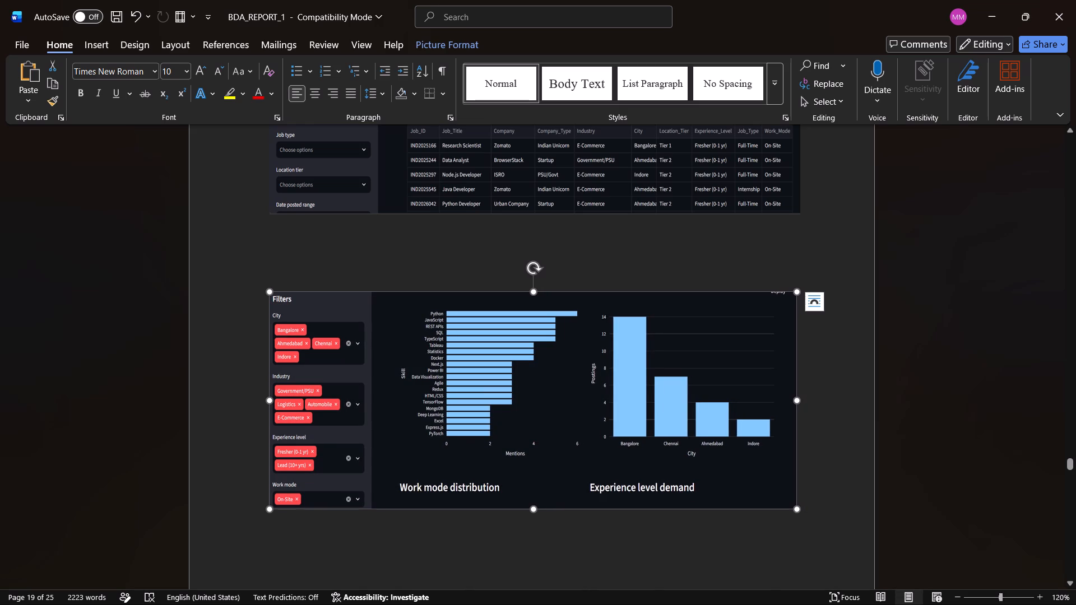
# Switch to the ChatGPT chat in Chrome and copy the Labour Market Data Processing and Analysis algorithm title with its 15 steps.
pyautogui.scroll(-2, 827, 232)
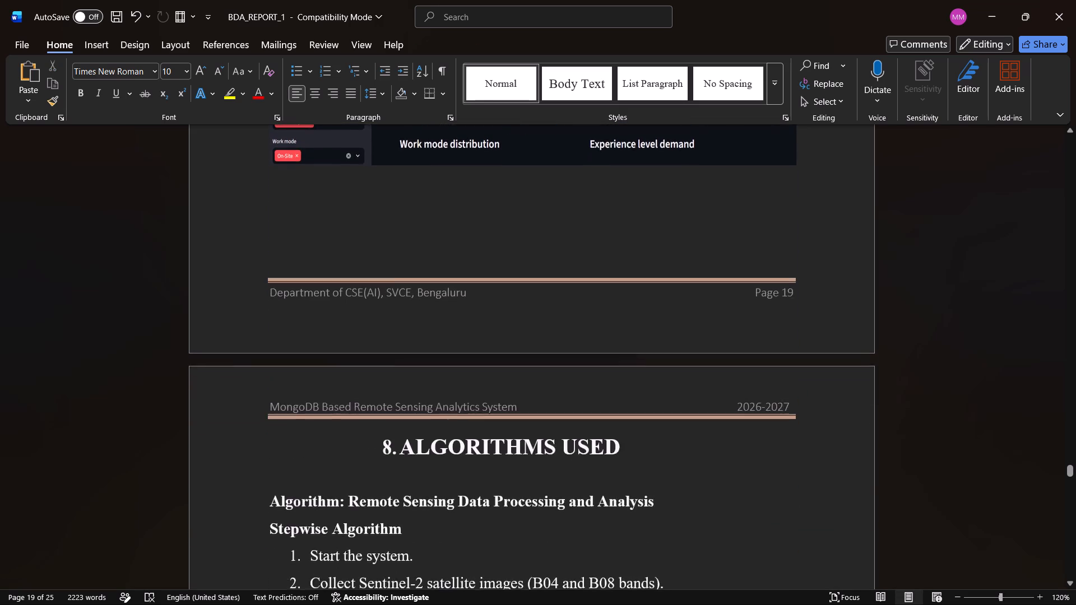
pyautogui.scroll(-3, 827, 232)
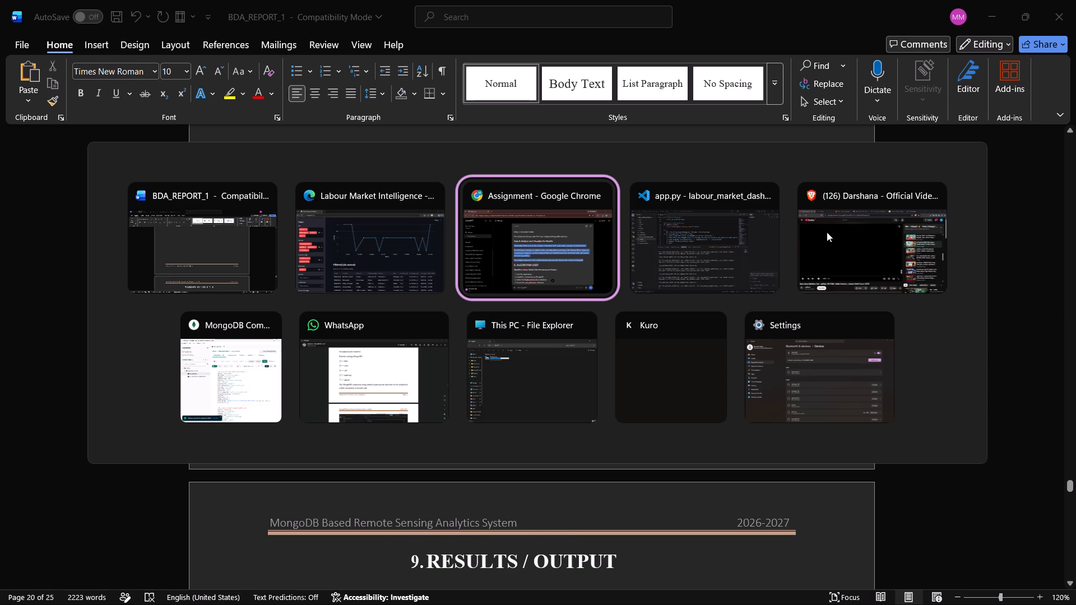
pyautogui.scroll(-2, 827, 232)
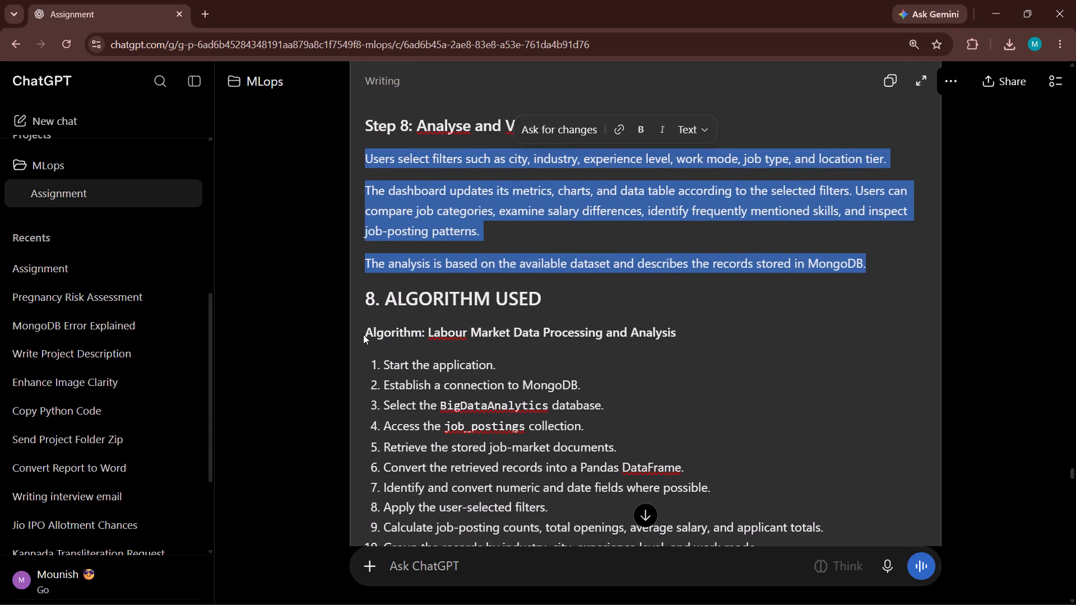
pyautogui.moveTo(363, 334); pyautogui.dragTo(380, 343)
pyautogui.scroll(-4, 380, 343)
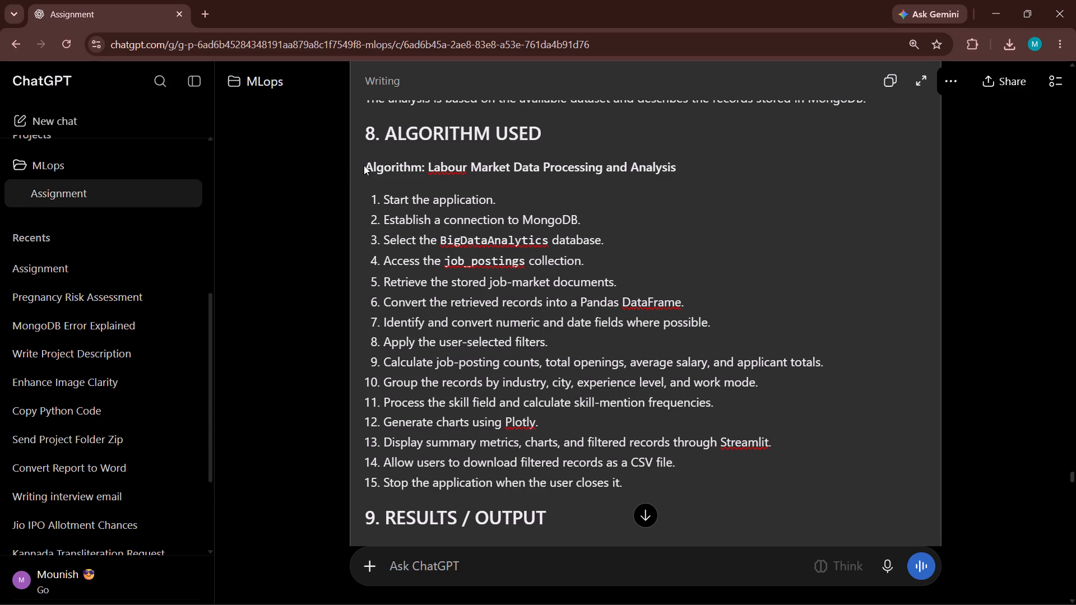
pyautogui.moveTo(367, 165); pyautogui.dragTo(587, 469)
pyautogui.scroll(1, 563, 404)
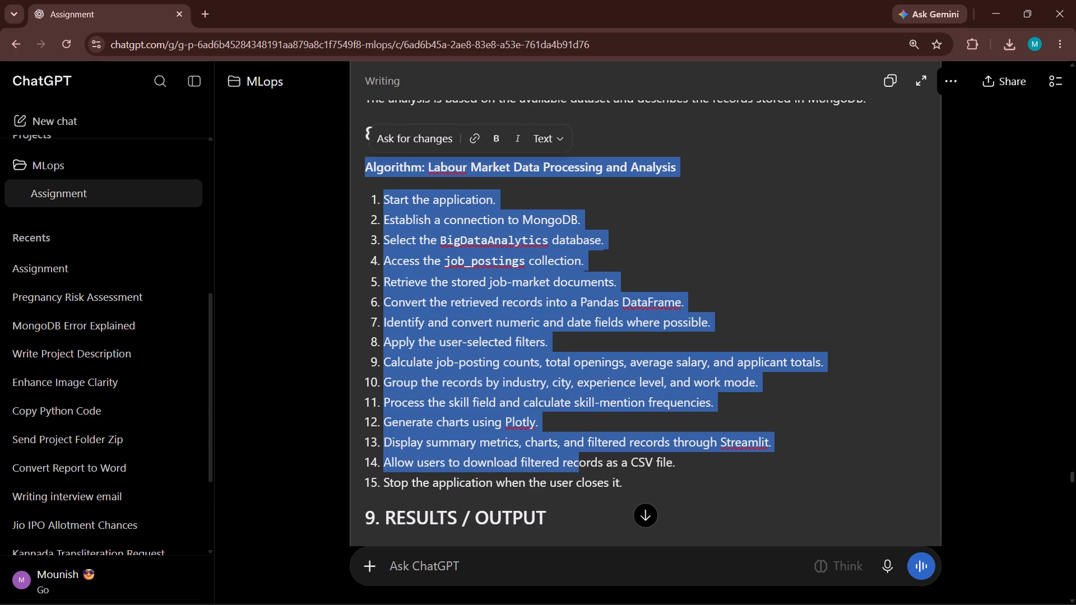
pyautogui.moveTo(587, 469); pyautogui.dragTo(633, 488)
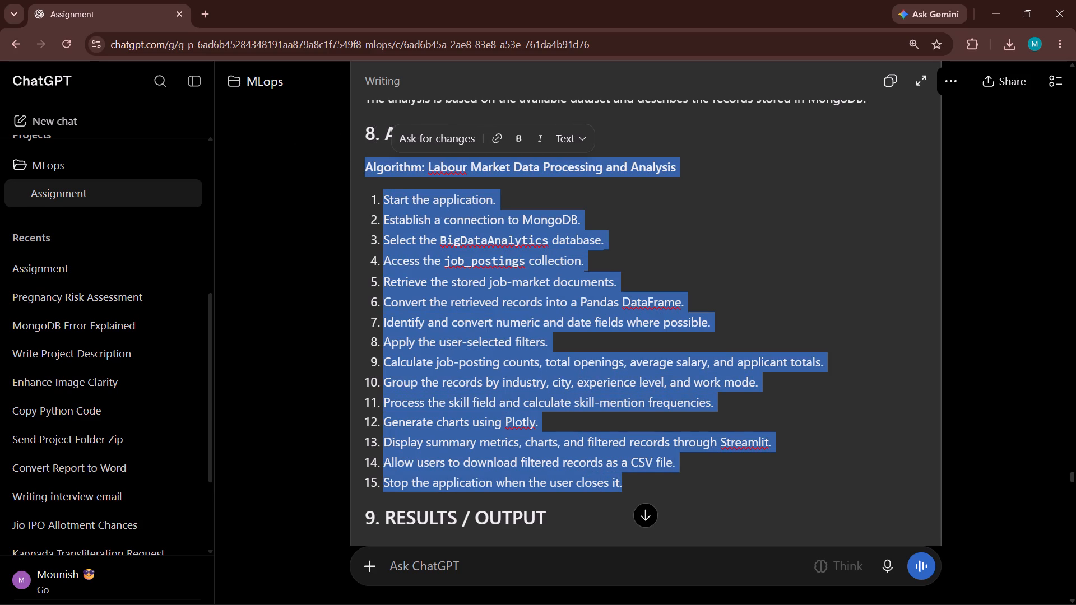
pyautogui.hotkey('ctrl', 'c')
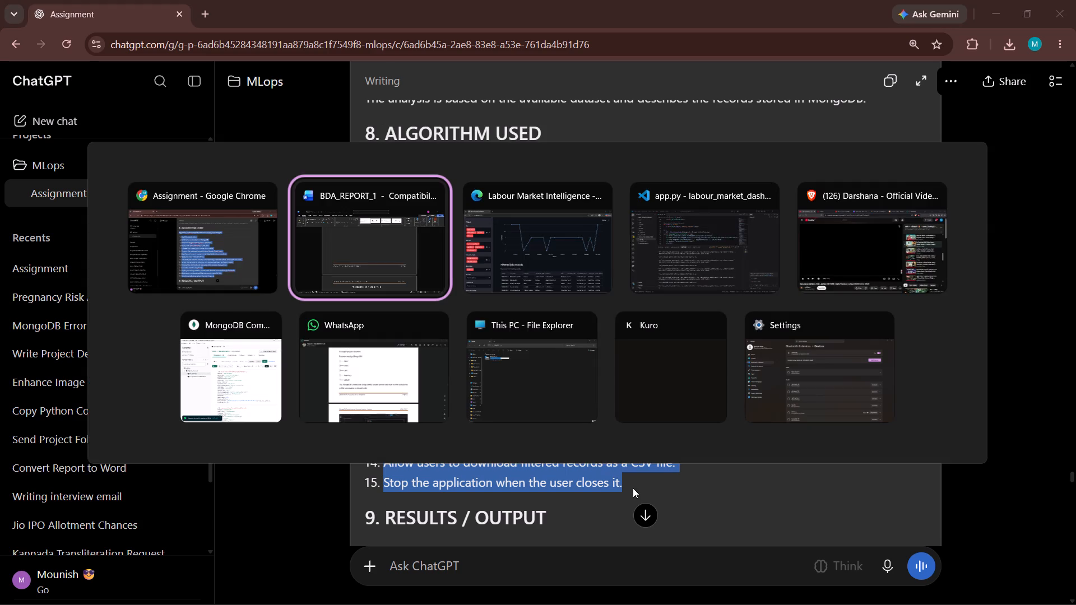
pyautogui.scroll(3, 476, 395)
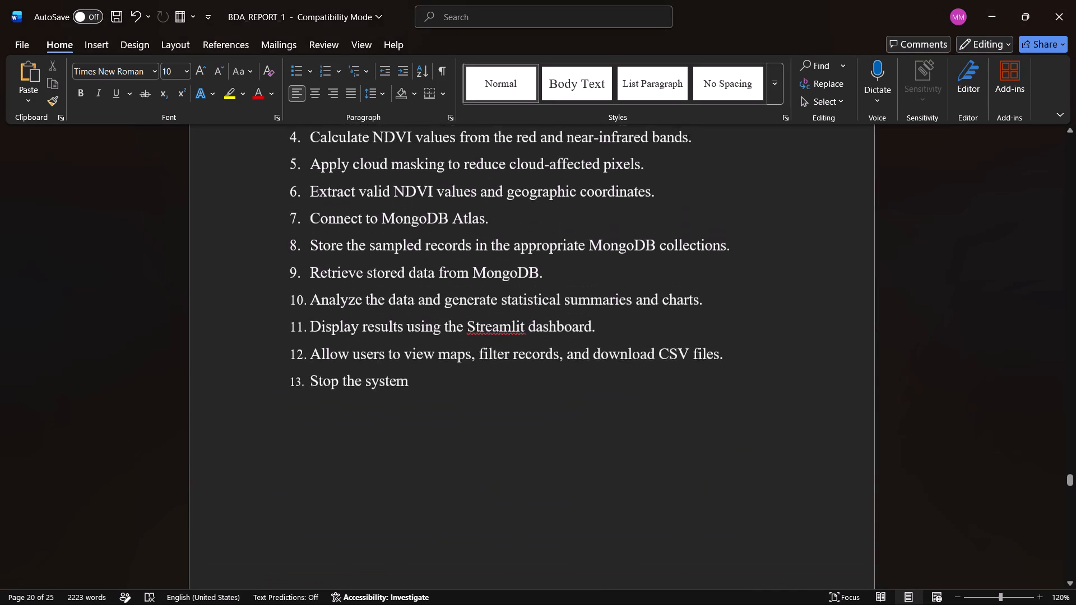
pyautogui.scroll(1, 476, 395)
pyautogui.moveTo(476, 395); pyautogui.dragTo(458, 420)
pyautogui.click(458, 420)
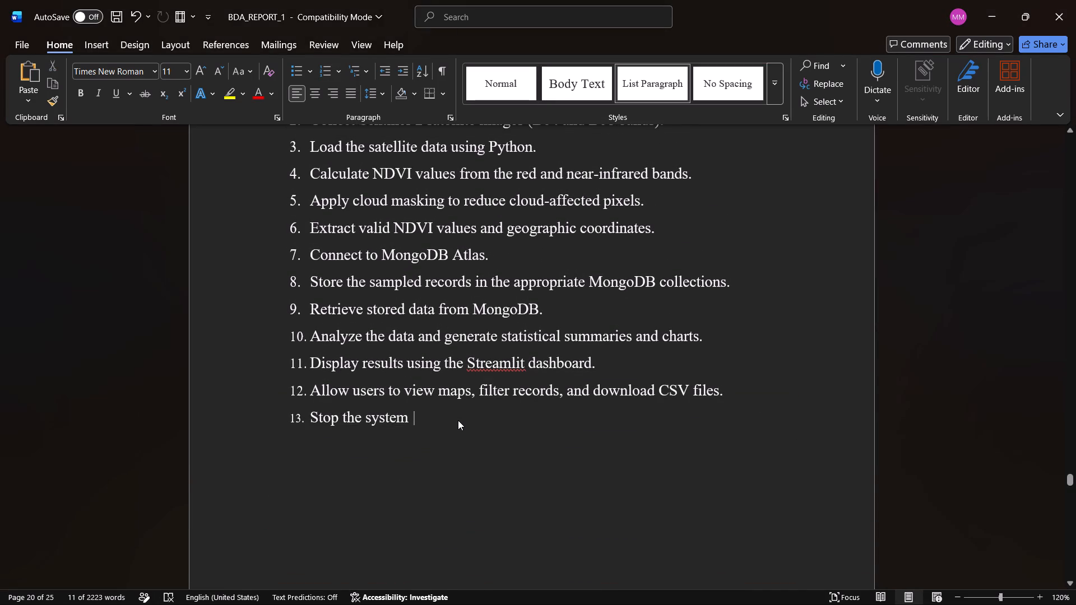
pyautogui.scroll(1, 330, 260)
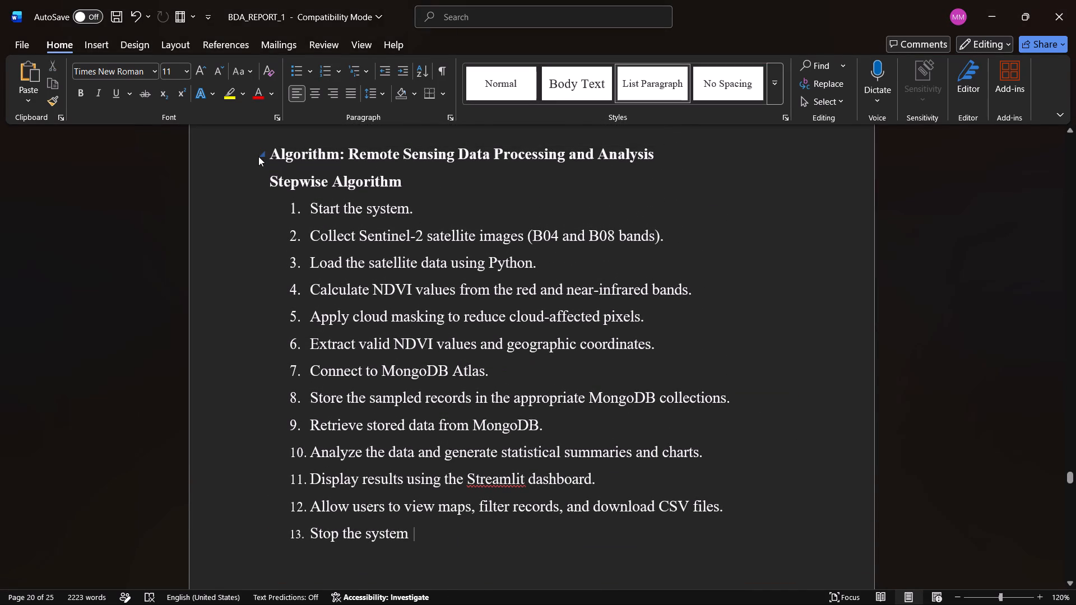
pyautogui.scroll(1, 258, 156)
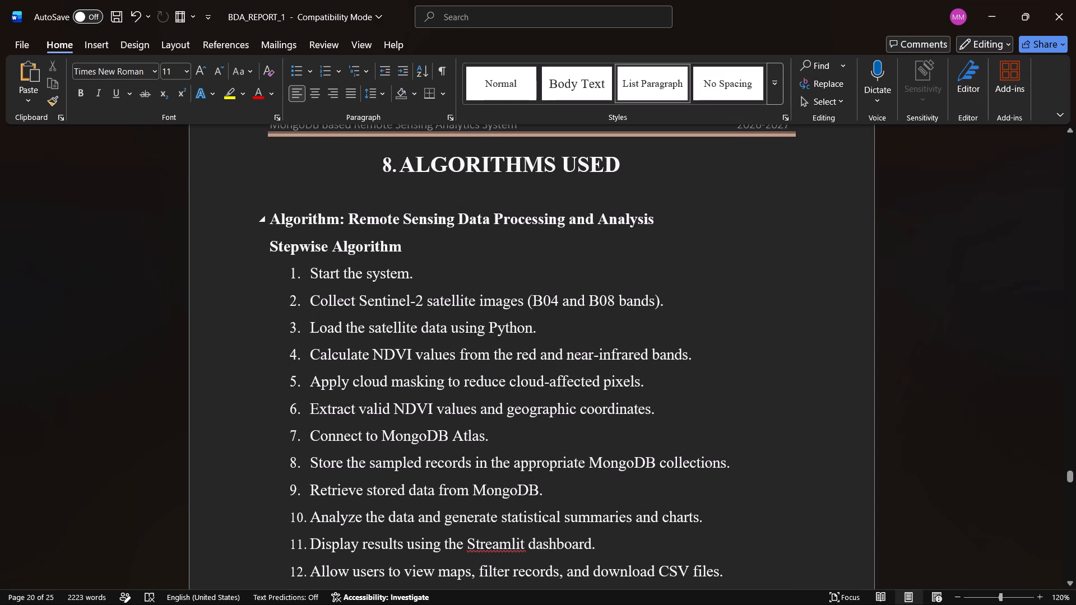
pyautogui.click(270, 215)
pyautogui.scroll(-1, 371, 291)
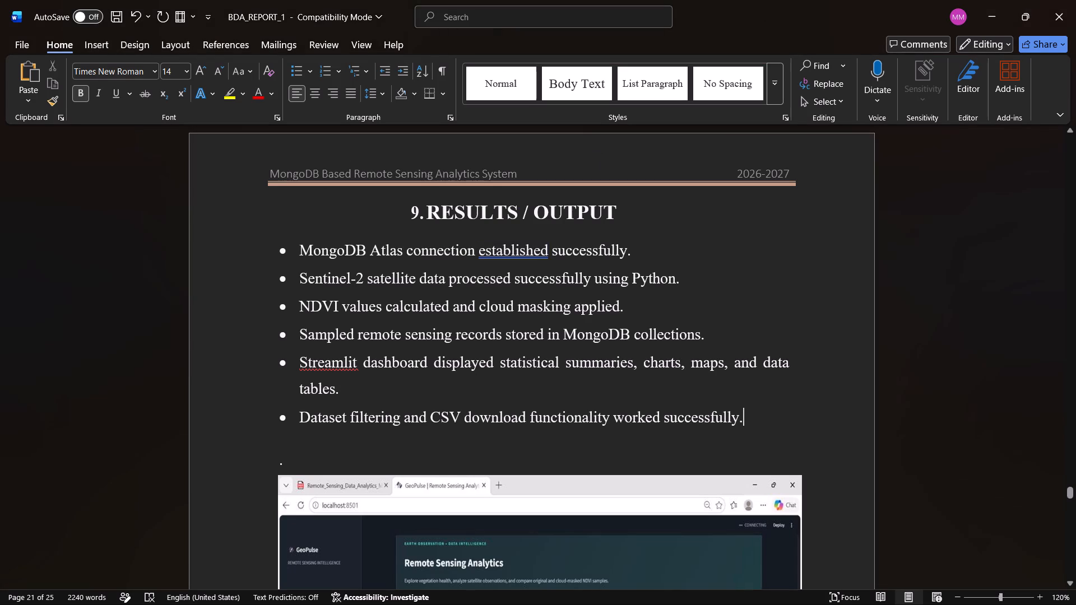
pyautogui.moveTo(707, 412); pyautogui.dragTo(282, 251)
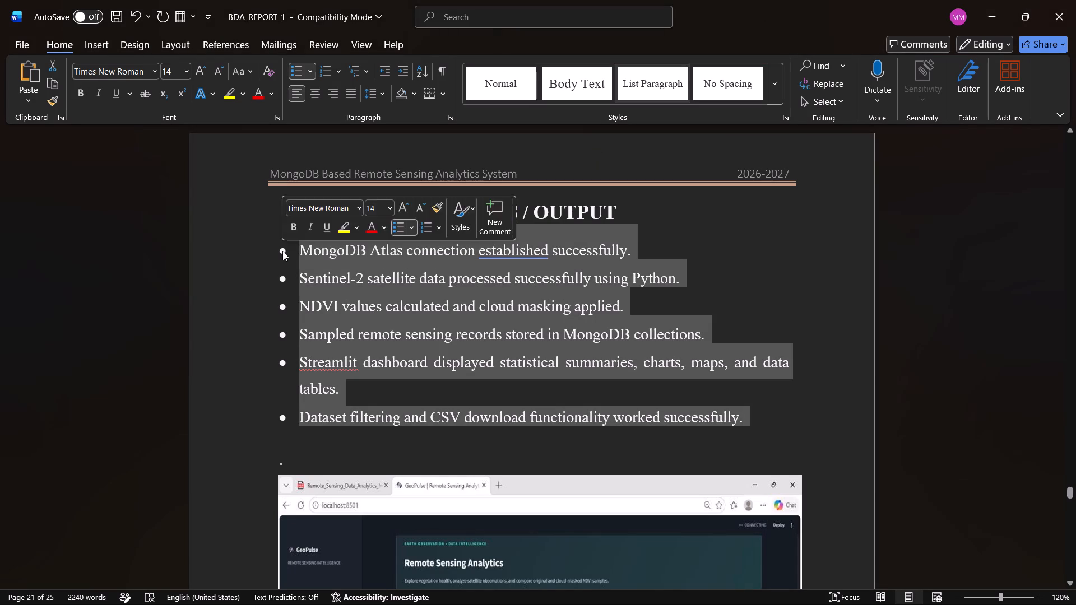
pyautogui.hotkey('ctrl', 'v')
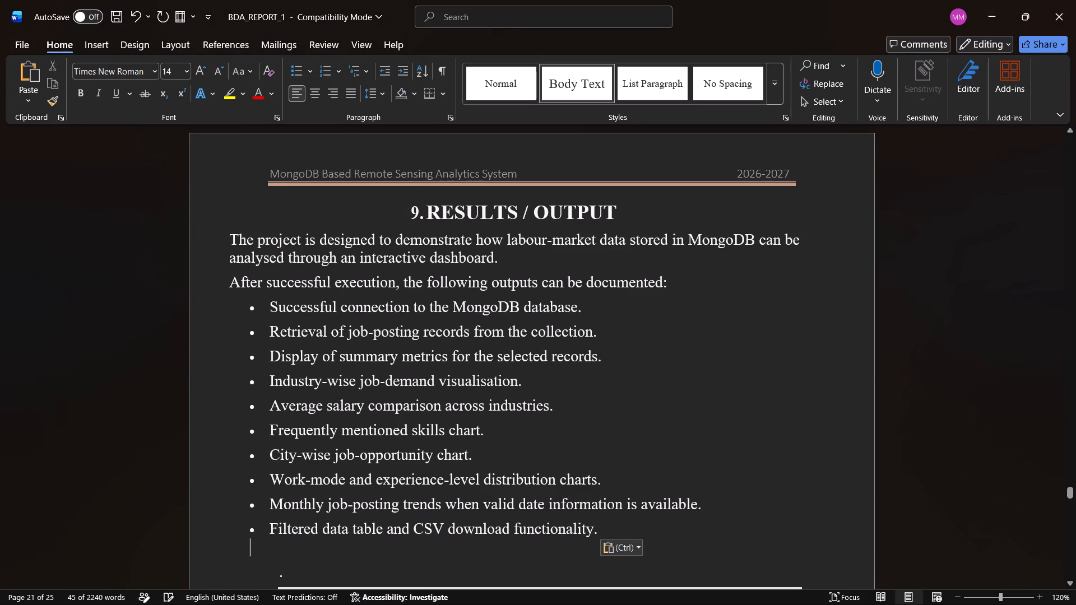
# Indent the two introductory paragraphs and the bullet list of section 9 so they line up with the page header's left edge.
pyautogui.scroll(1, 282, 251)
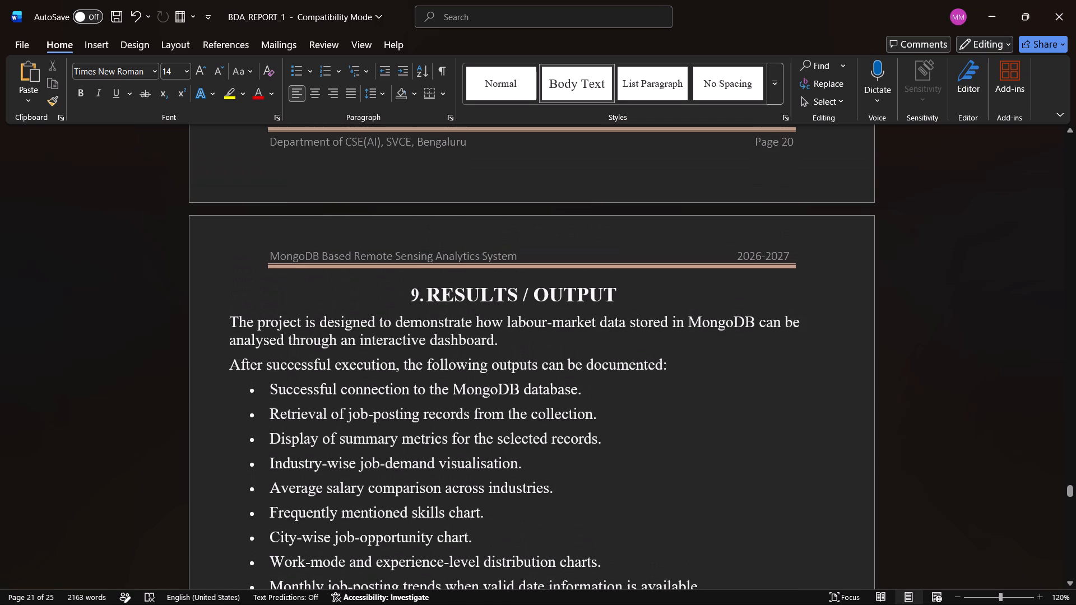
pyautogui.click(227, 313)
pyautogui.press('Tab')
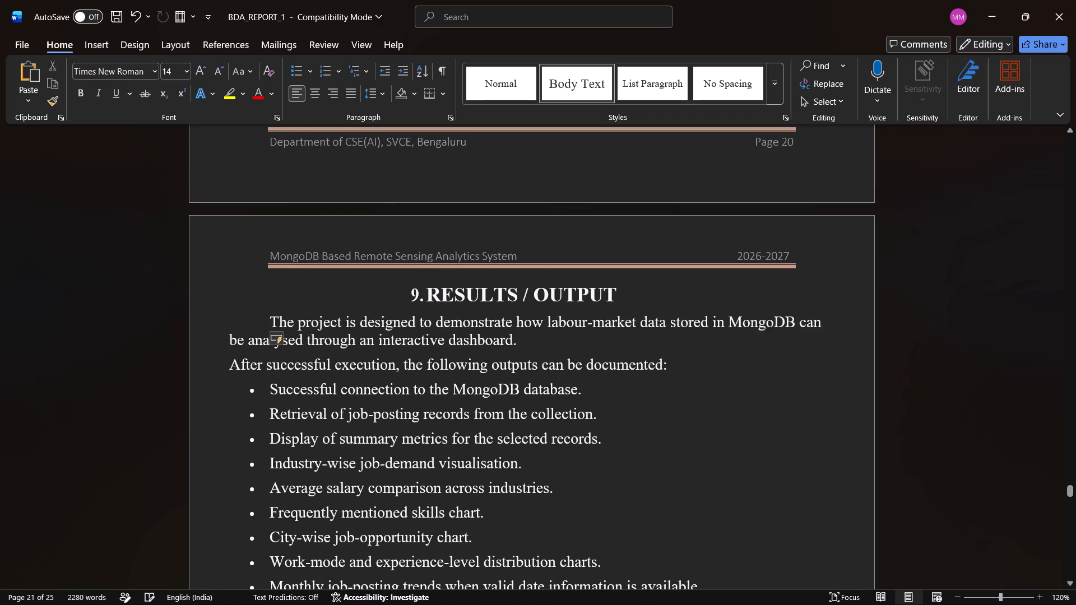
pyautogui.press('Tab')
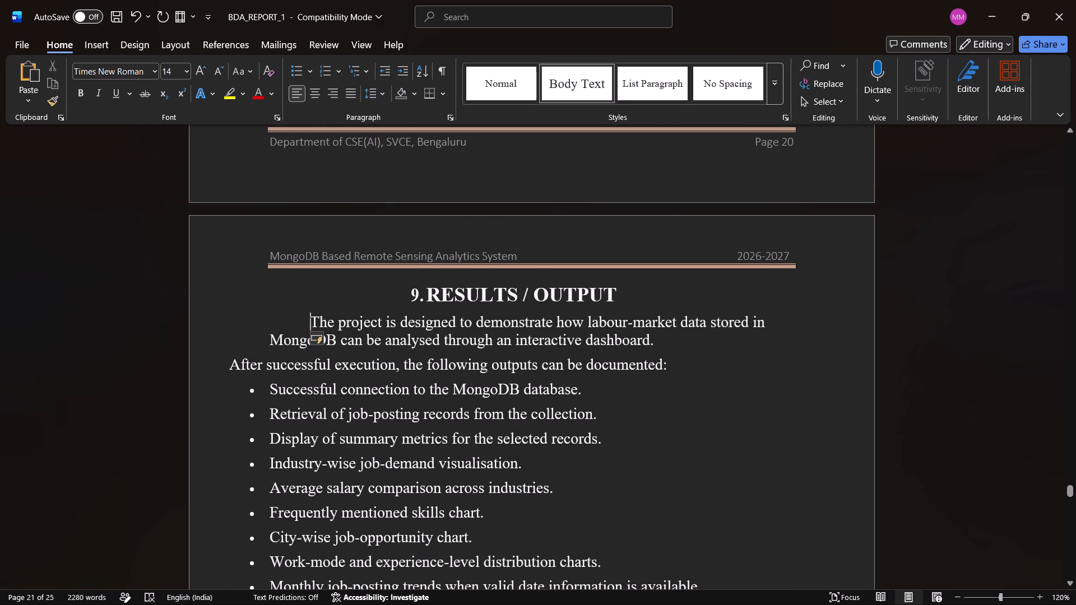
pyautogui.press('Tab')
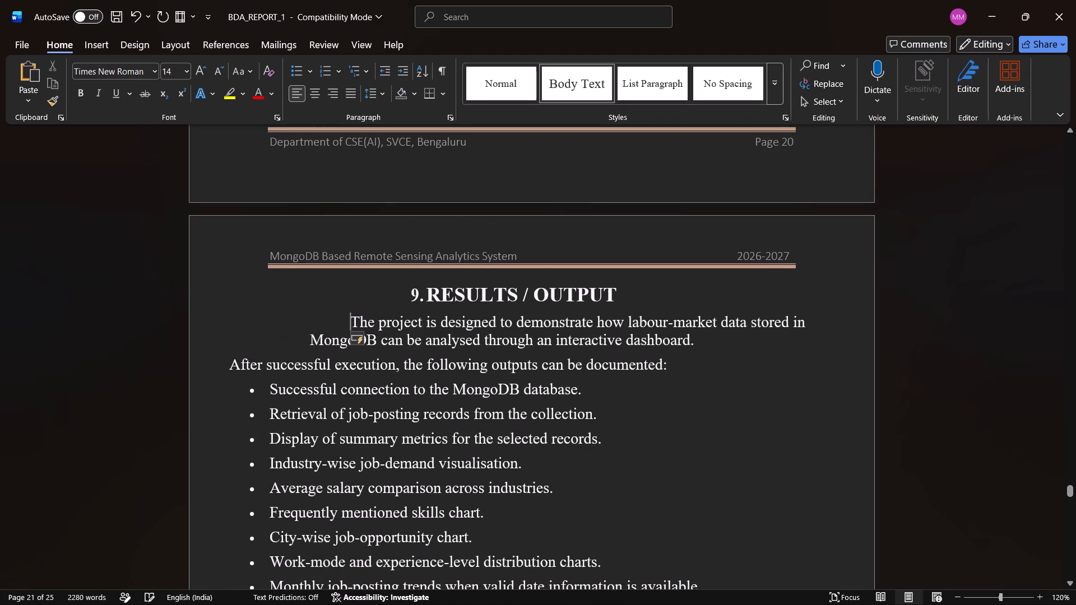
pyautogui.press('BackSpace')
pyautogui.press('BackSpace')
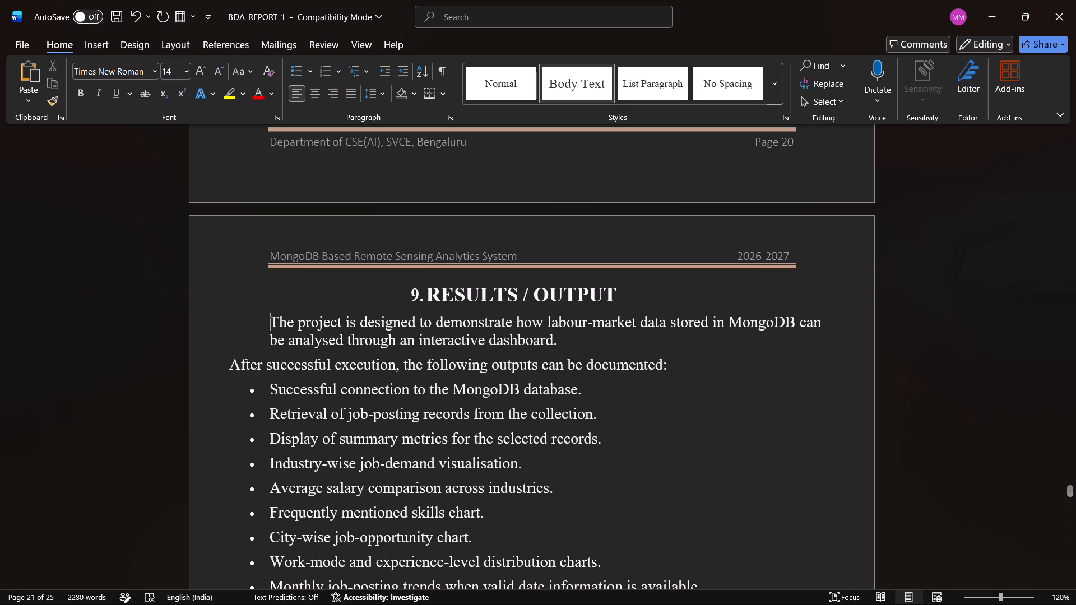
pyautogui.click(226, 368)
pyautogui.click(226, 368)
pyautogui.press('Tab')
pyautogui.press('Tab')
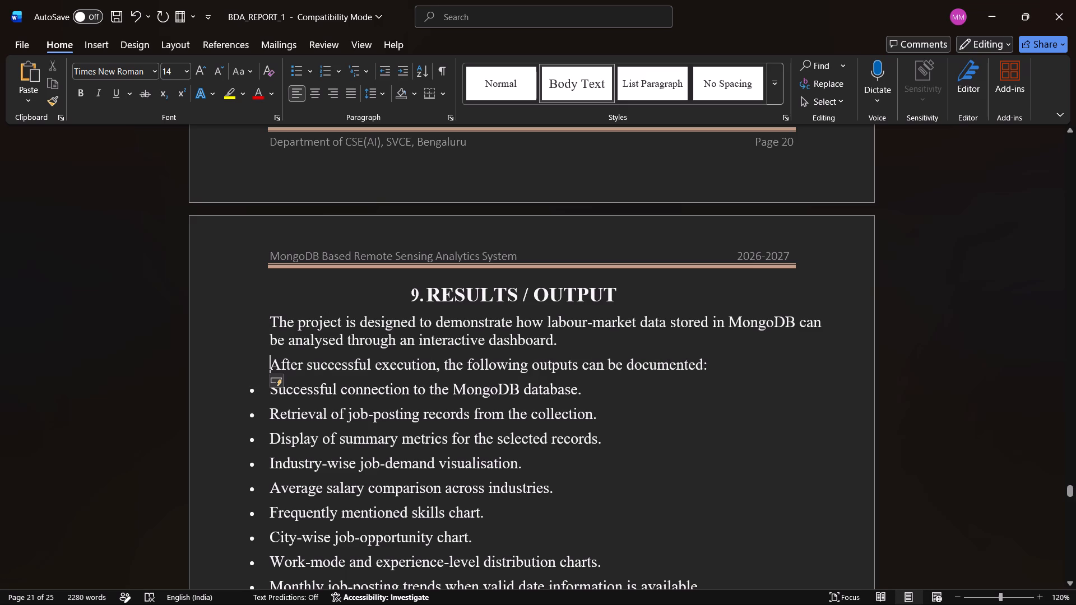
pyautogui.click(268, 387)
pyautogui.press('Tab')
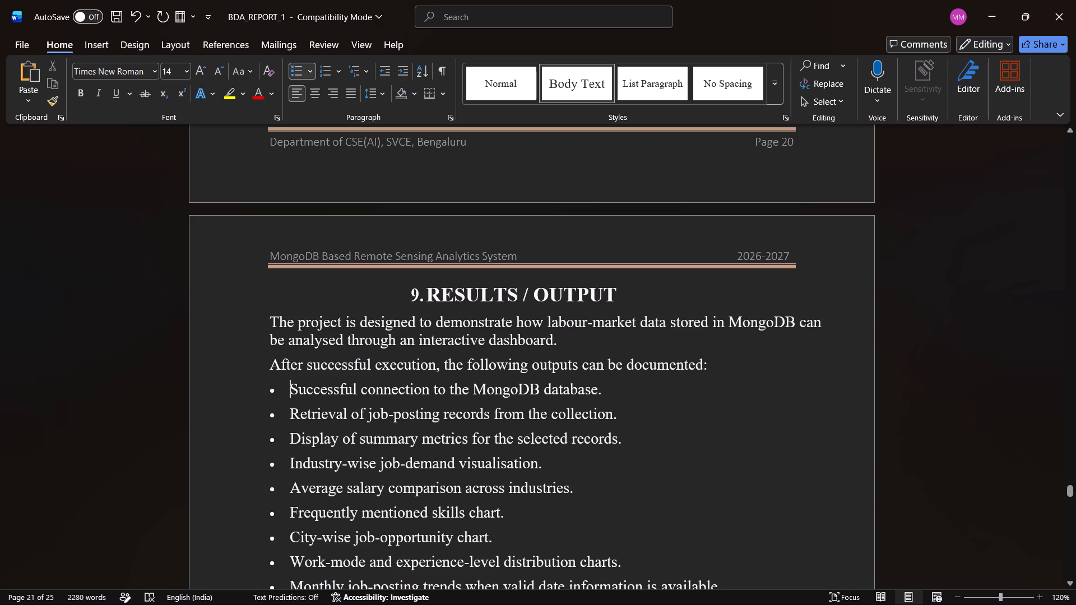
pyautogui.click(734, 419)
# Delete the old Remote Sensing Analytics dashboard screenshot below the section 9 bullets.
pyautogui.scroll(-3, 734, 419)
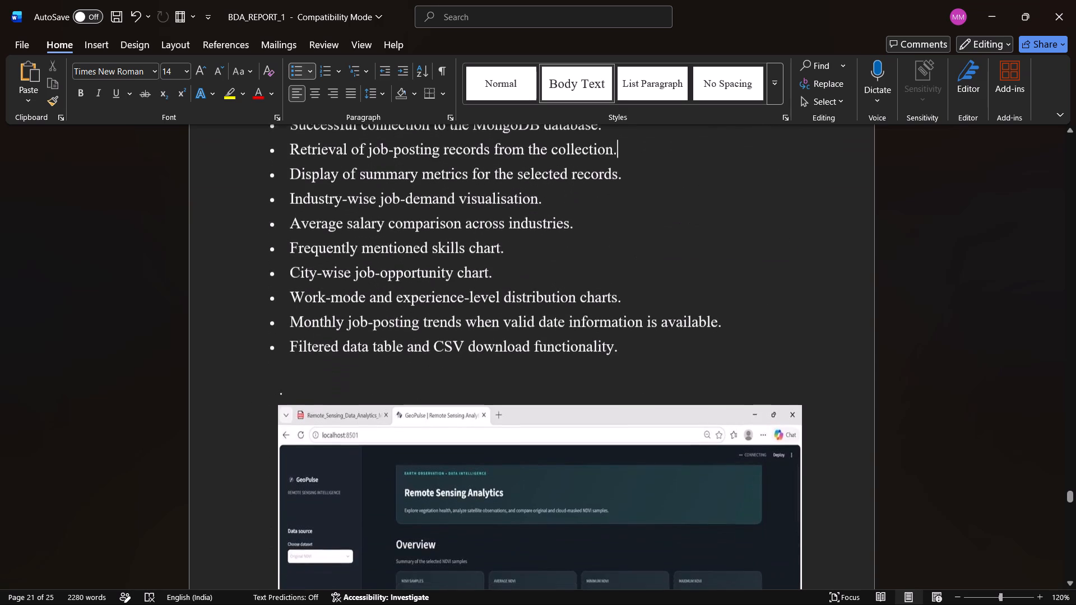
pyautogui.scroll(-3, 734, 419)
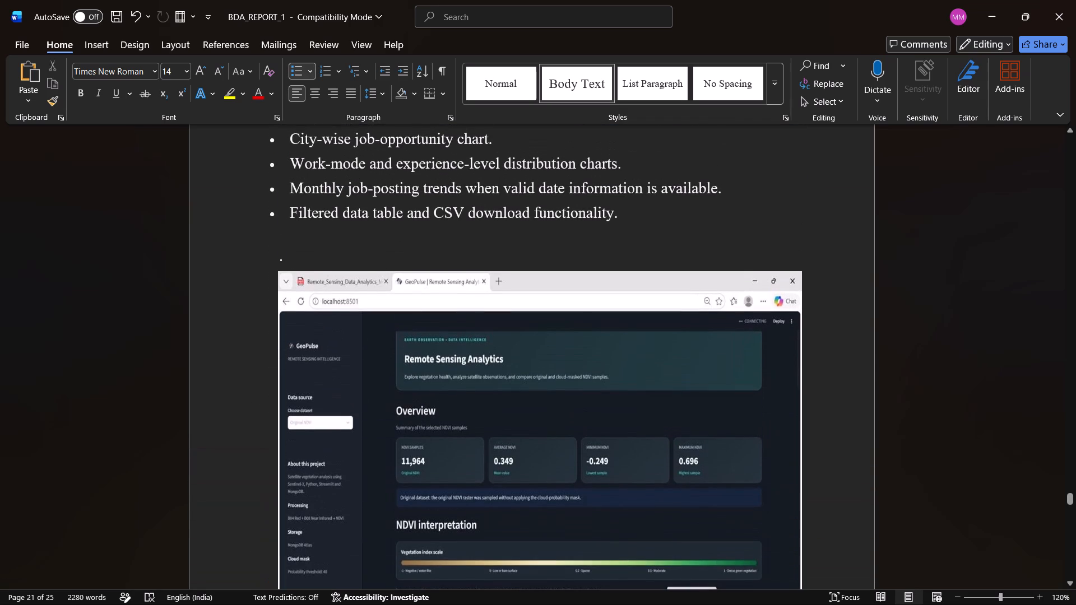
pyautogui.click(649, 412)
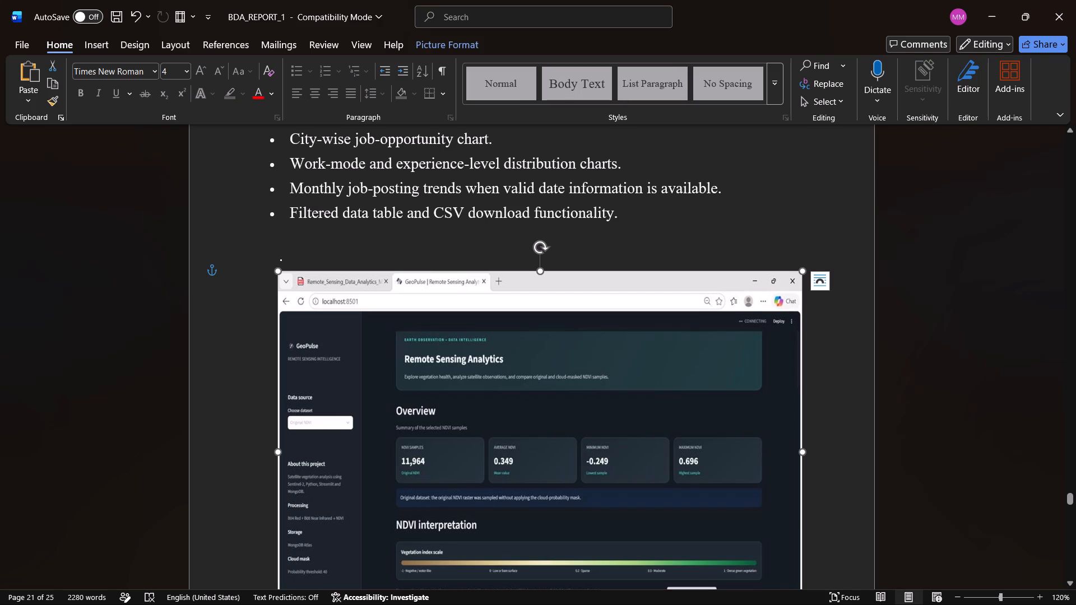
pyautogui.press('BackSpace')
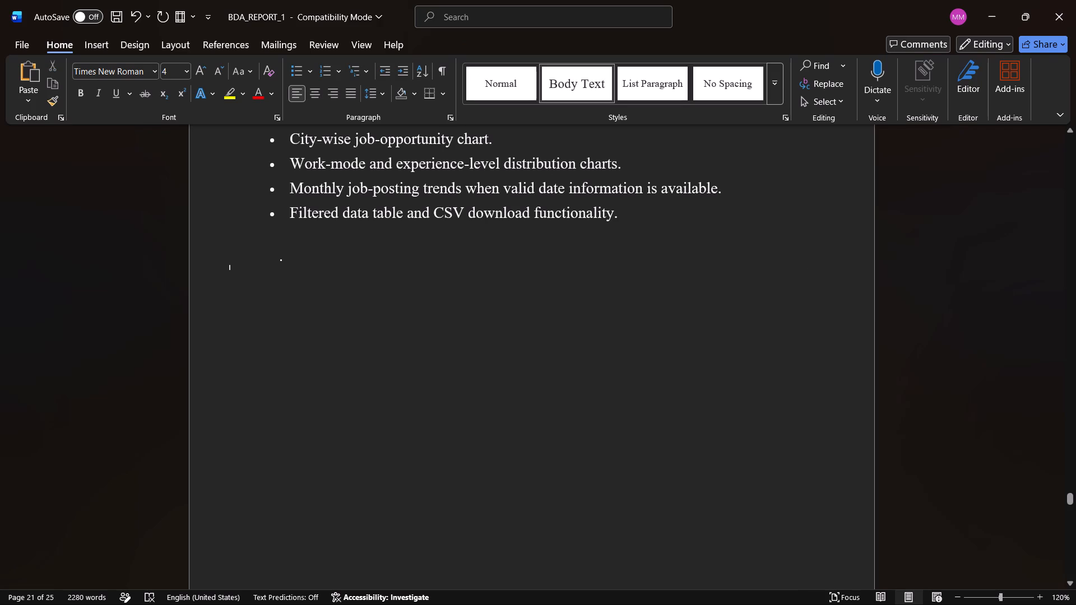
# Delete the stray full stop left on its own line below the section 9 bullet list.
pyautogui.click(354, 267)
pyautogui.press('Up')
pyautogui.press('Down')
pyautogui.press('Right')
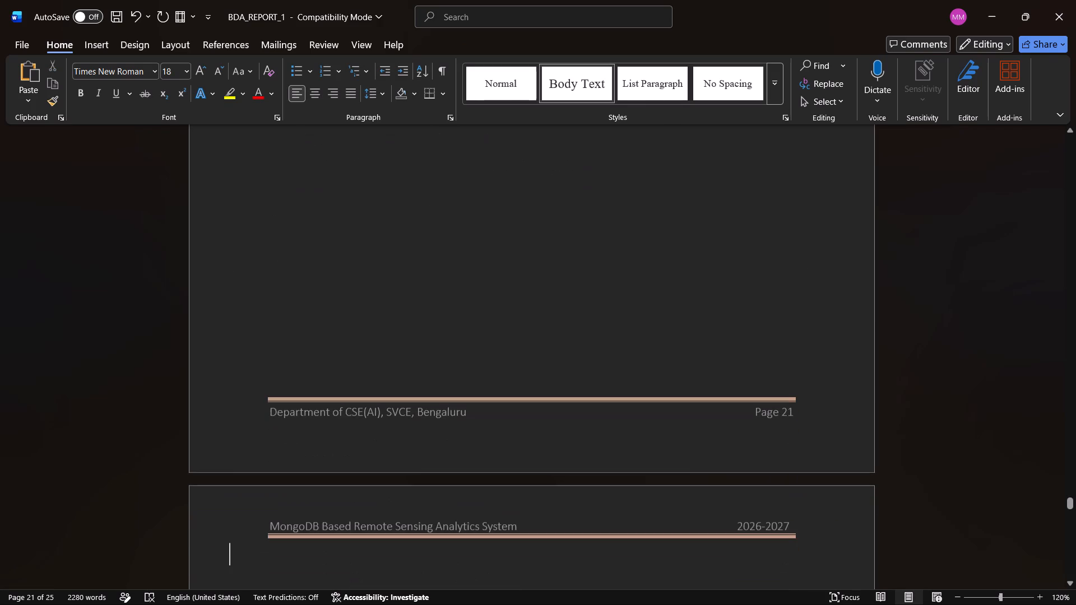
pyautogui.press('Up')
pyautogui.press('Up')
pyautogui.press('Right')
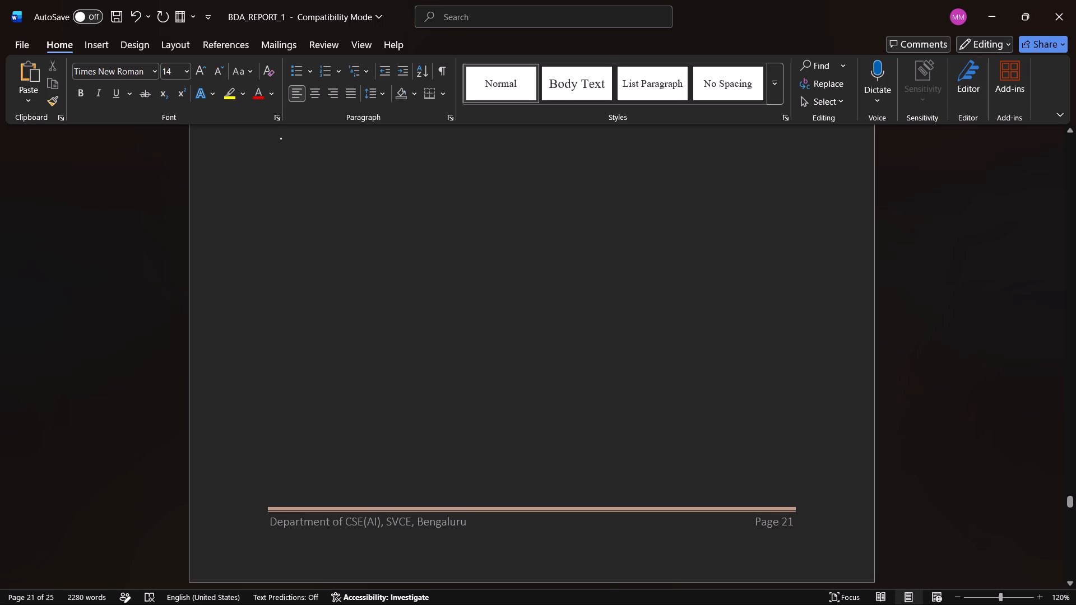
pyautogui.press('BackSpace')
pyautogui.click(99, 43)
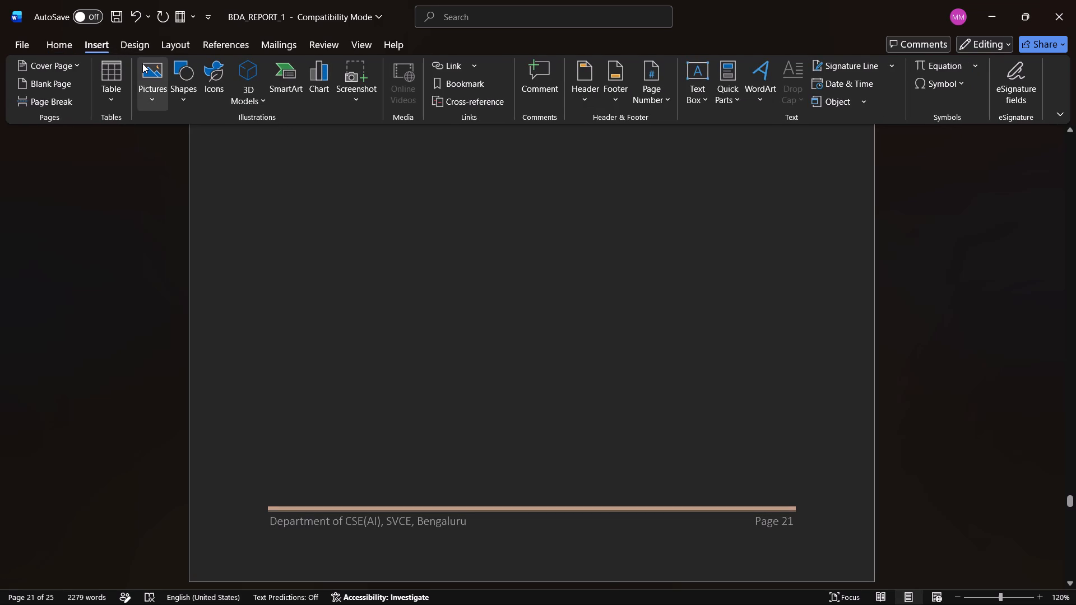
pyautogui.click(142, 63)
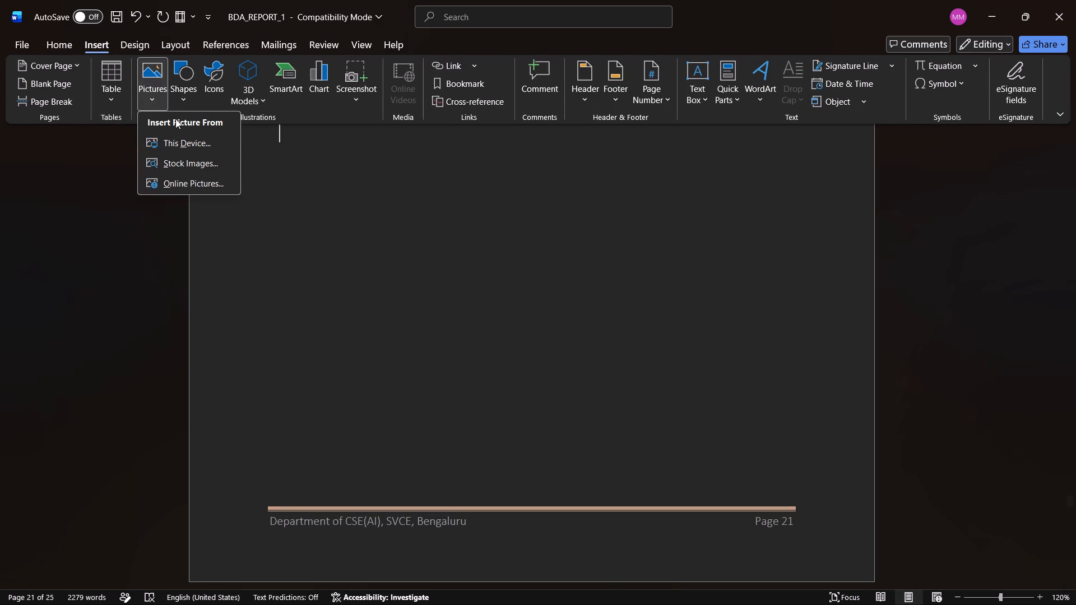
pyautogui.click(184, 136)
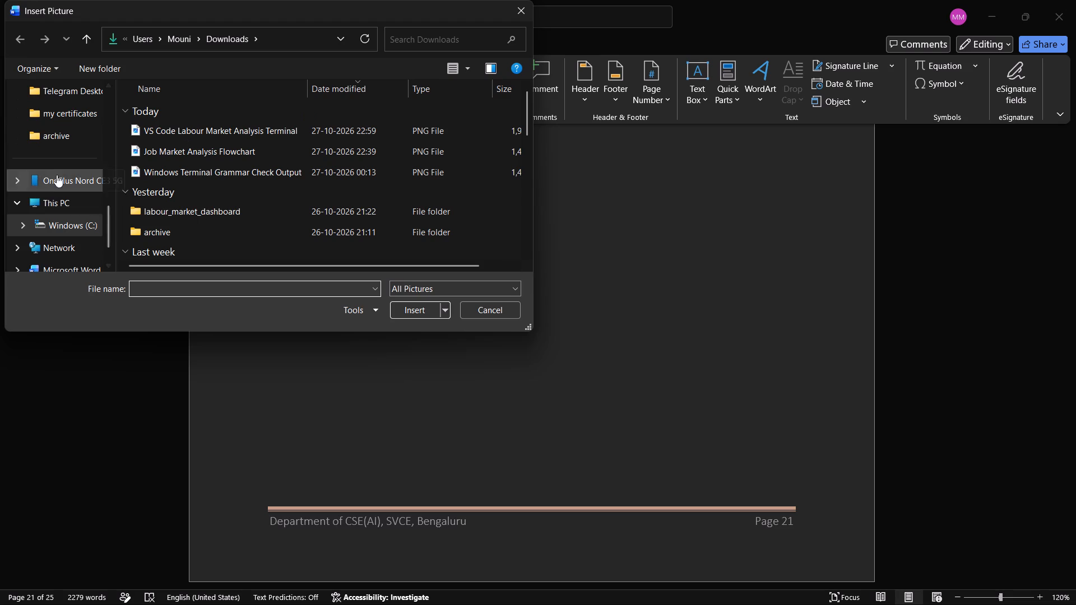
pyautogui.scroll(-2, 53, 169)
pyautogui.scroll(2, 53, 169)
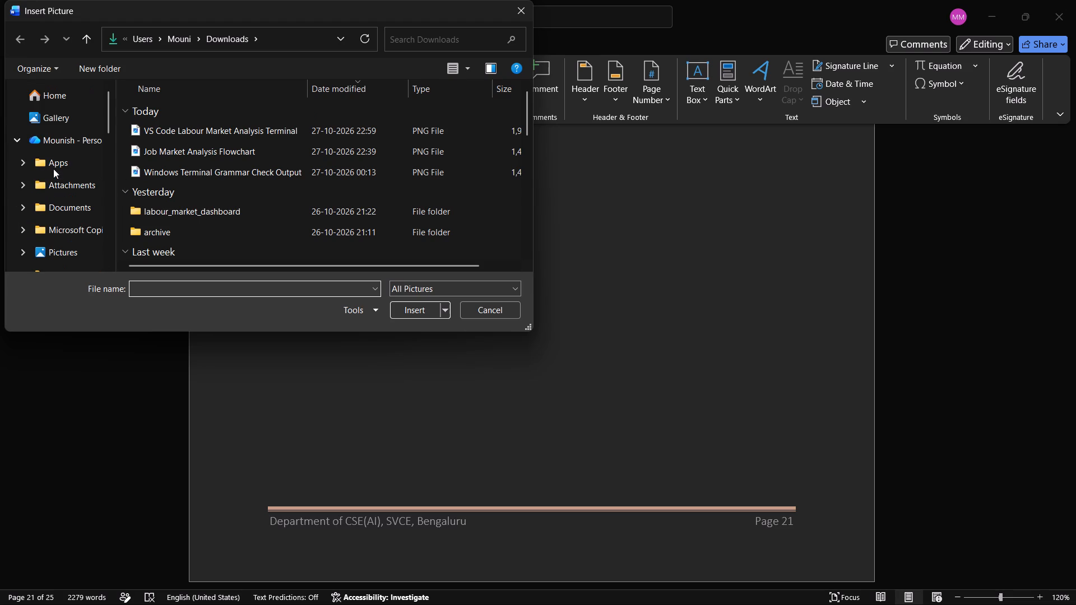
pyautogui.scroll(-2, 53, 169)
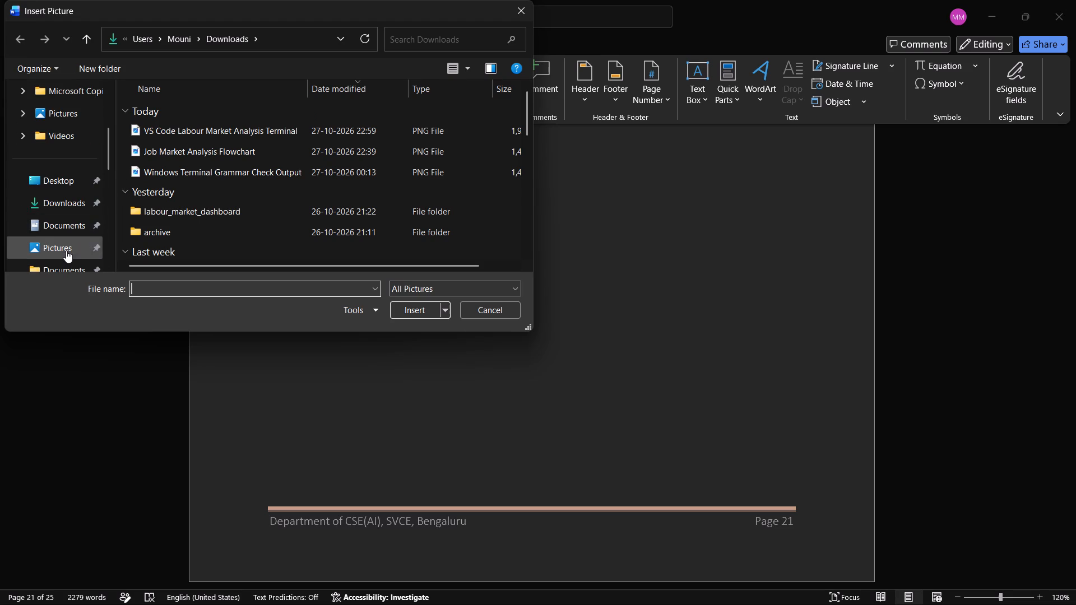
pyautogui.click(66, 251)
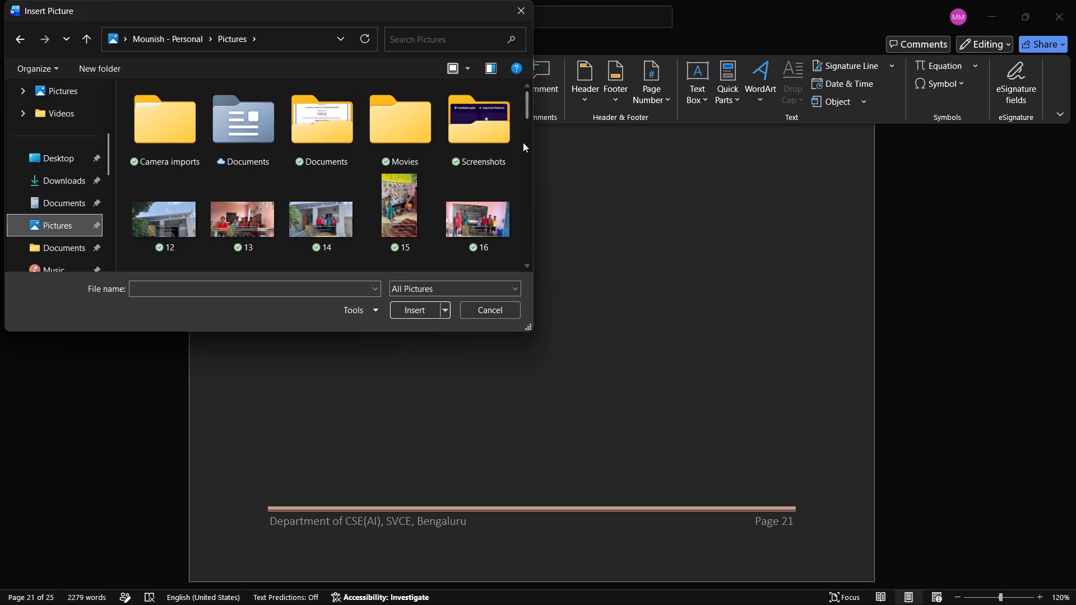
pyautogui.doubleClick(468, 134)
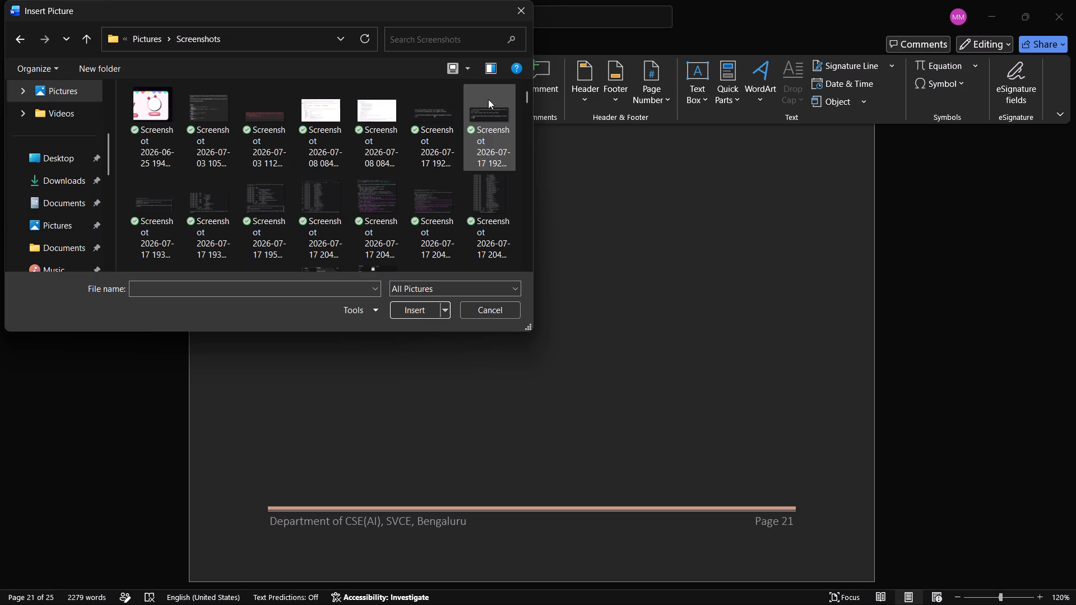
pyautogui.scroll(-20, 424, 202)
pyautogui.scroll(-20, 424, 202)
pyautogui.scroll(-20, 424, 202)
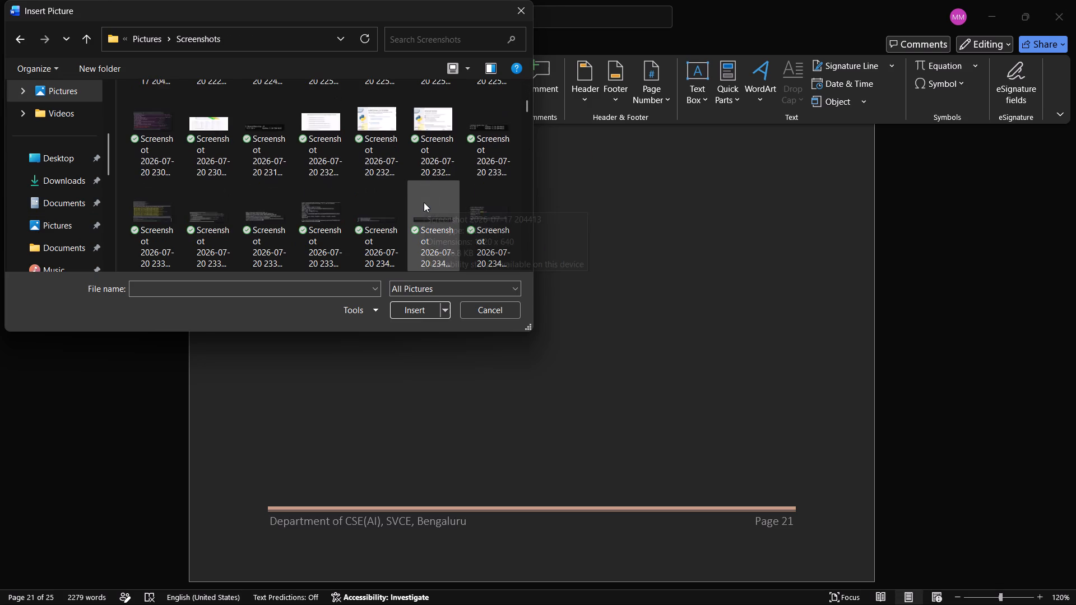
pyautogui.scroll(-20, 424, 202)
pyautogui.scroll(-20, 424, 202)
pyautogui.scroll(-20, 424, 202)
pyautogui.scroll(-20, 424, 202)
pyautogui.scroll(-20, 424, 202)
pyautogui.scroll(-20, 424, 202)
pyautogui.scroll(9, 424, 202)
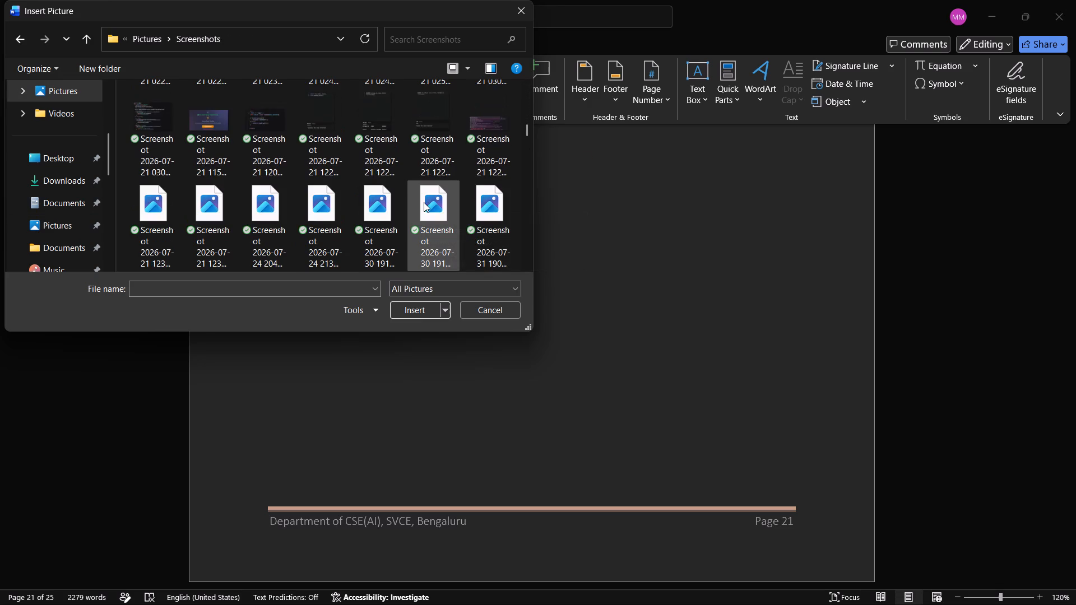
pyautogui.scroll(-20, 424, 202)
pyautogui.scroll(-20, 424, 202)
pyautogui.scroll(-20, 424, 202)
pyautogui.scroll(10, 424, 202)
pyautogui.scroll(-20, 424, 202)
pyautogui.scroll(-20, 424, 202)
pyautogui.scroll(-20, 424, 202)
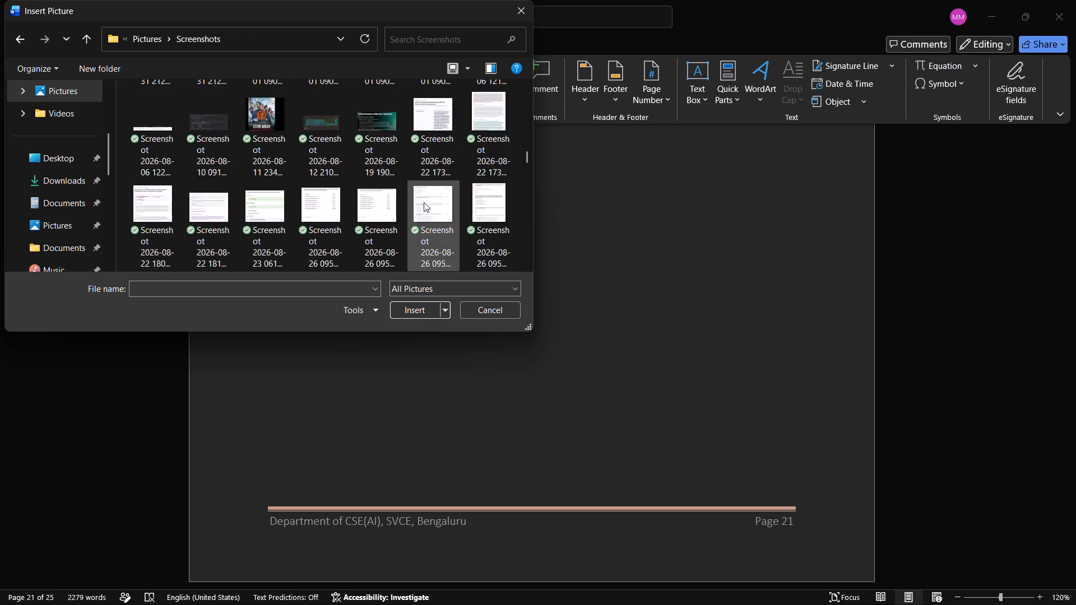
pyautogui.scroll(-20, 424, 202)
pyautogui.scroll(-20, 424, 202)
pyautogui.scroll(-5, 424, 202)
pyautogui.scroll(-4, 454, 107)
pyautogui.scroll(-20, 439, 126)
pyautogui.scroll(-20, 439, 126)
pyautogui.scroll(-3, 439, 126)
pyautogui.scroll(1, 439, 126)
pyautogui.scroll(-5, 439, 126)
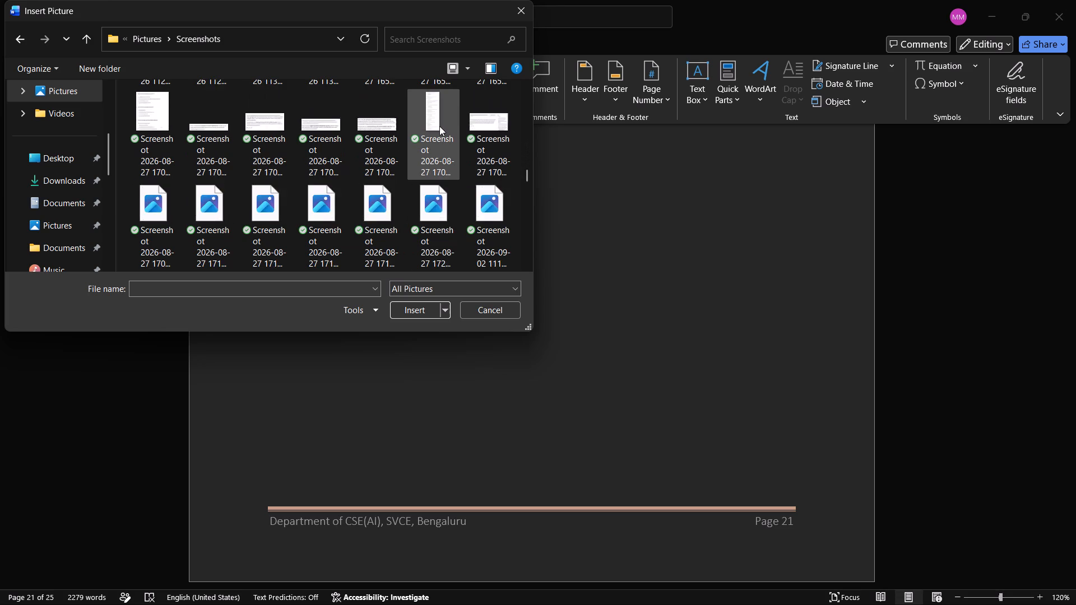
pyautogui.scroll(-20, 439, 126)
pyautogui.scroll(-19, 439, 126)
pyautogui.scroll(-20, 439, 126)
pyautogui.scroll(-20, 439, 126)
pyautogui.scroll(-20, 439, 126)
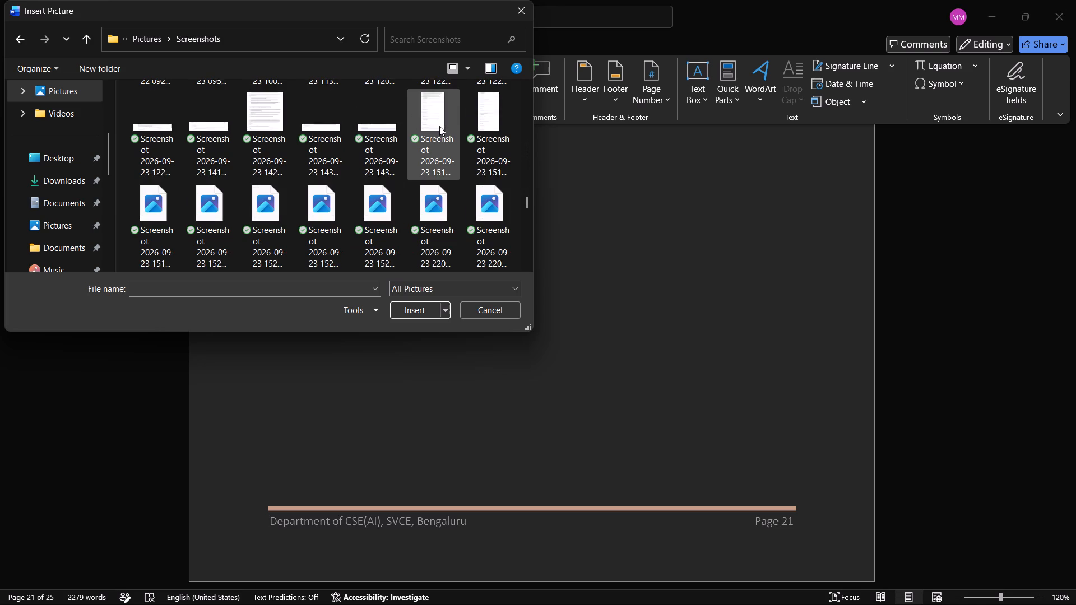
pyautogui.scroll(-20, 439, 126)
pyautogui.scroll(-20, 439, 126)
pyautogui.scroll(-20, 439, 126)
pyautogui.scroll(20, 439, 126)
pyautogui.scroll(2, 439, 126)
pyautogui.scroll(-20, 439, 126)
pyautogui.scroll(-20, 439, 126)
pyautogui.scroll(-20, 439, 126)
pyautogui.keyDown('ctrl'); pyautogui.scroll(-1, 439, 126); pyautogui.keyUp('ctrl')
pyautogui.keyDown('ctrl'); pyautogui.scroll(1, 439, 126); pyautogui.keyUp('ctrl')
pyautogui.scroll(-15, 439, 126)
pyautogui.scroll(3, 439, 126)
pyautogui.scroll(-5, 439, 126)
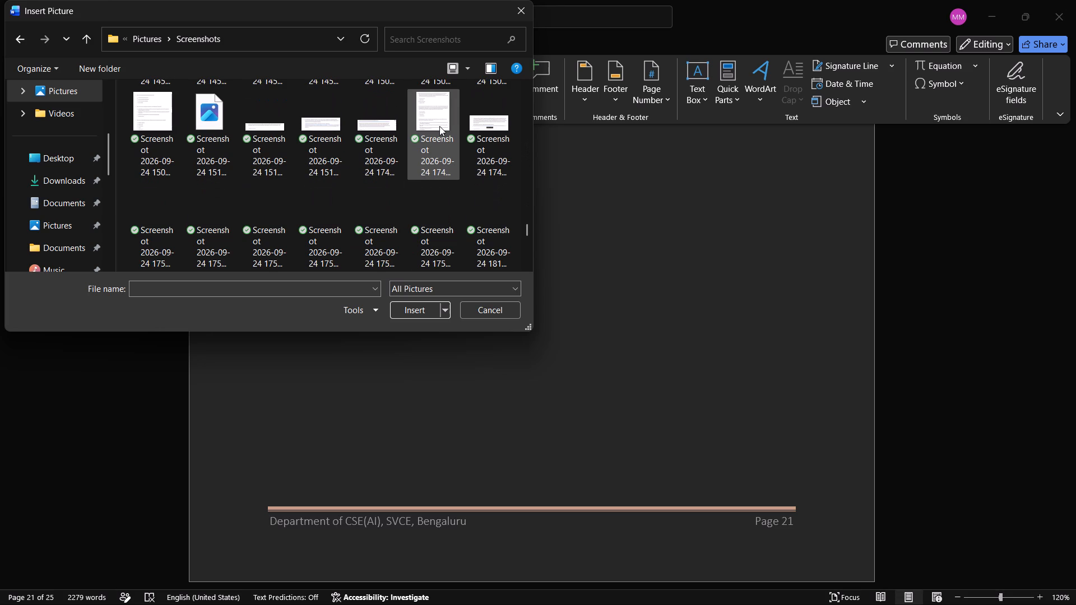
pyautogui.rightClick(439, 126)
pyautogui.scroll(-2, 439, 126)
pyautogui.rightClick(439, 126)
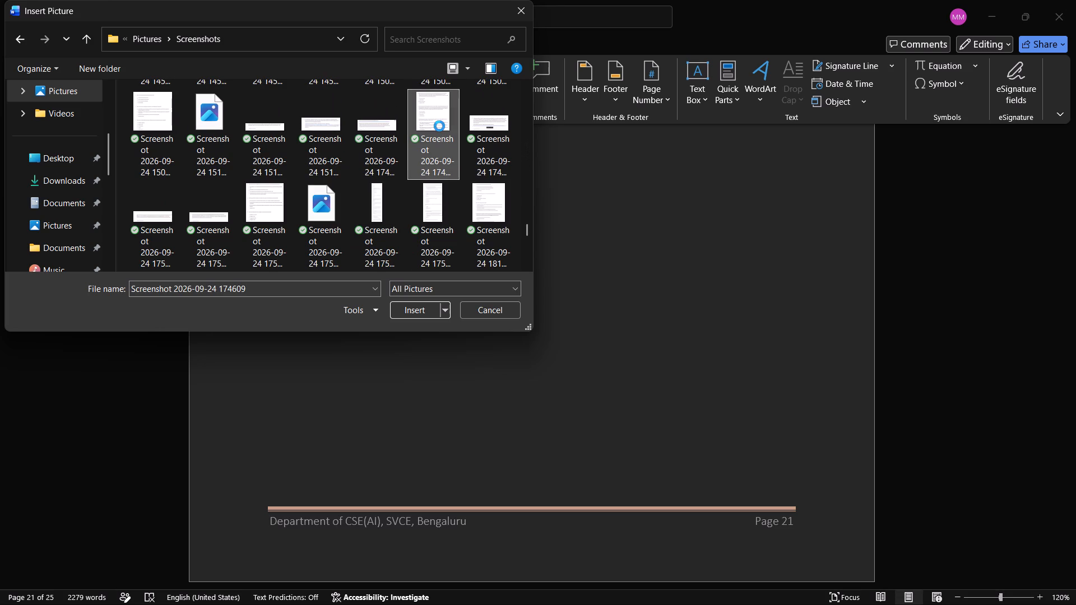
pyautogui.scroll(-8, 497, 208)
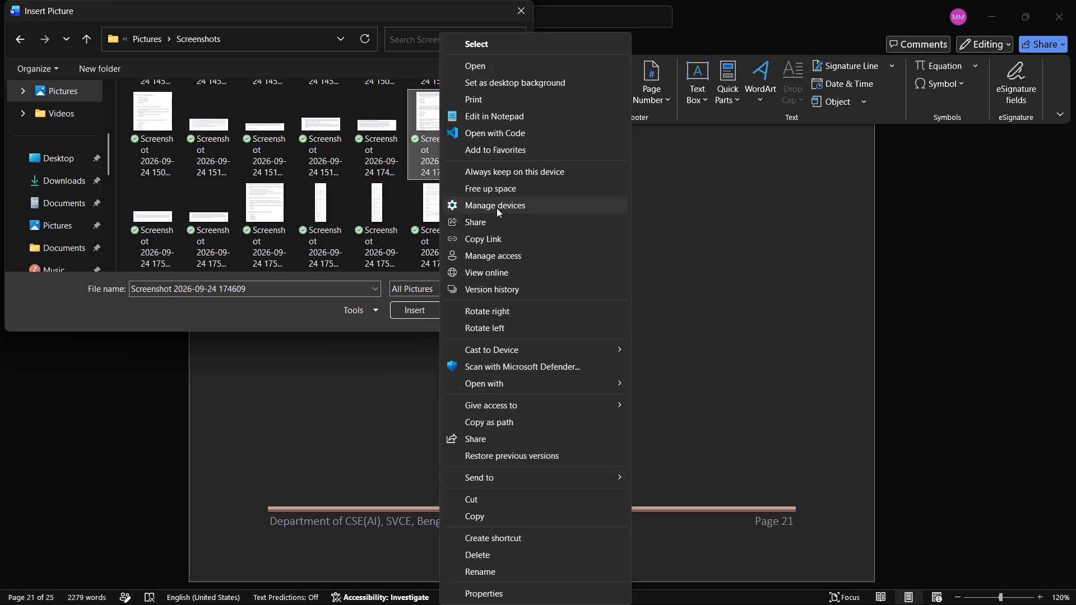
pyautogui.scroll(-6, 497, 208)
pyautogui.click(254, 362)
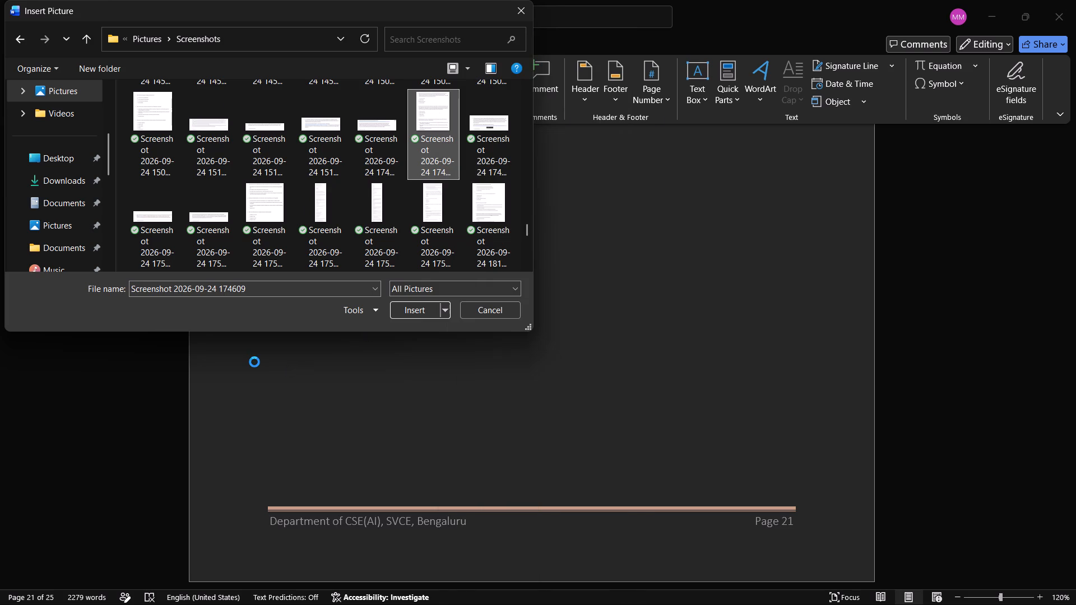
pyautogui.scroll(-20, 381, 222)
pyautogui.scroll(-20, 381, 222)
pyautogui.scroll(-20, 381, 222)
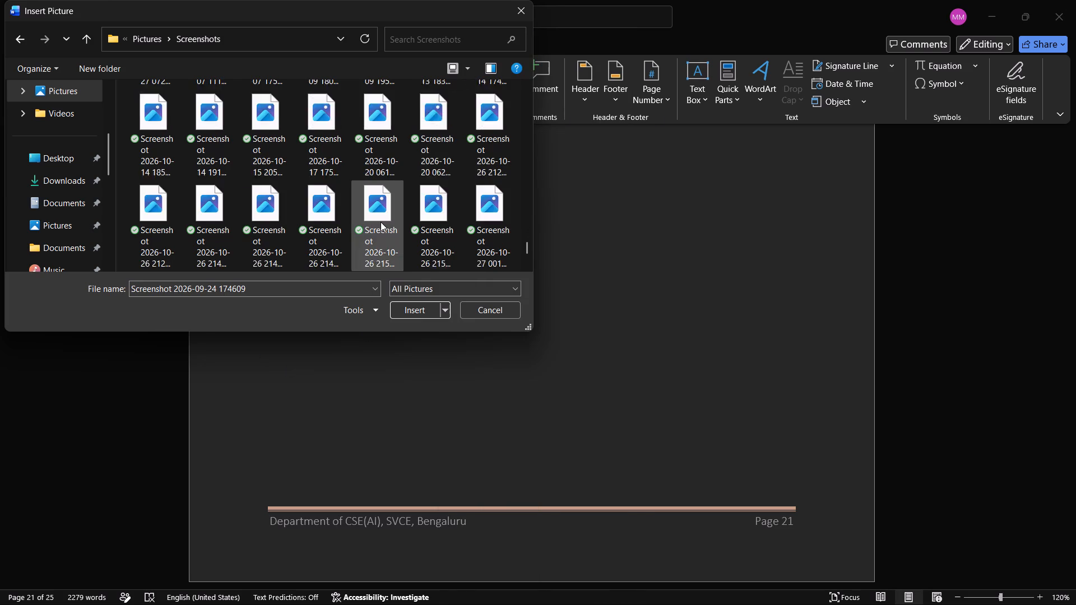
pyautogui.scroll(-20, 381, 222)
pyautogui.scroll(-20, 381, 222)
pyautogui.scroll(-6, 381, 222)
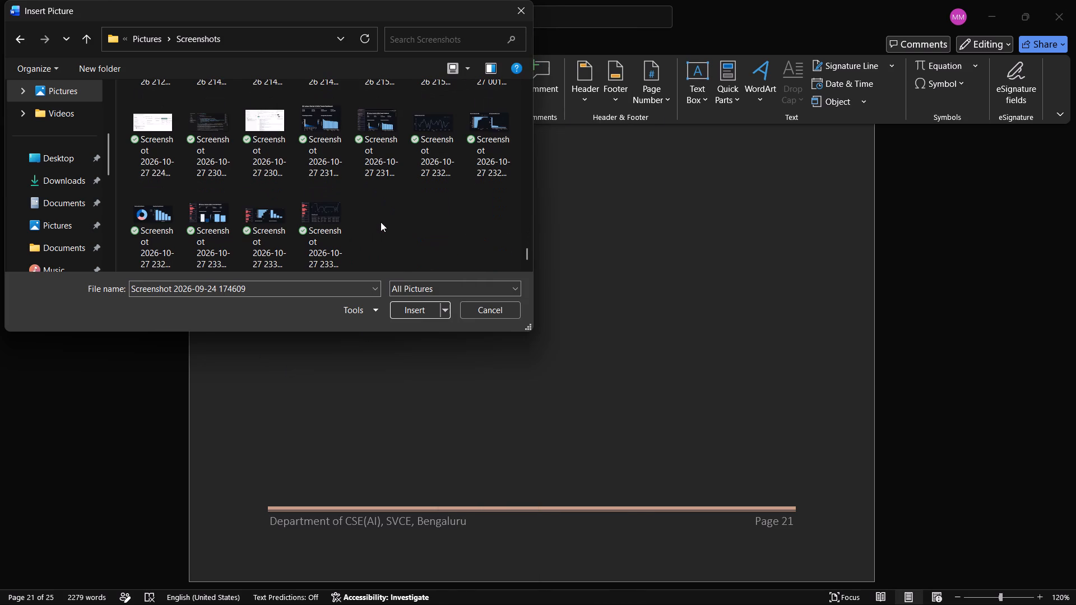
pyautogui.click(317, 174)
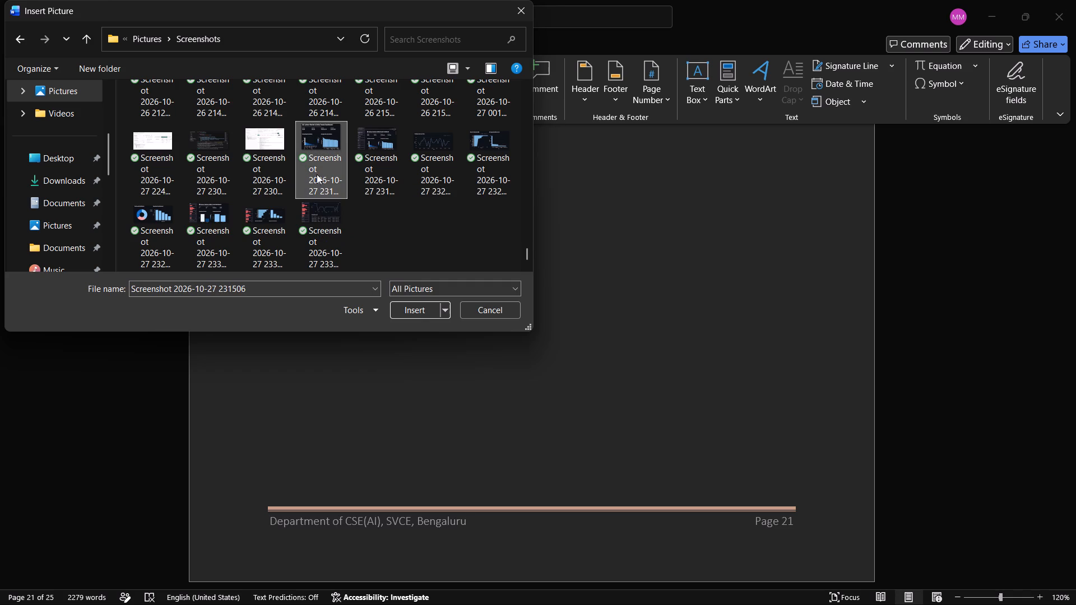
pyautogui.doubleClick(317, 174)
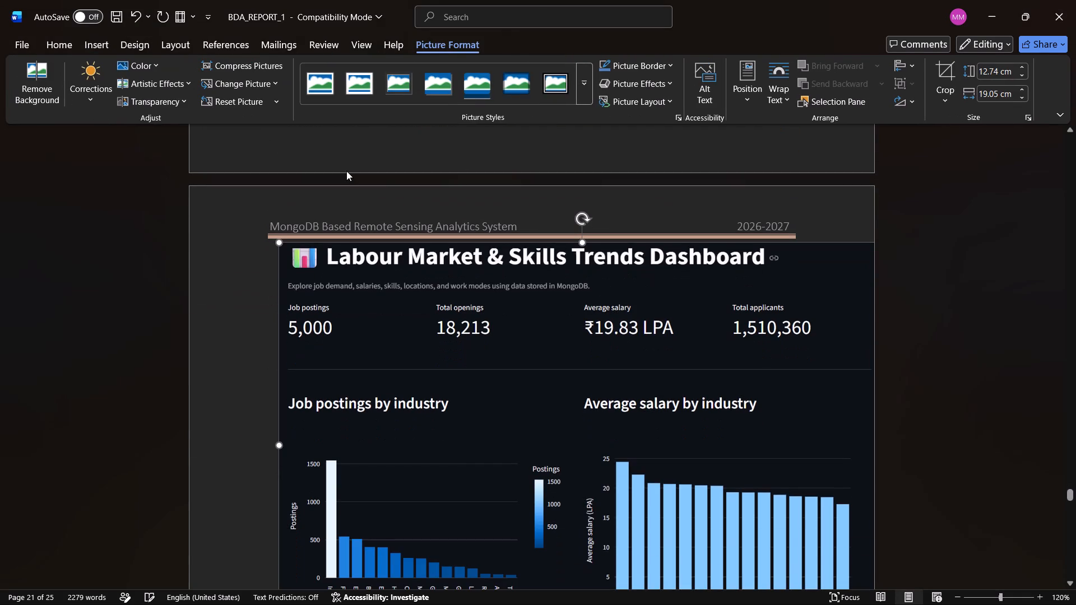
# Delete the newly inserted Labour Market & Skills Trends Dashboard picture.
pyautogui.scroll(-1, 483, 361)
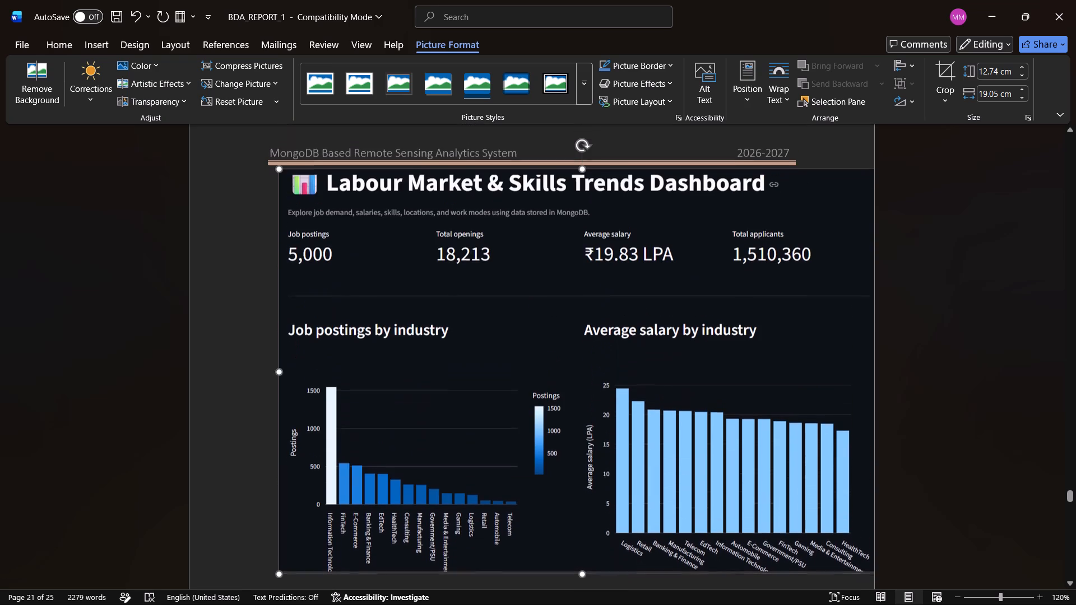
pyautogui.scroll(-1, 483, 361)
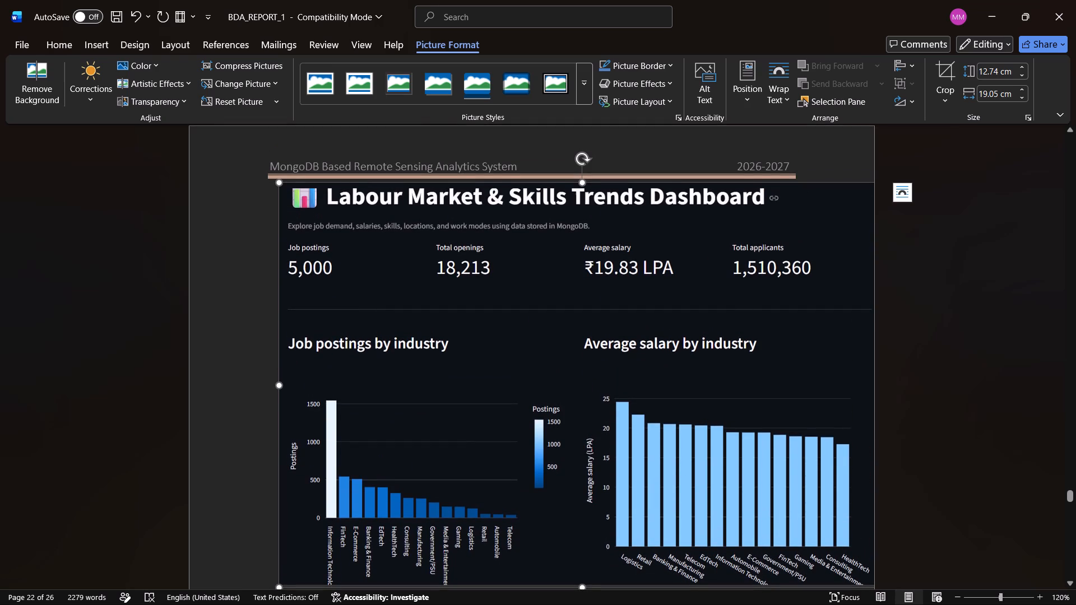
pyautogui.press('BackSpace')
# Switch to the Labour Market dashboard in Edge and clear its City, Industry and Experience level filters.
pyautogui.scroll(1, 483, 361)
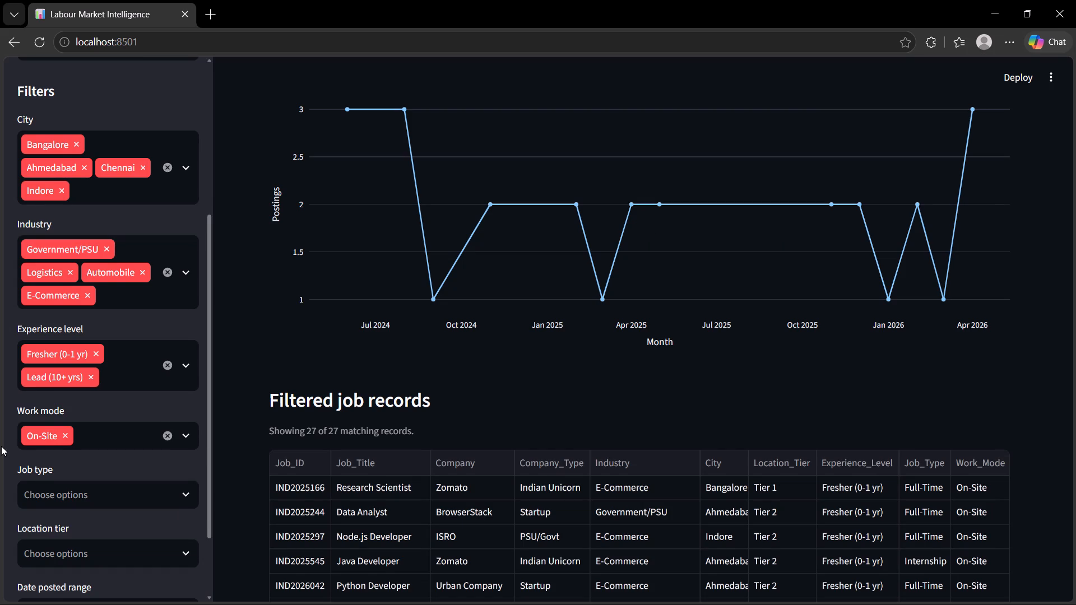
pyautogui.scroll(10, 1, 446)
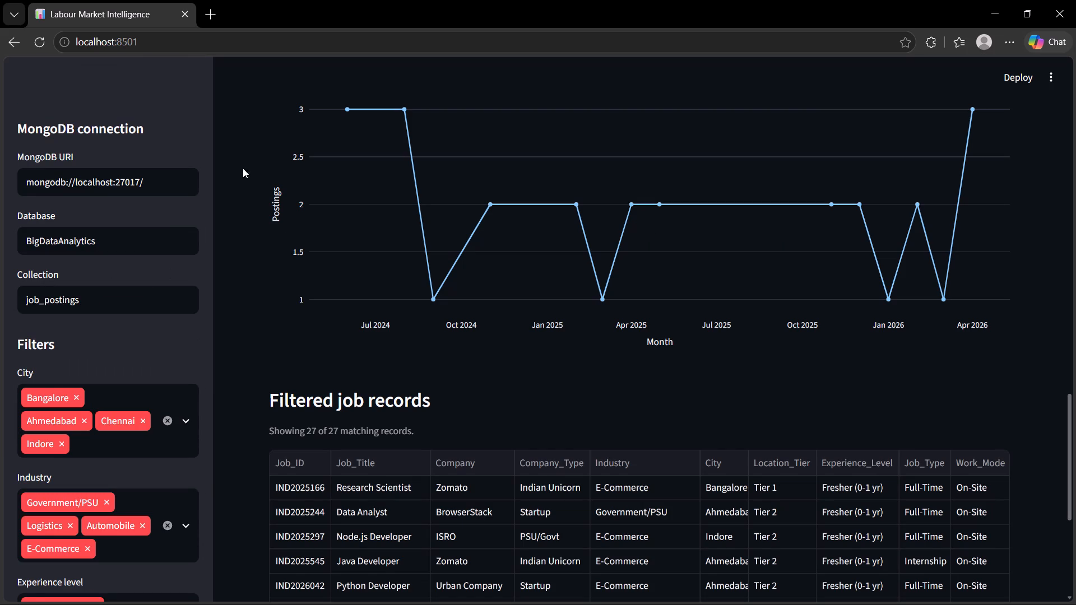
pyautogui.scroll(10, 316, 269)
pyautogui.scroll(-1, 316, 269)
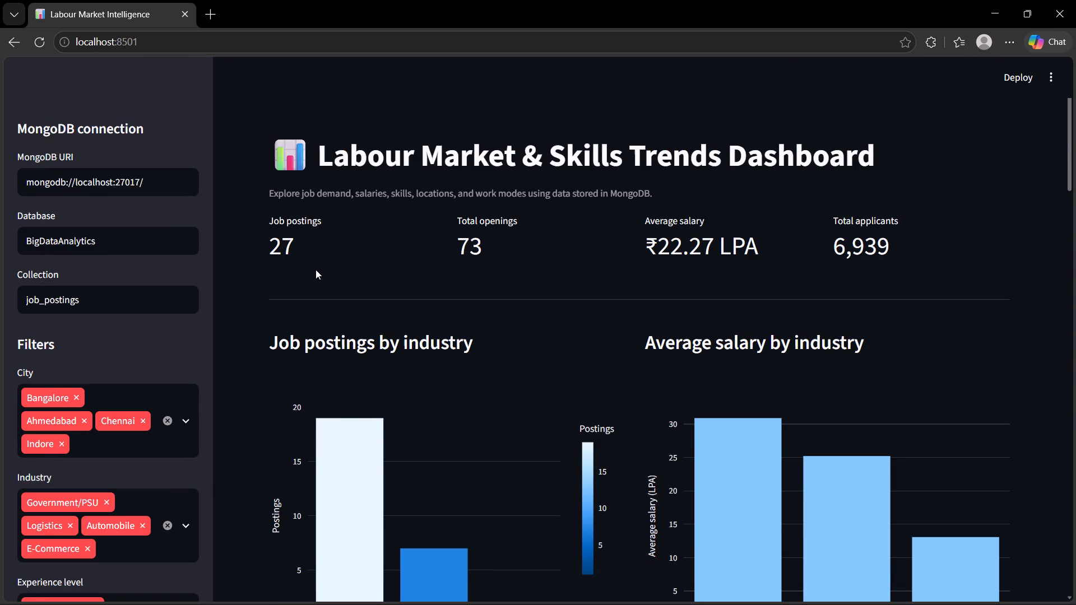
pyautogui.scroll(-1, 316, 269)
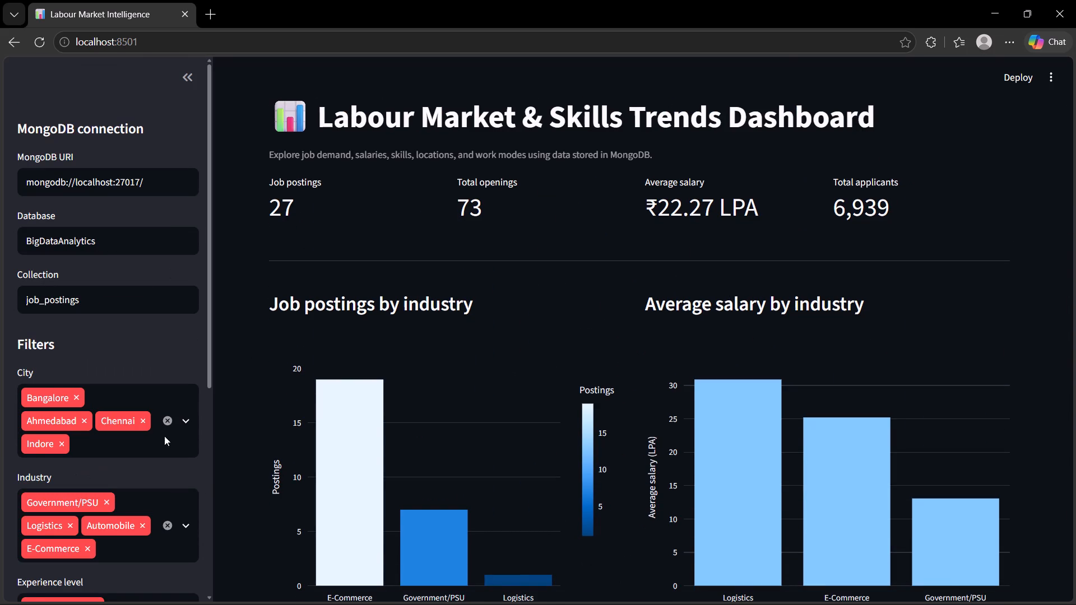
pyautogui.click(166, 423)
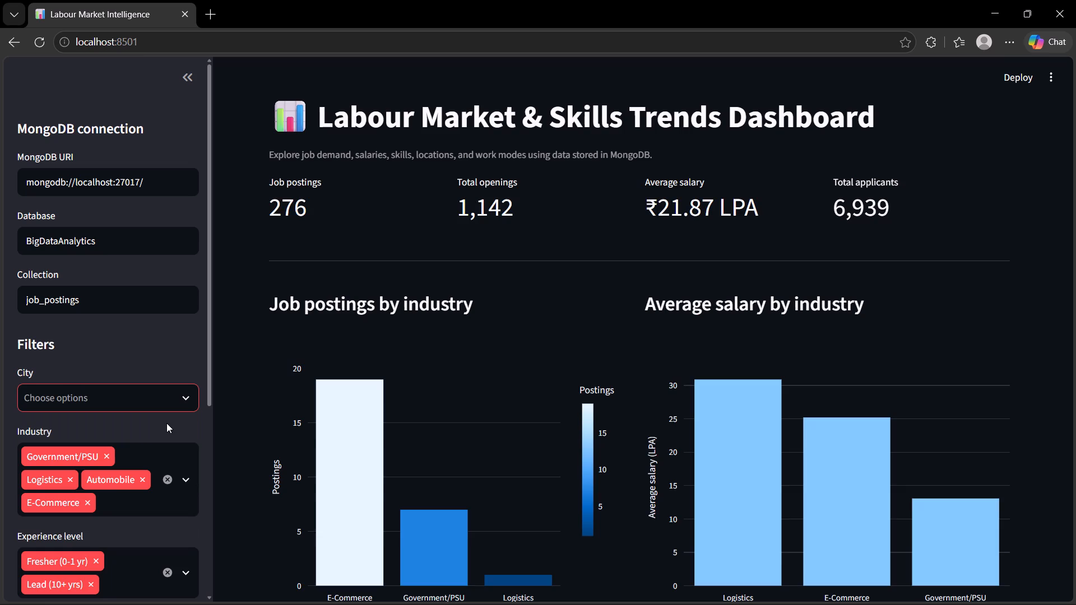
pyautogui.click(170, 479)
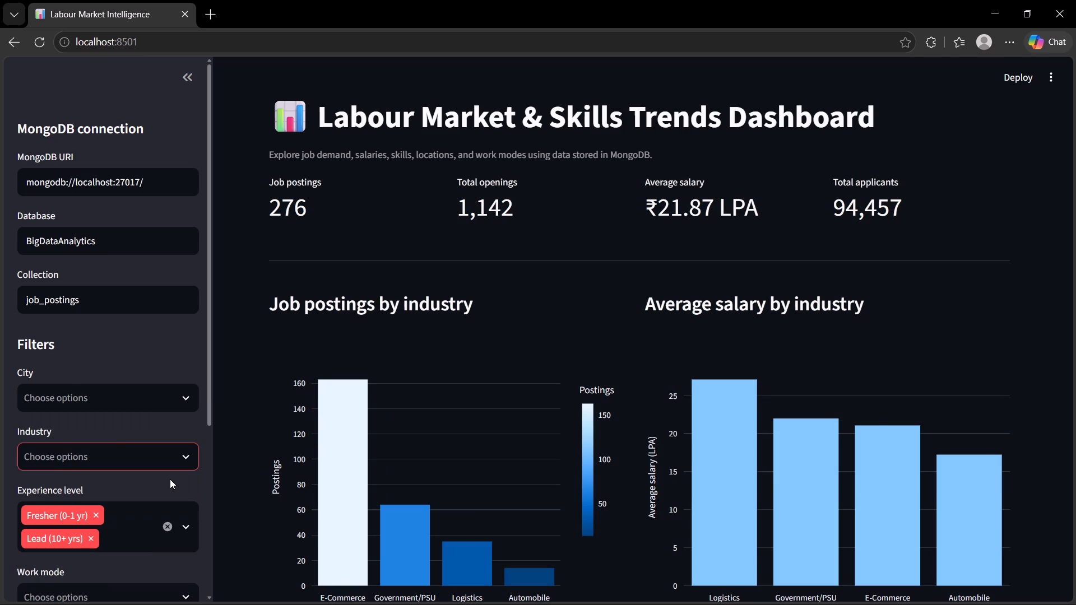
pyautogui.scroll(-1, 170, 479)
pyautogui.click(170, 482)
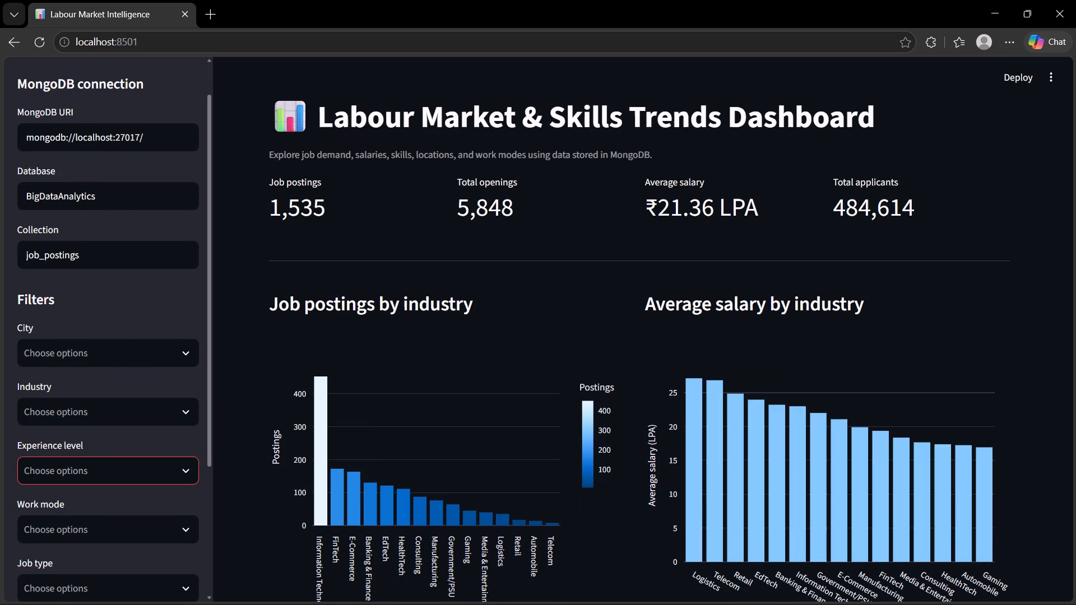
# Capture a screenshot of the whole browser window showing the top of the unfiltered dashboard, including the MongoDB connection and filter sidebar.
pyautogui.hscroll(1, 85, 538)
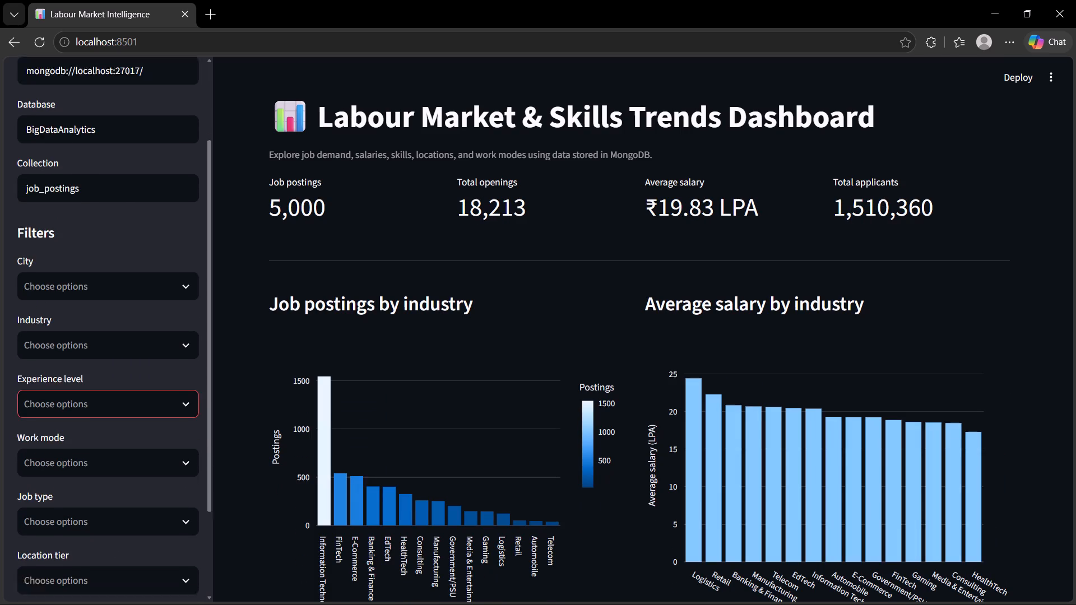
pyautogui.hscroll(1, 85, 538)
pyautogui.scroll(3, 85, 538)
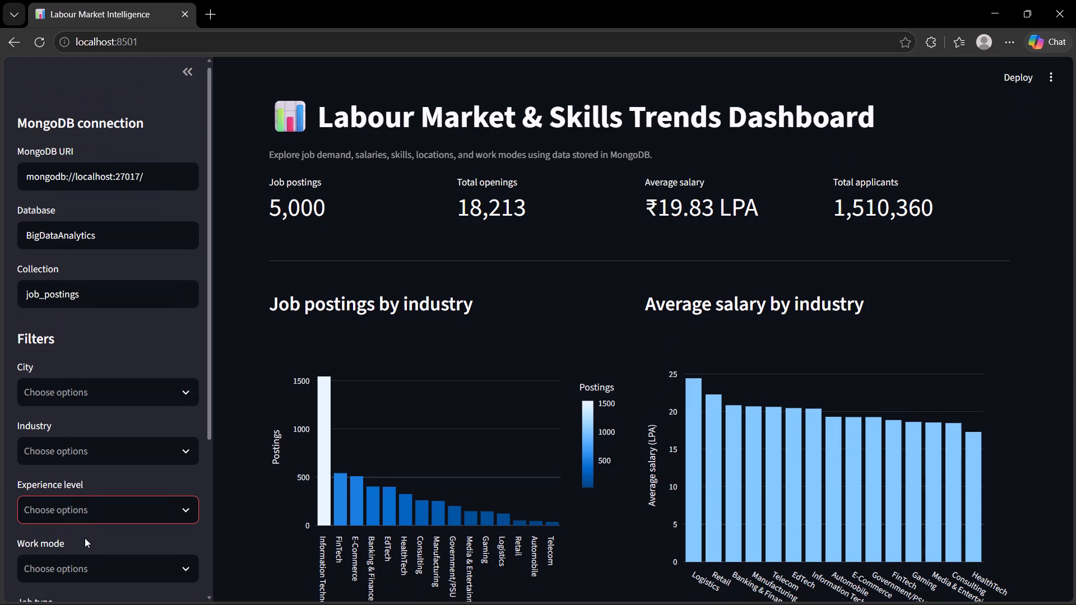
pyautogui.scroll(3, 85, 538)
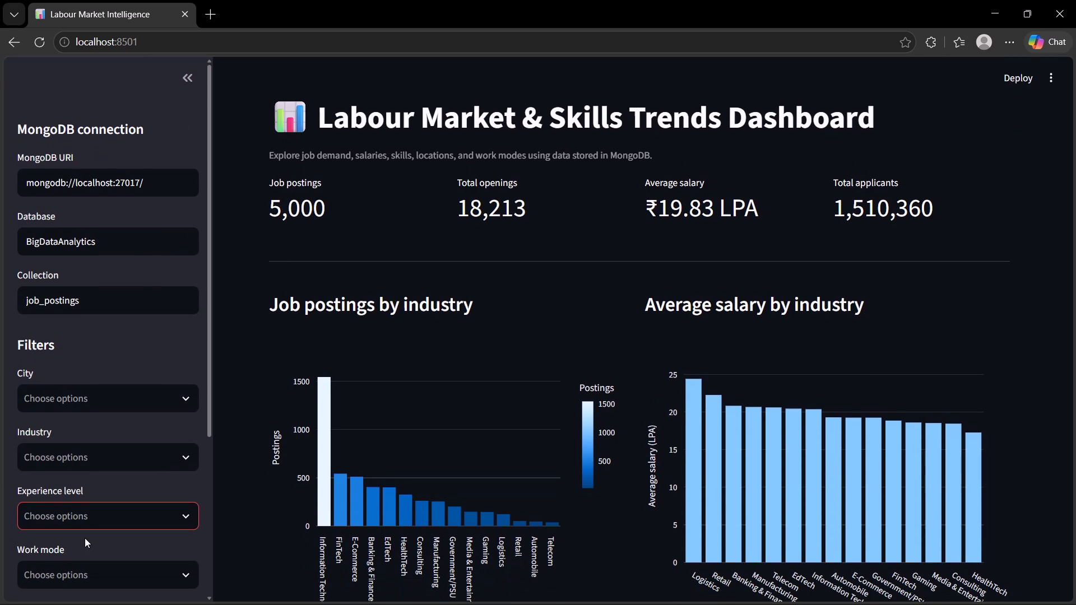
pyautogui.press('Print')
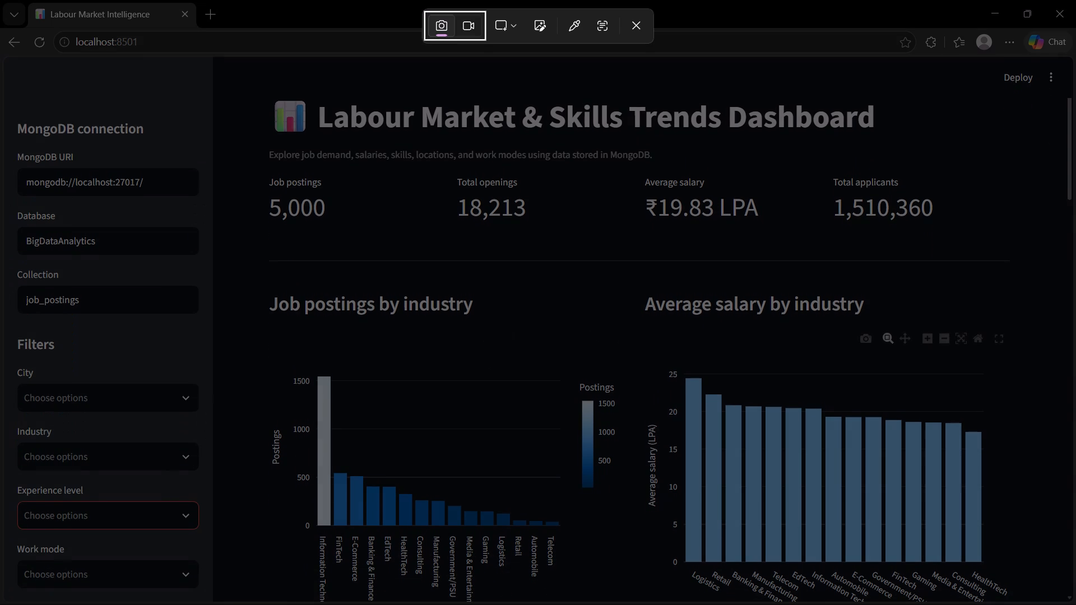
pyautogui.moveTo(0, 1); pyautogui.dragTo(822, 313)
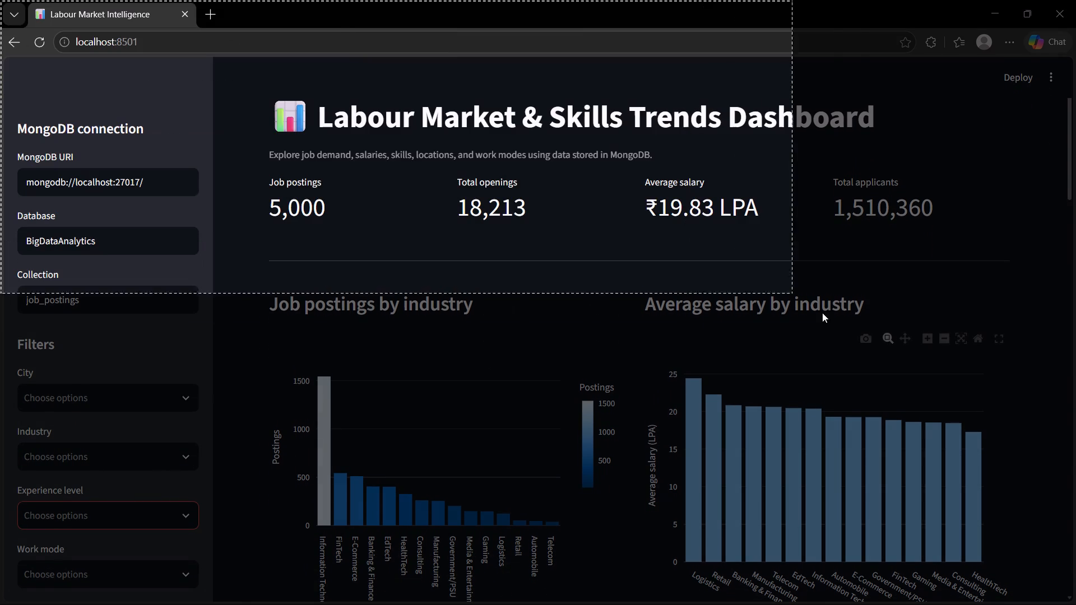
pyautogui.moveTo(822, 313); pyautogui.dragTo(1075, 604)
pyautogui.scroll(1, 1021, 571)
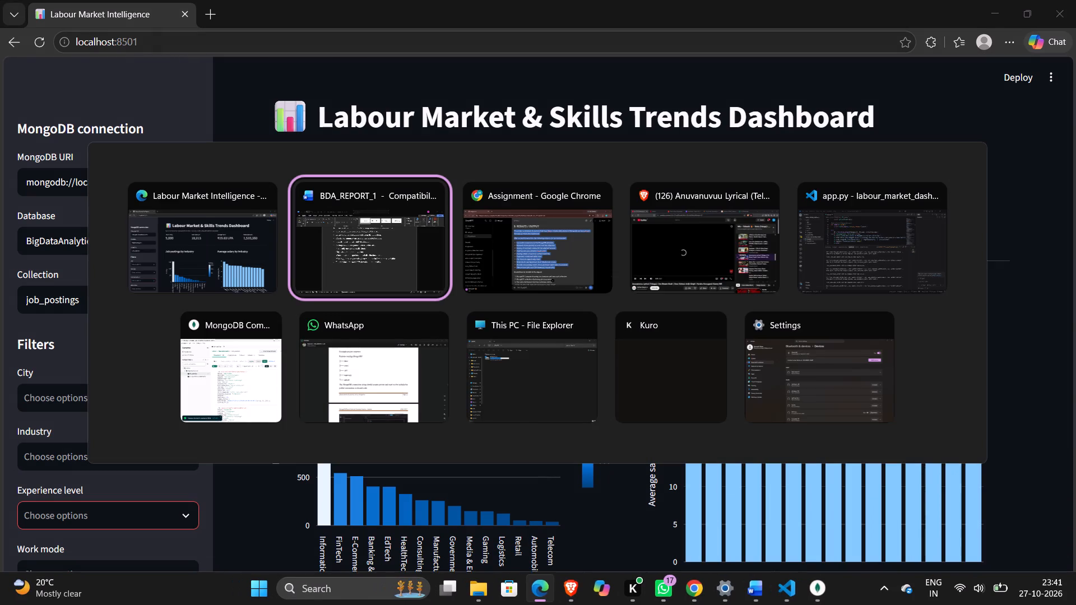
# Paste the captured browser-window screenshot of the dashboard into the Word report at the empty line below the section 9 bullet list.
pyautogui.hotkey('ctrl', 'v')
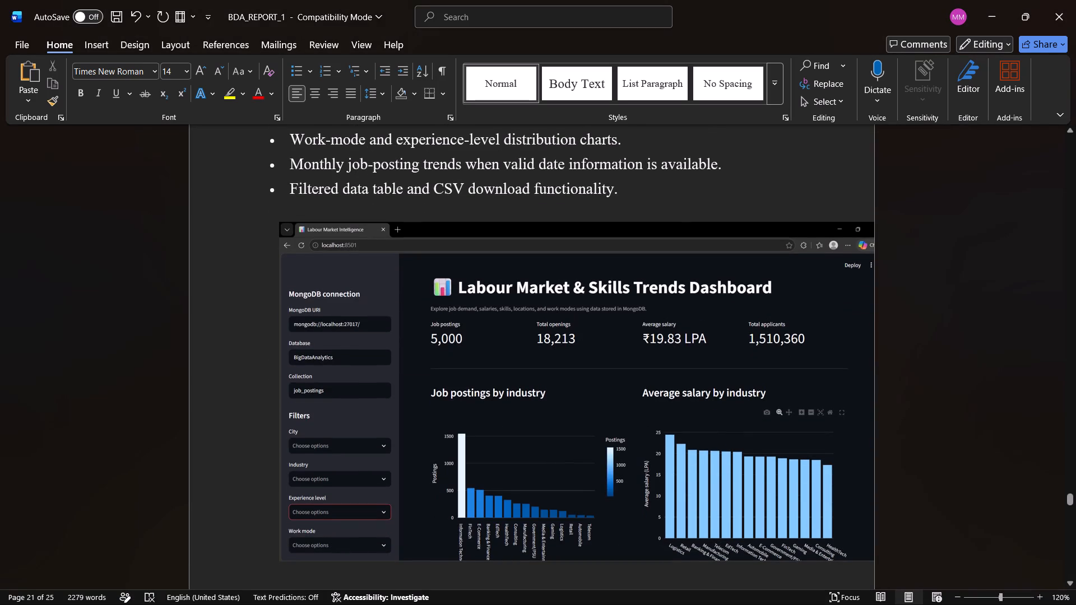
# Narrow the pasted dashboard picture so that its width fits between the page's text margins.
pyautogui.click(401, 336)
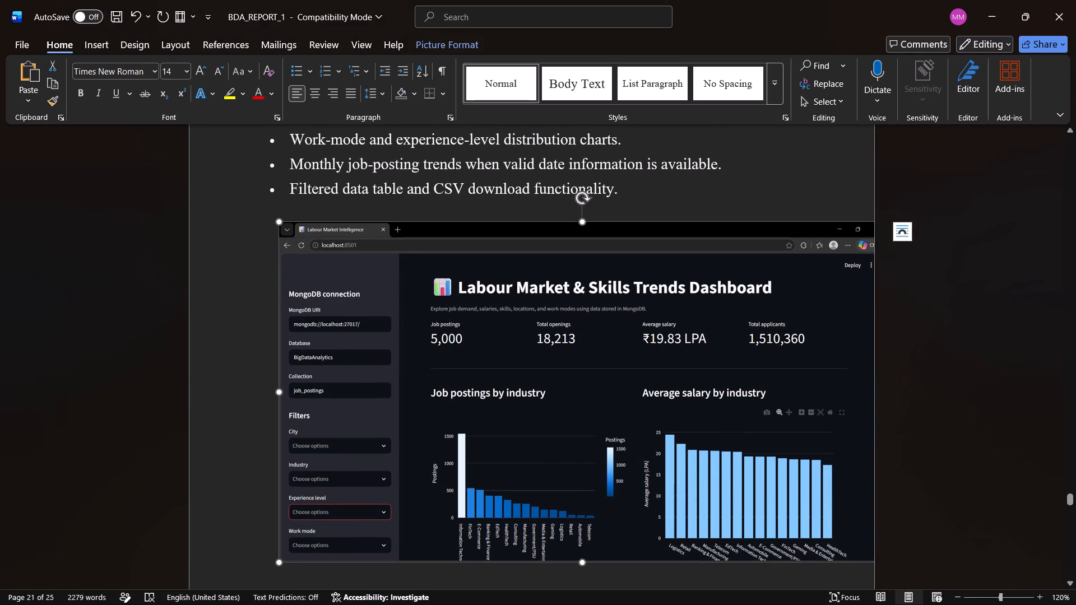
pyautogui.click(870, 408)
pyautogui.moveTo(628, 415); pyautogui.dragTo(459, 413)
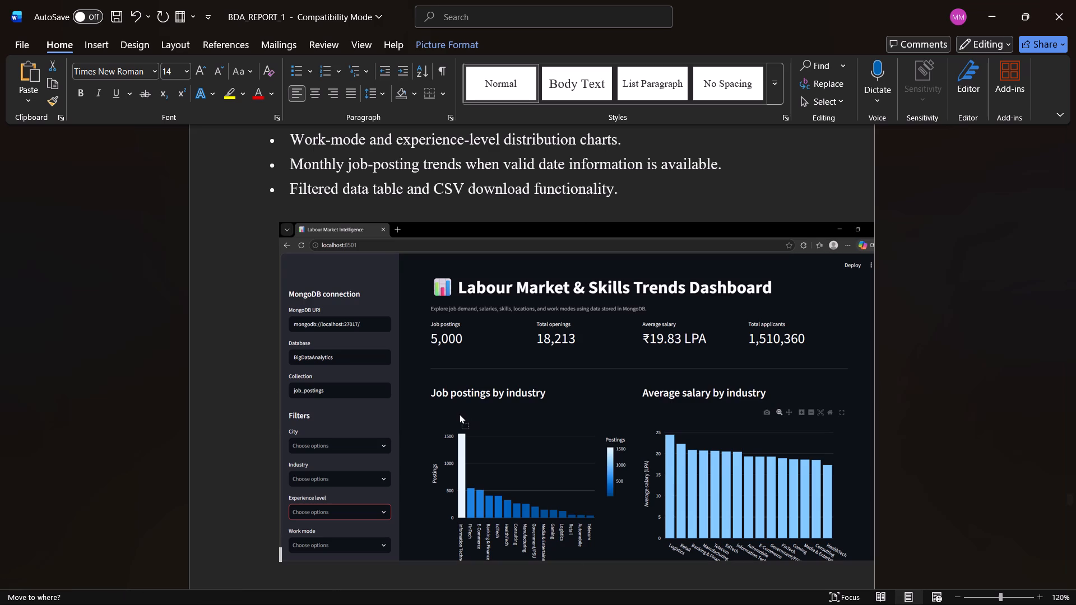
pyautogui.moveTo(459, 413); pyautogui.dragTo(458, 413)
pyautogui.moveTo(274, 389); pyautogui.dragTo(310, 397)
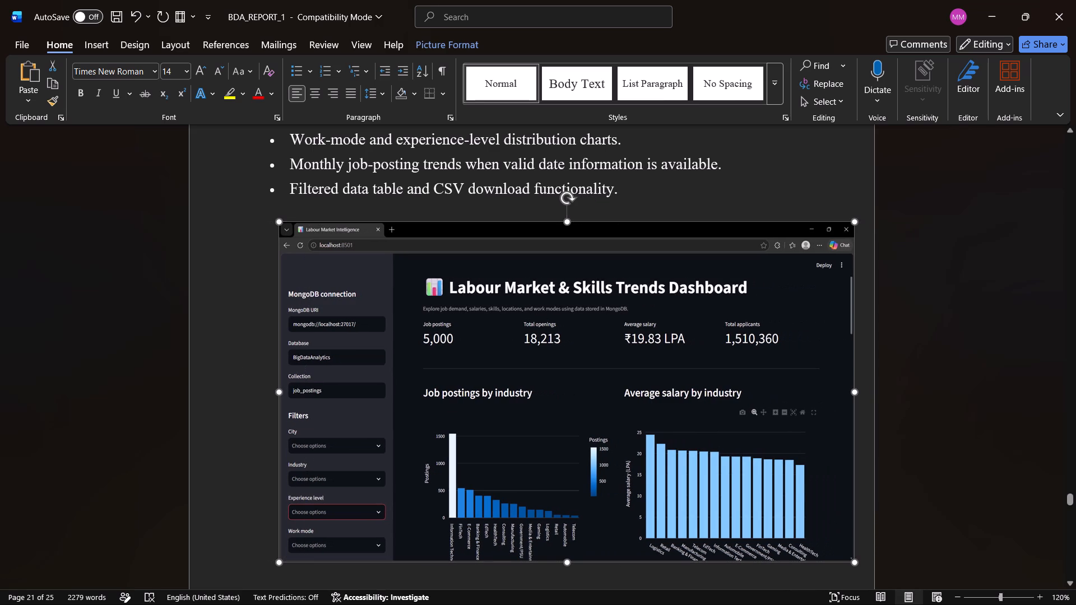
pyautogui.moveTo(310, 397); pyautogui.dragTo(327, 407)
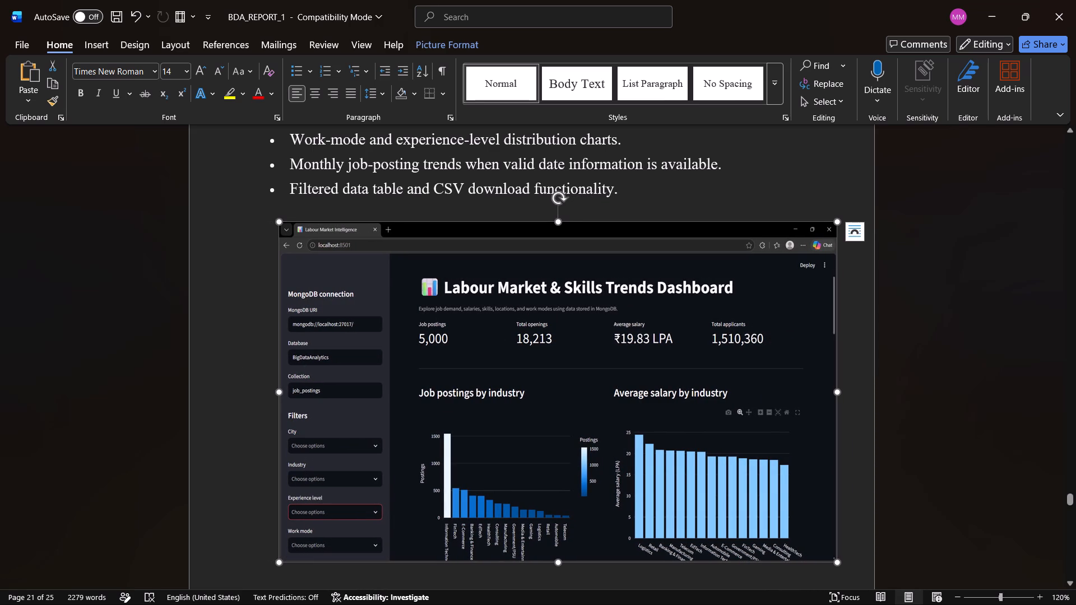
pyautogui.click(319, 100)
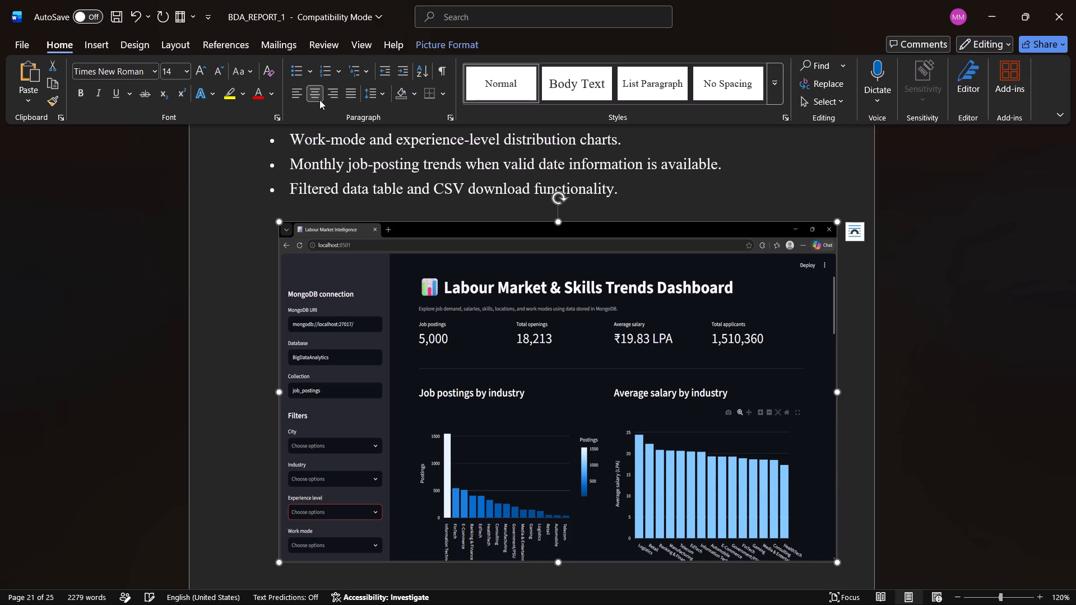
pyautogui.click(319, 100)
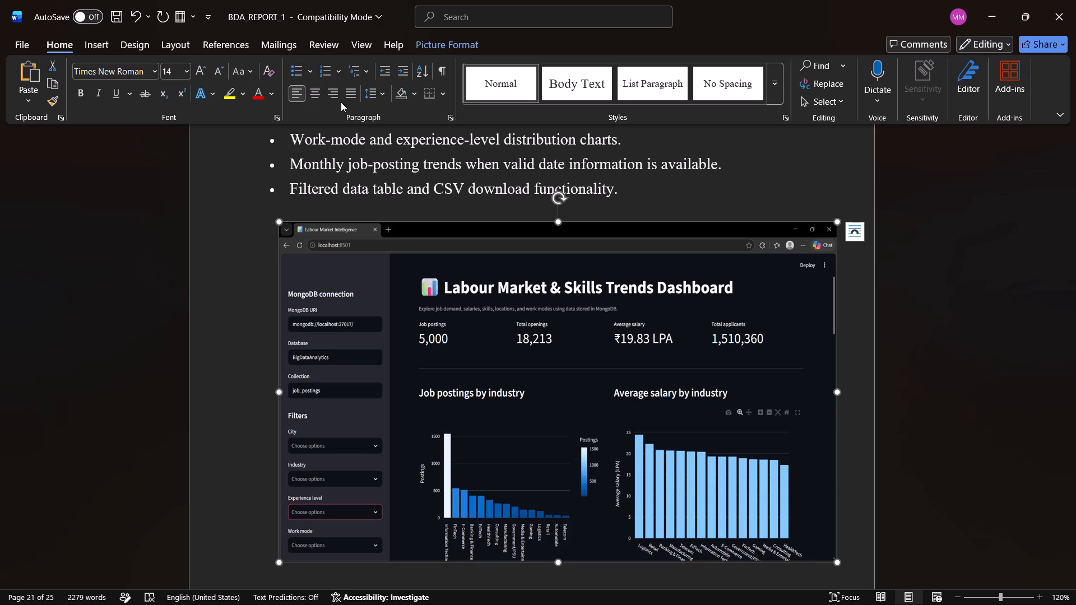
pyautogui.click(352, 100)
pyautogui.moveTo(276, 394); pyautogui.dragTo(299, 407)
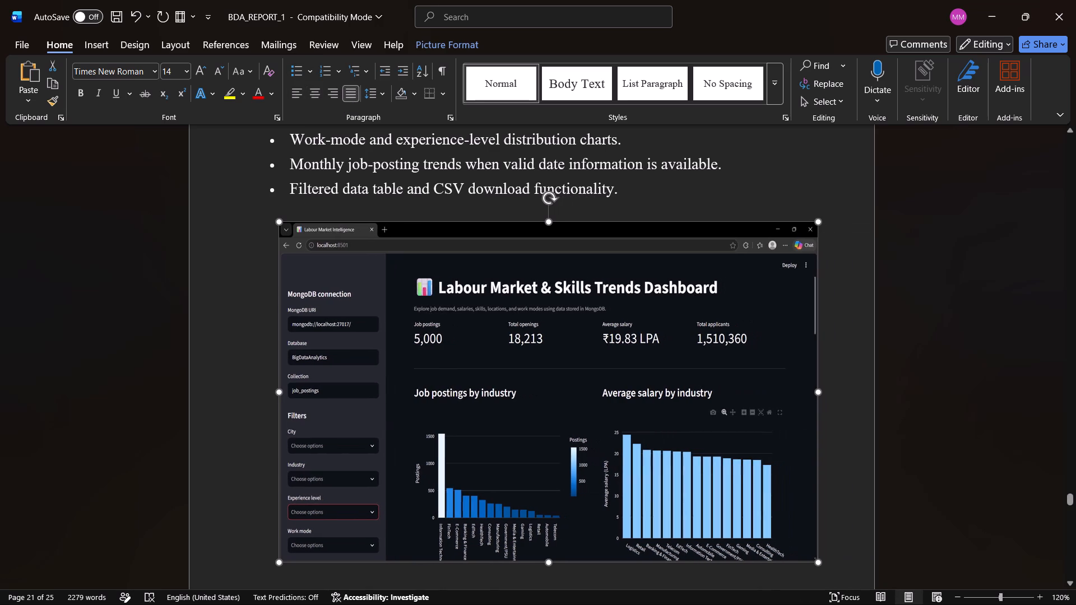
pyautogui.moveTo(299, 407); pyautogui.dragTo(344, 418)
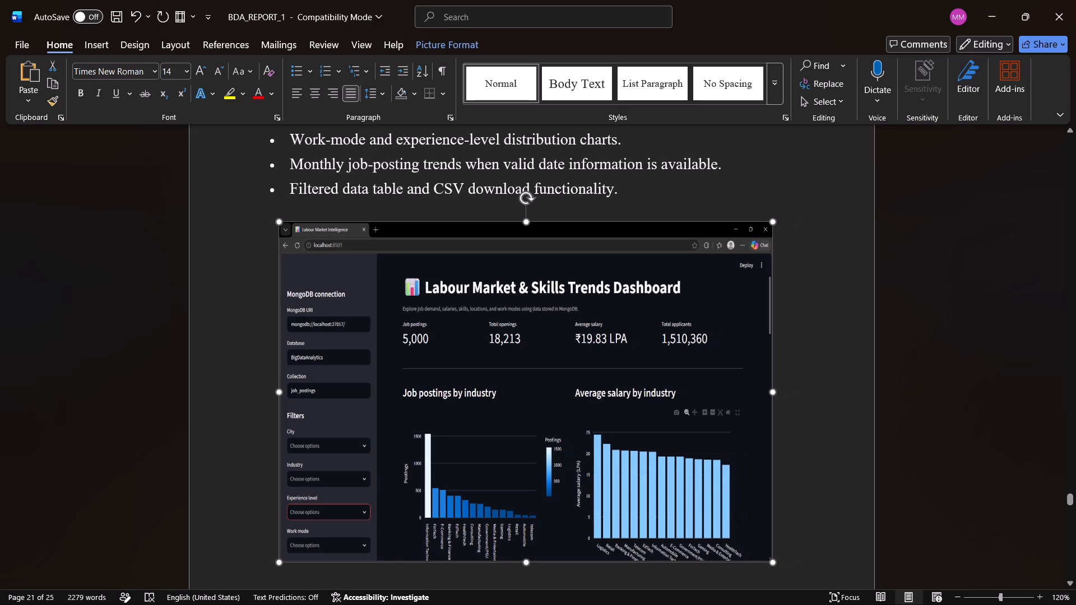
pyautogui.scroll(-1, 465, 395)
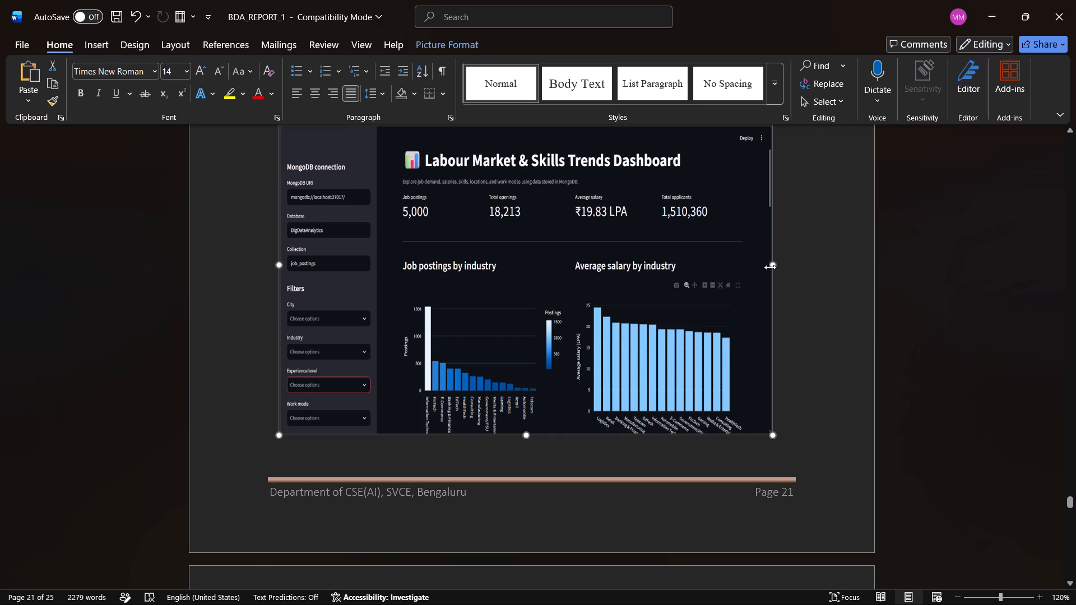
pyautogui.moveTo(770, 267); pyautogui.dragTo(798, 271)
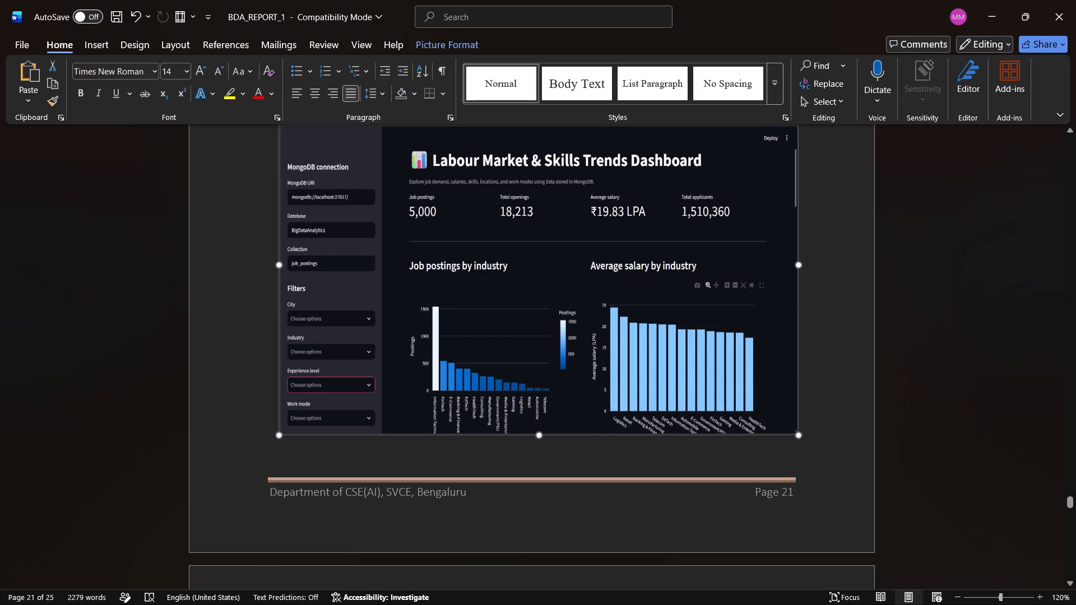
pyautogui.moveTo(798, 271); pyautogui.dragTo(792, 274)
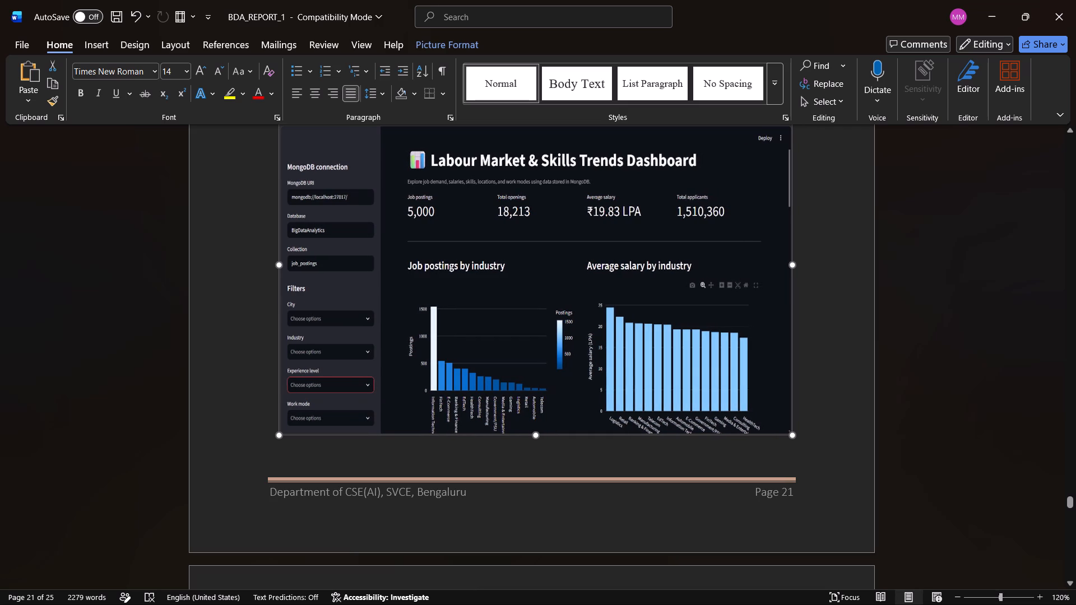
pyautogui.click(275, 265)
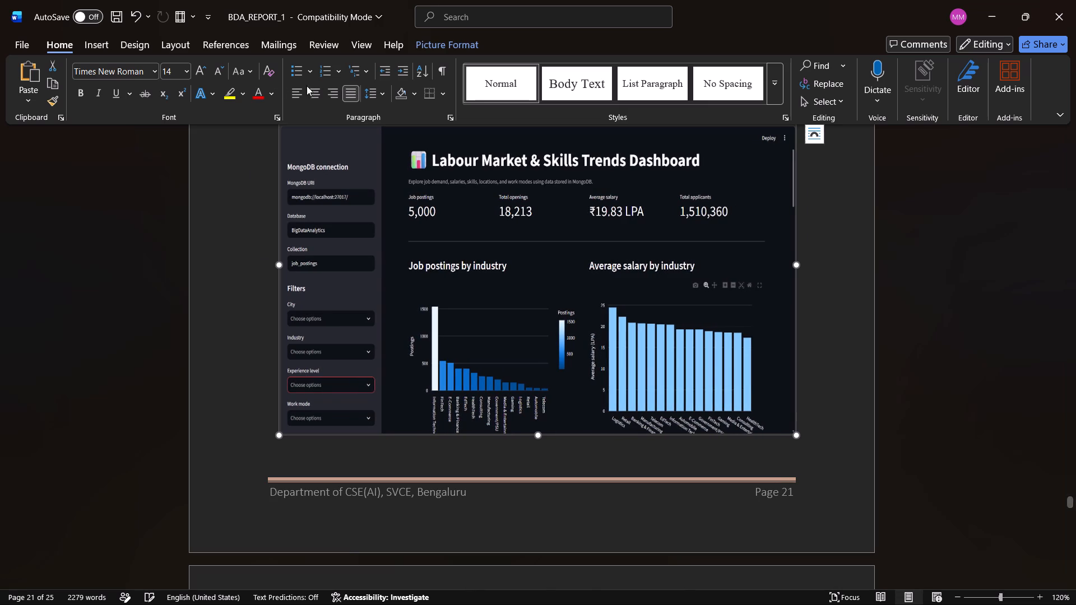
# Left-align the dashboard picture below the section 9 bullet list, trying centre alignment for comparison.
pyautogui.click(287, 101)
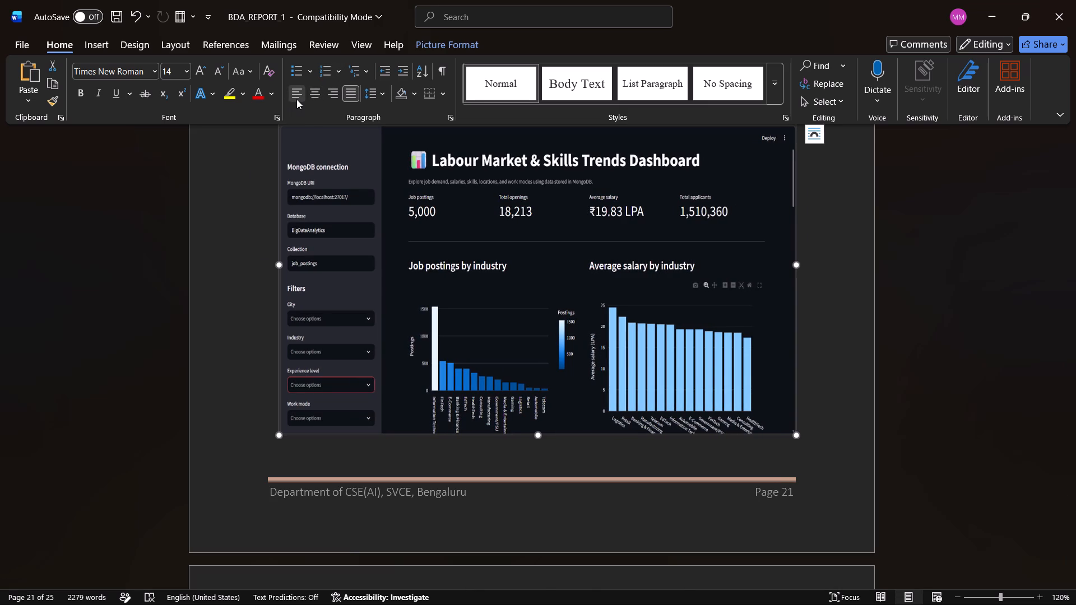
pyautogui.click(296, 99)
pyautogui.doubleClick(296, 99)
pyautogui.doubleClick(296, 99)
pyautogui.click(310, 94)
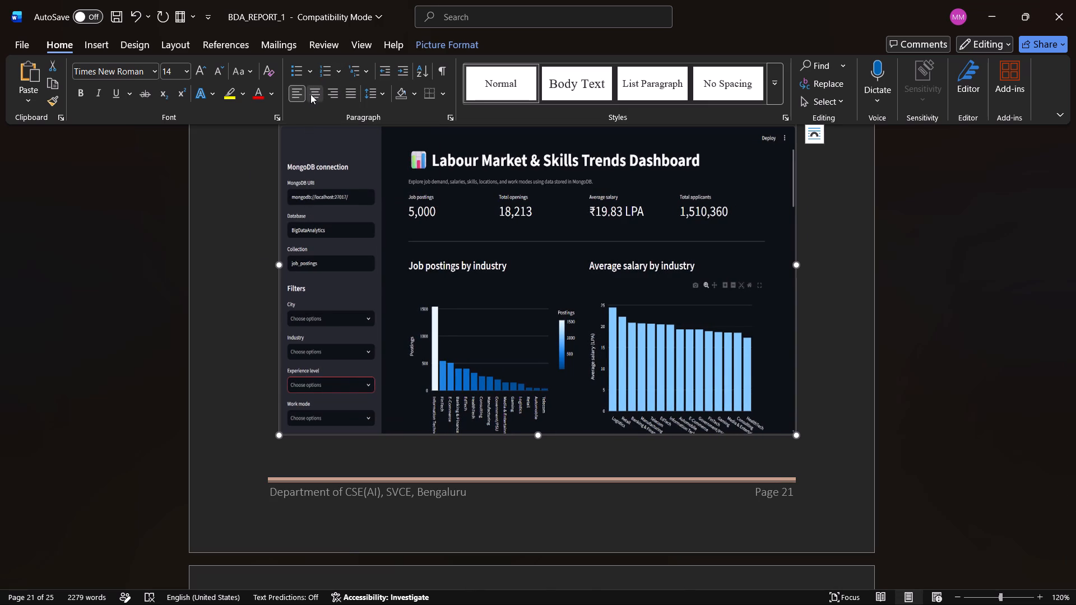
pyautogui.scroll(1, 398, 295)
pyautogui.scroll(-1, 398, 295)
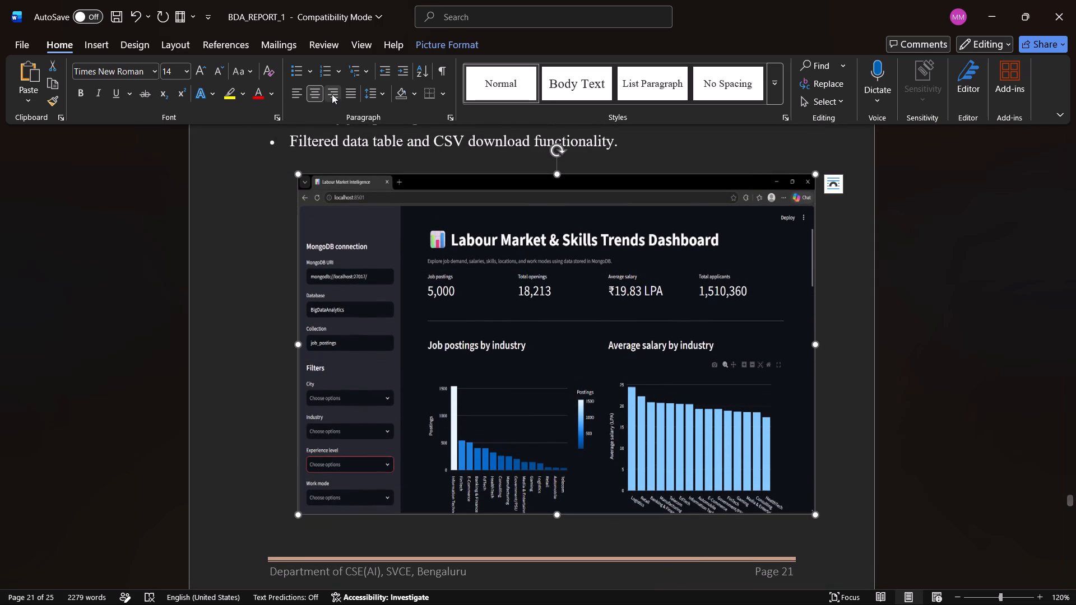
pyautogui.click(298, 97)
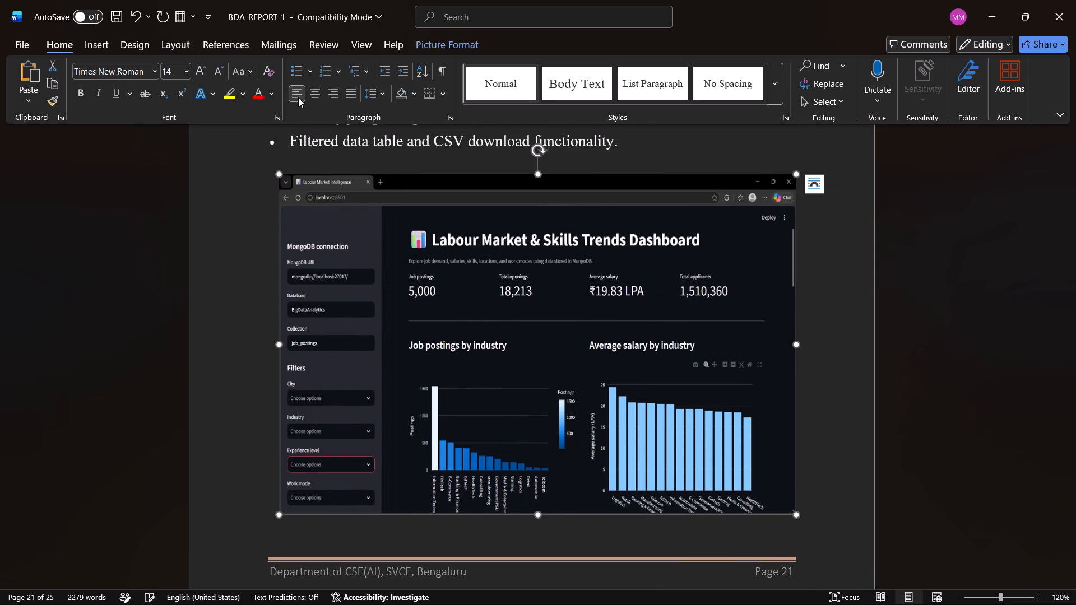
pyautogui.click(880, 412)
pyautogui.scroll(-2, 880, 412)
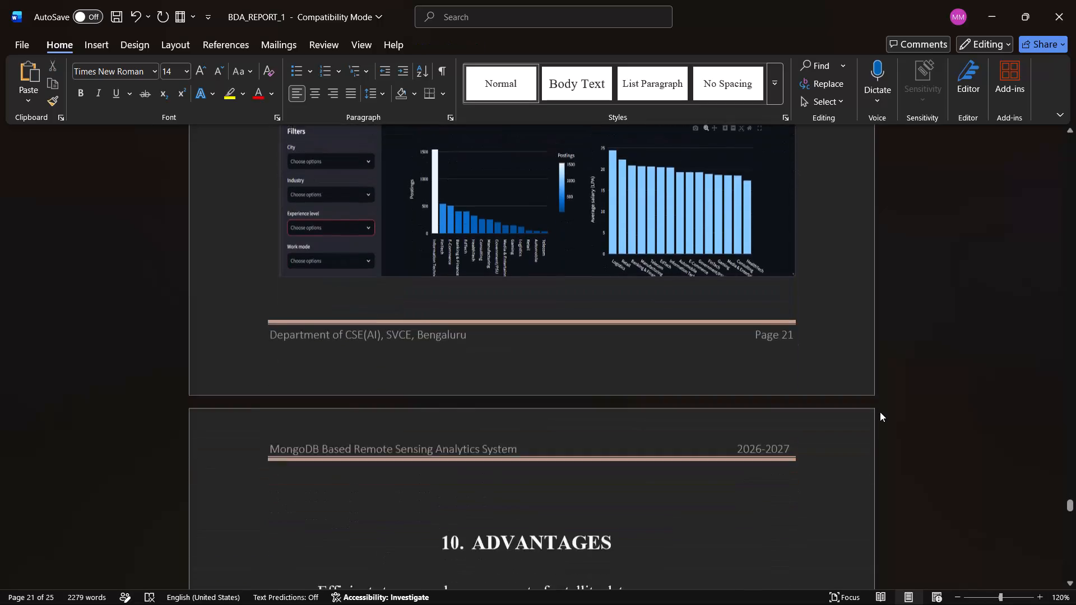
pyautogui.scroll(-2, 880, 412)
pyautogui.scroll(1, 880, 412)
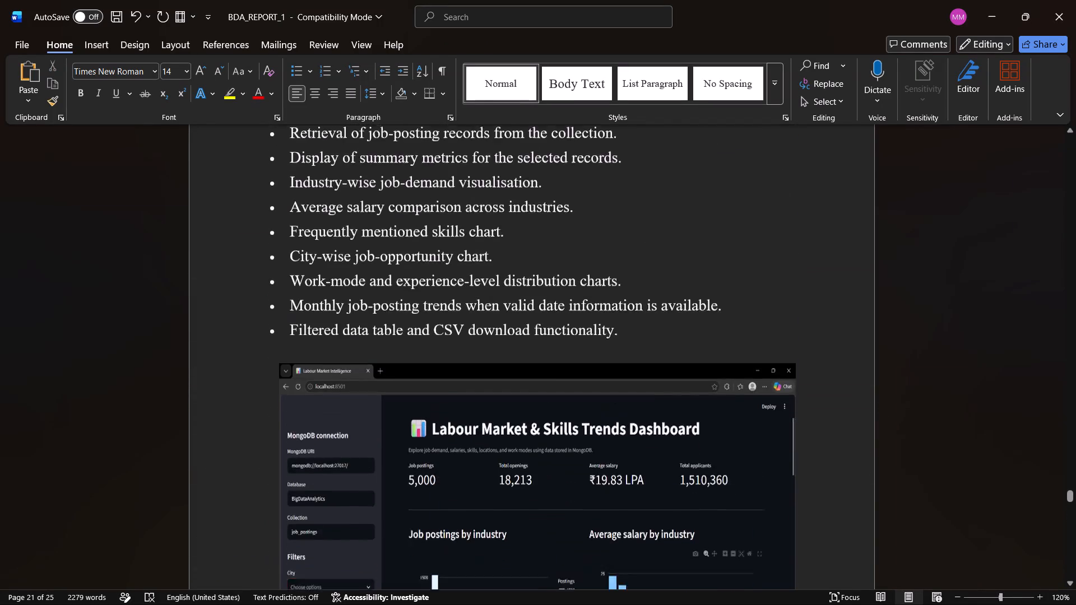
pyautogui.scroll(-2, 880, 412)
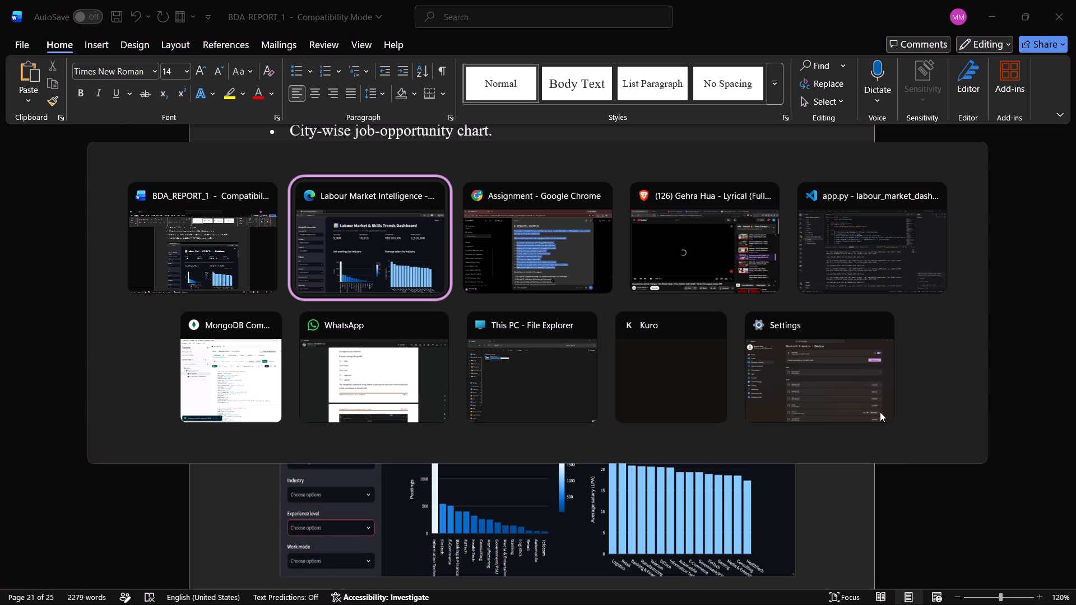
pyautogui.scroll(-2, 880, 412)
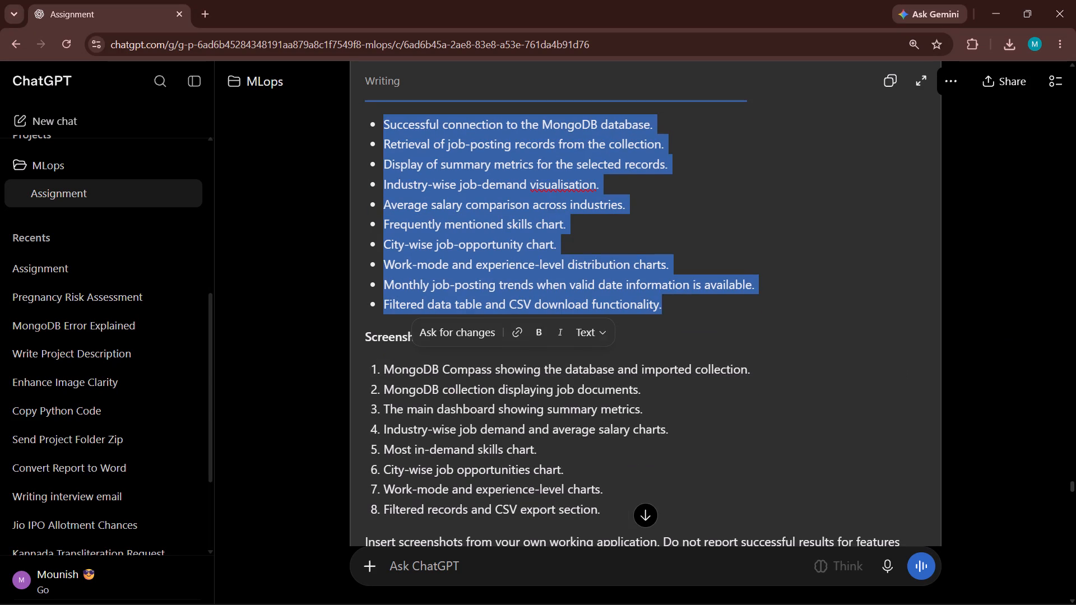
pyautogui.click(707, 316)
pyautogui.scroll(-4, 707, 316)
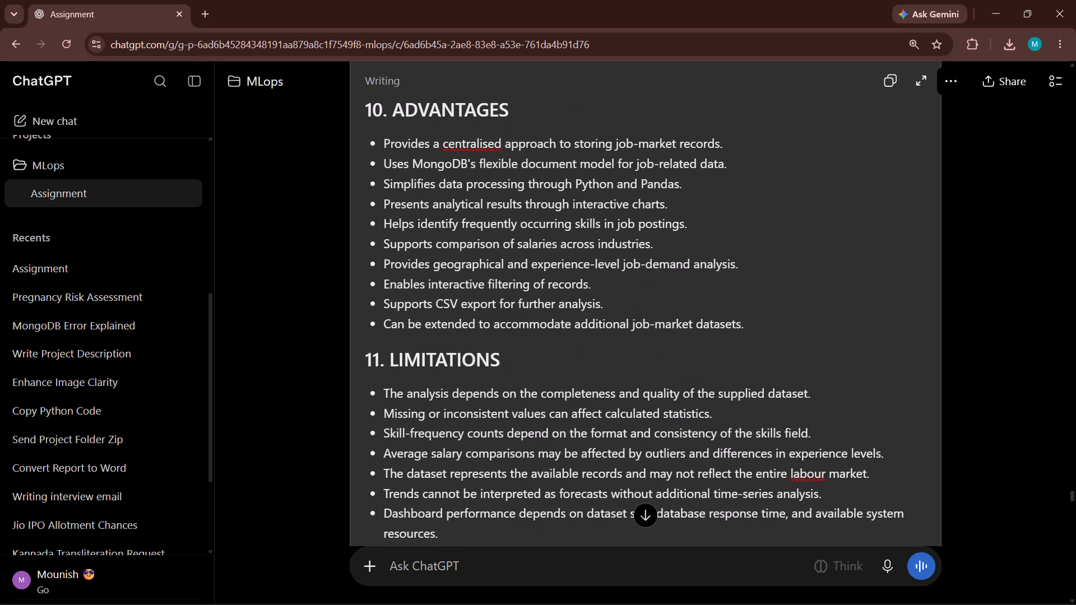
pyautogui.scroll(-1, 707, 316)
pyautogui.scroll(-2, 750, 257)
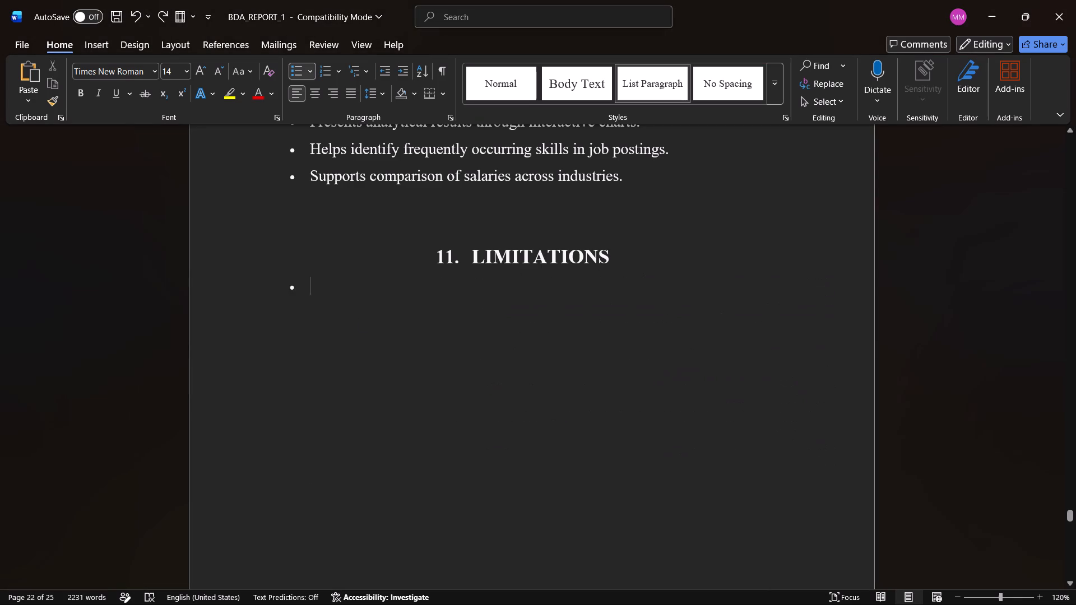
pyautogui.press('BackSpace')
pyautogui.hotkey('ctrl', 'v')
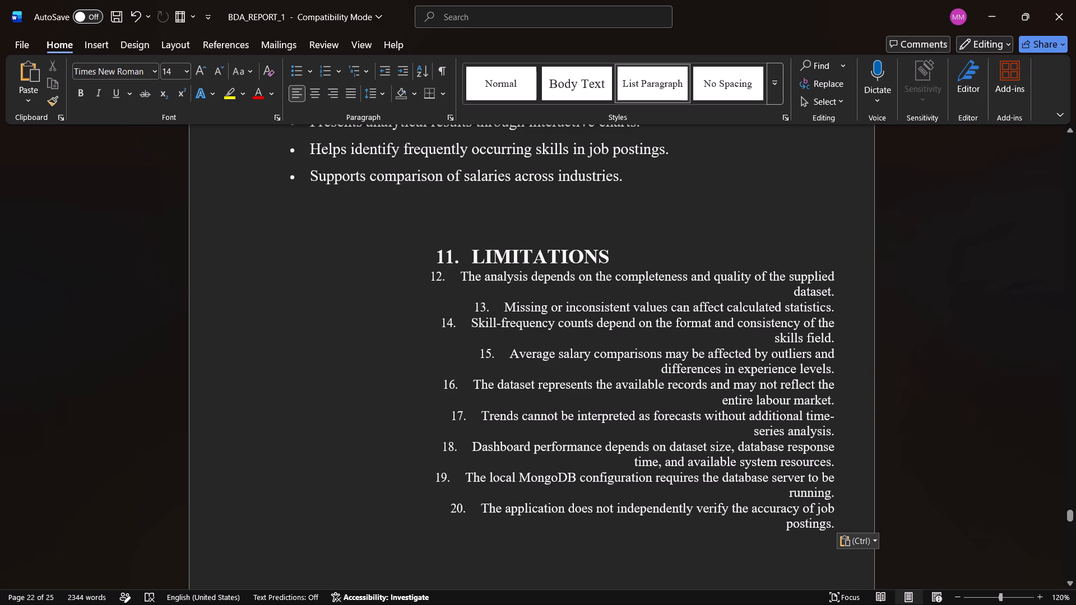
# Change the nine pasted items under 11. LIMITATIONS from continued numbering to round bullets.
pyautogui.moveTo(835, 525); pyautogui.dragTo(538, 390)
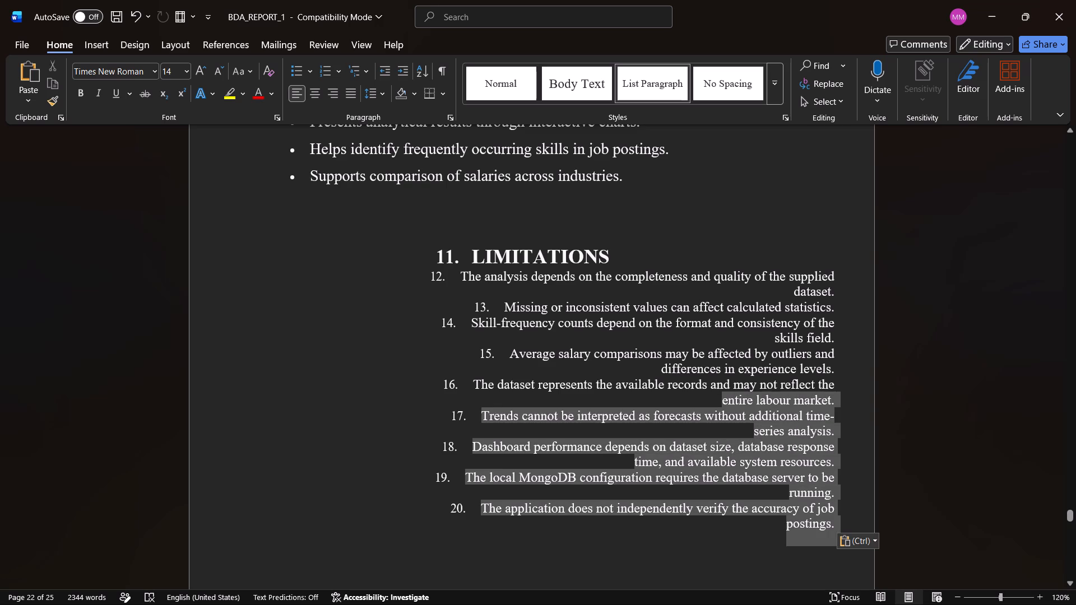
pyautogui.moveTo(538, 390); pyautogui.dragTo(432, 268)
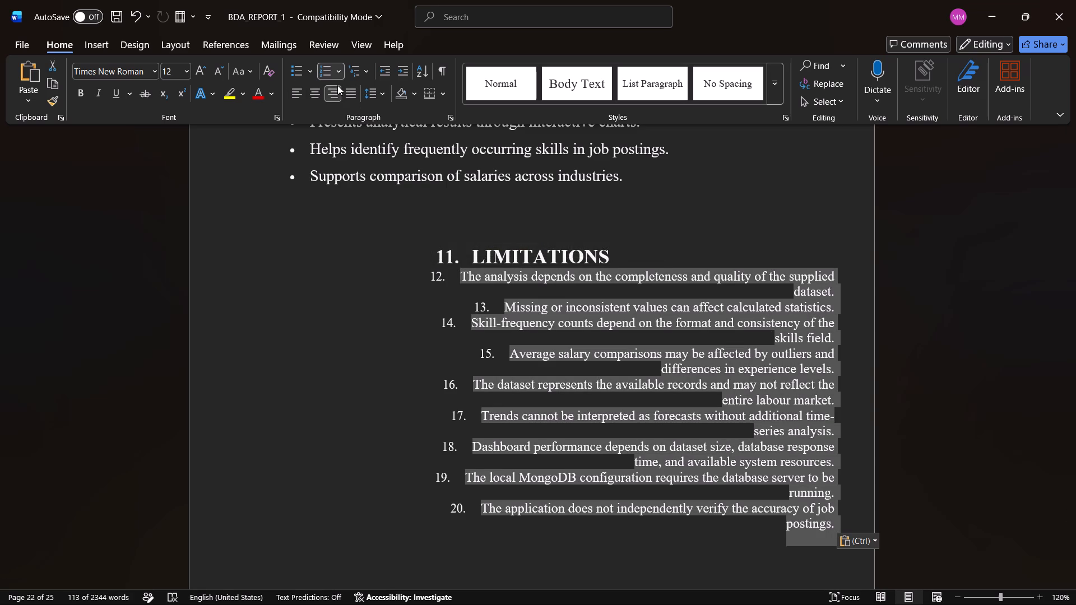
pyautogui.click(305, 72)
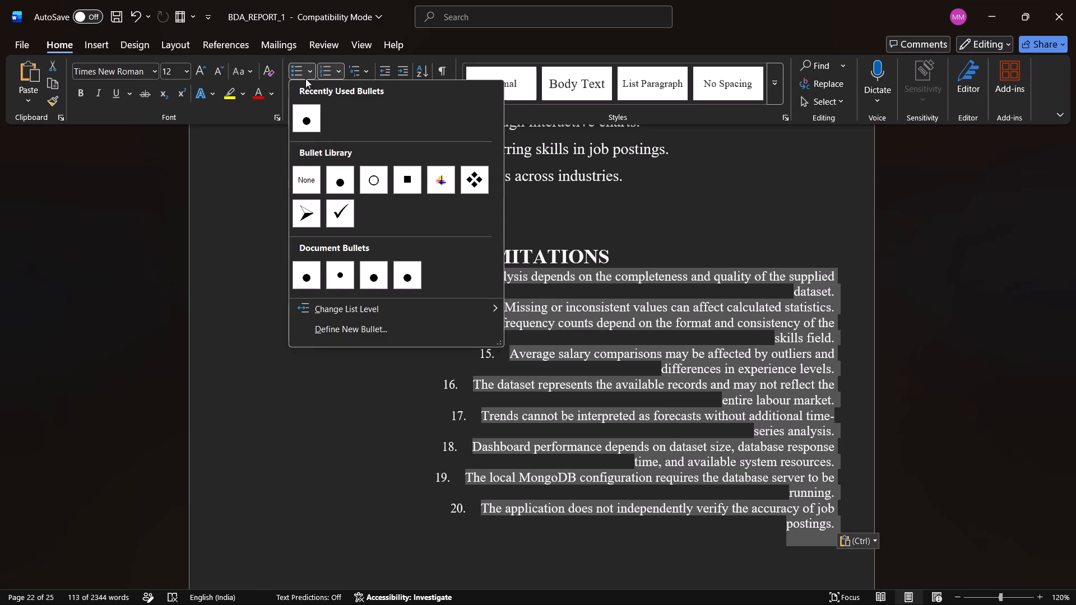
pyautogui.click(299, 113)
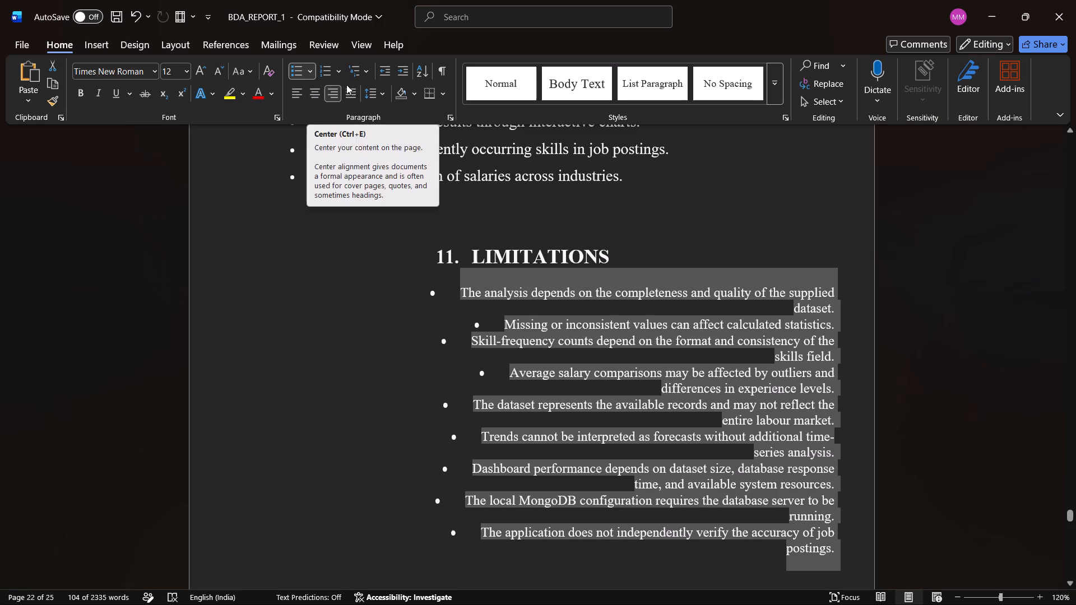
# Left-align the 11. LIMITATIONS bullet list and decrease its indent to bring it near the section 10 bullets.
pyautogui.click(304, 98)
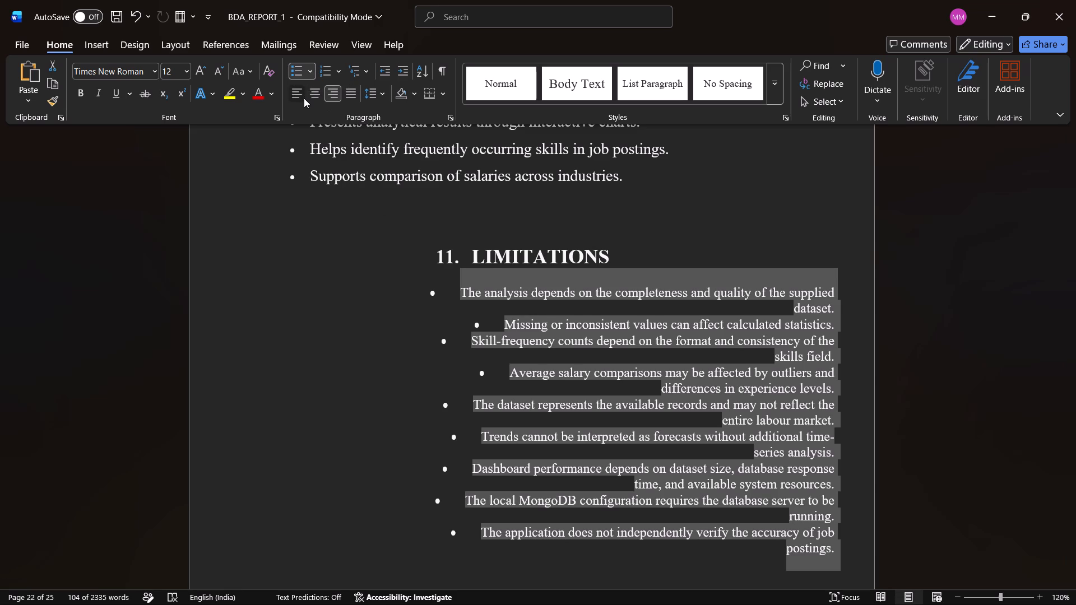
pyautogui.click(386, 75)
pyautogui.click(386, 75)
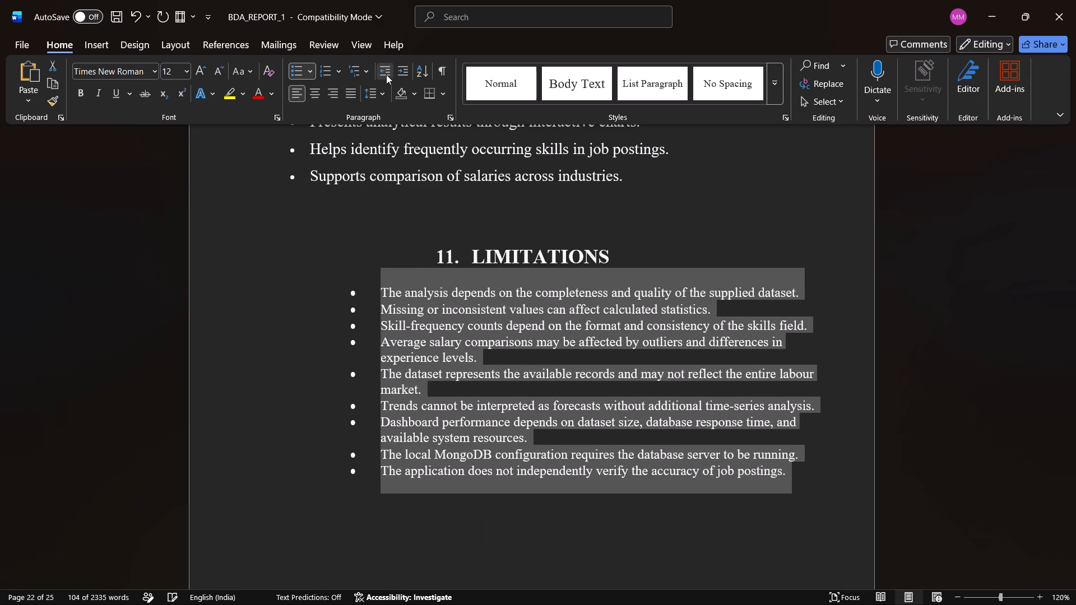
pyautogui.click(386, 75)
pyautogui.click(386, 75)
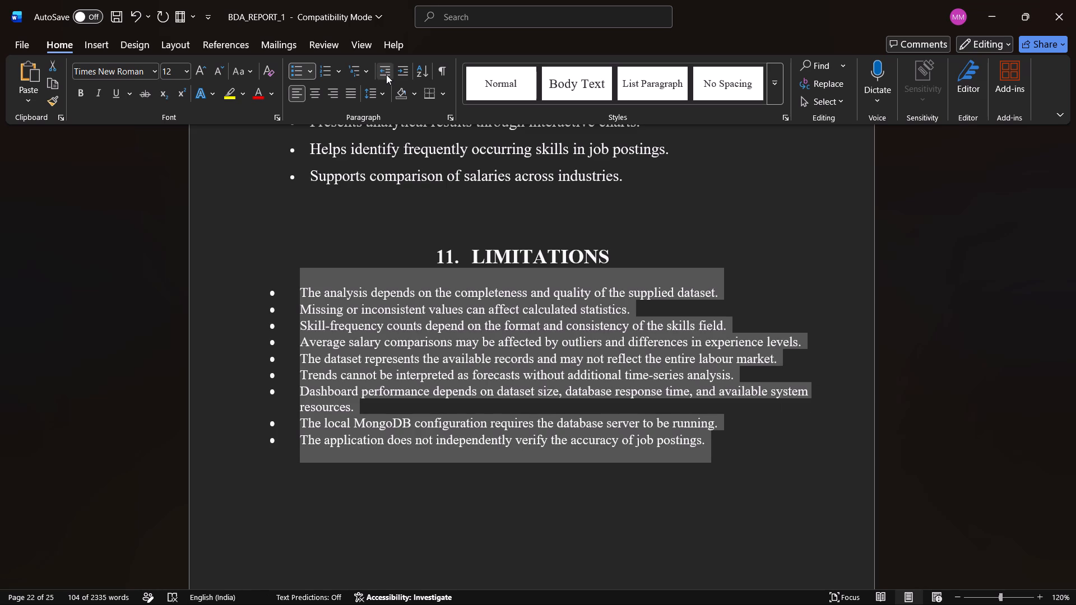
pyautogui.click(360, 207)
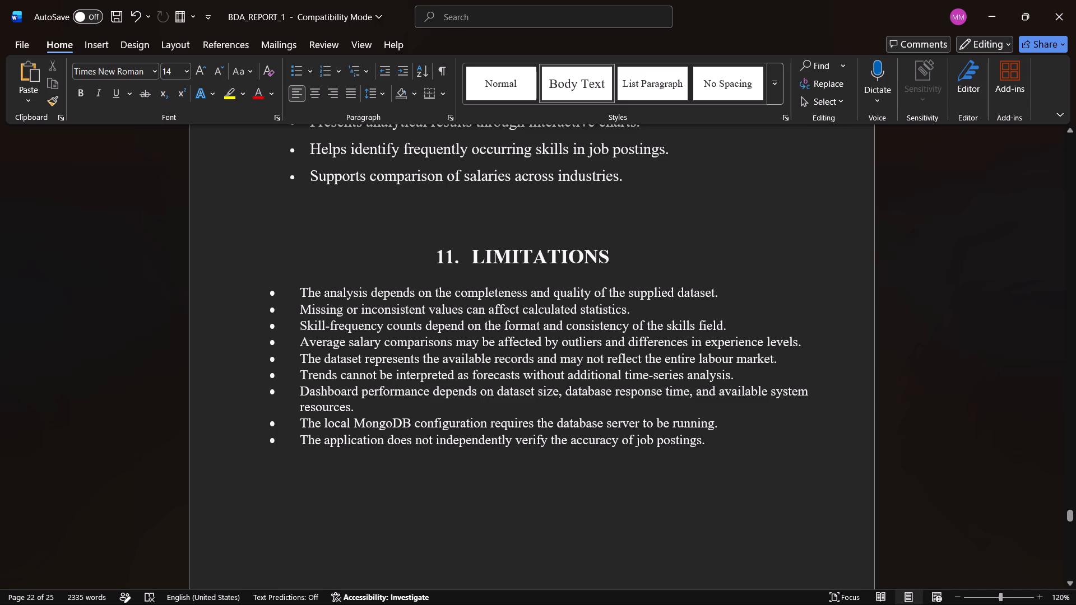
# Justify the nine-bullet list under 11. LIMITATIONS, toggling the alignment for comparison.
pyautogui.moveTo(706, 443); pyautogui.dragTo(284, 305)
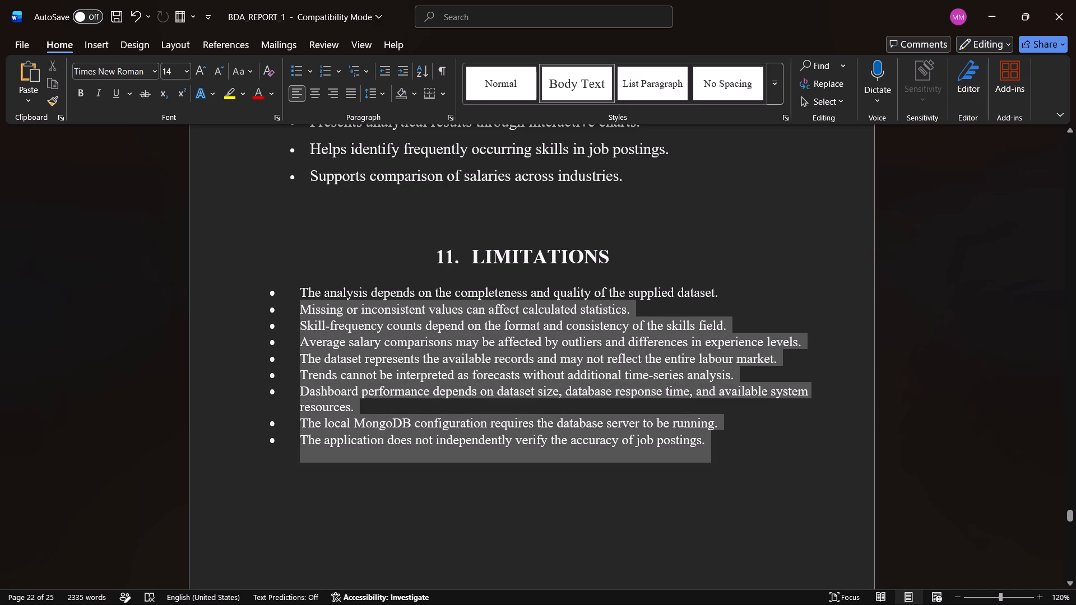
pyautogui.moveTo(284, 305); pyautogui.dragTo(279, 290)
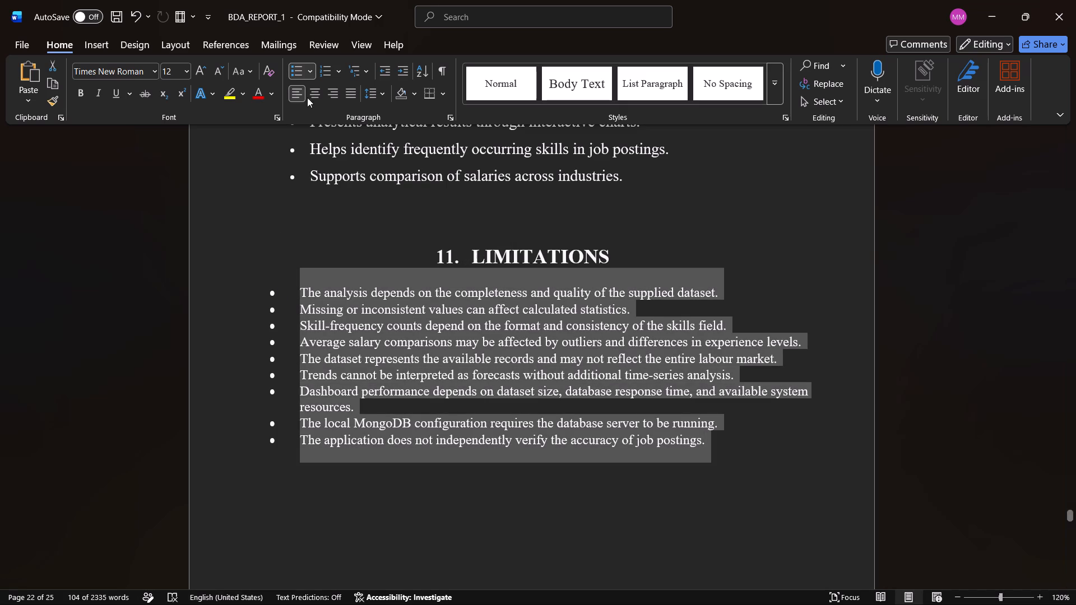
pyautogui.click(352, 96)
pyautogui.click(352, 96)
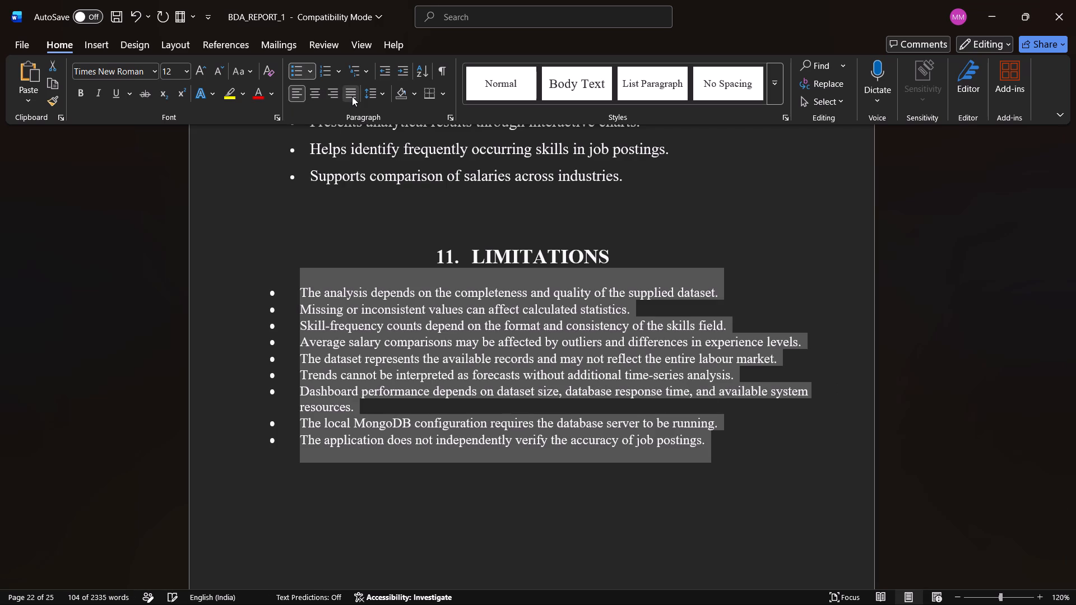
pyautogui.click(352, 96)
pyautogui.click(352, 96)
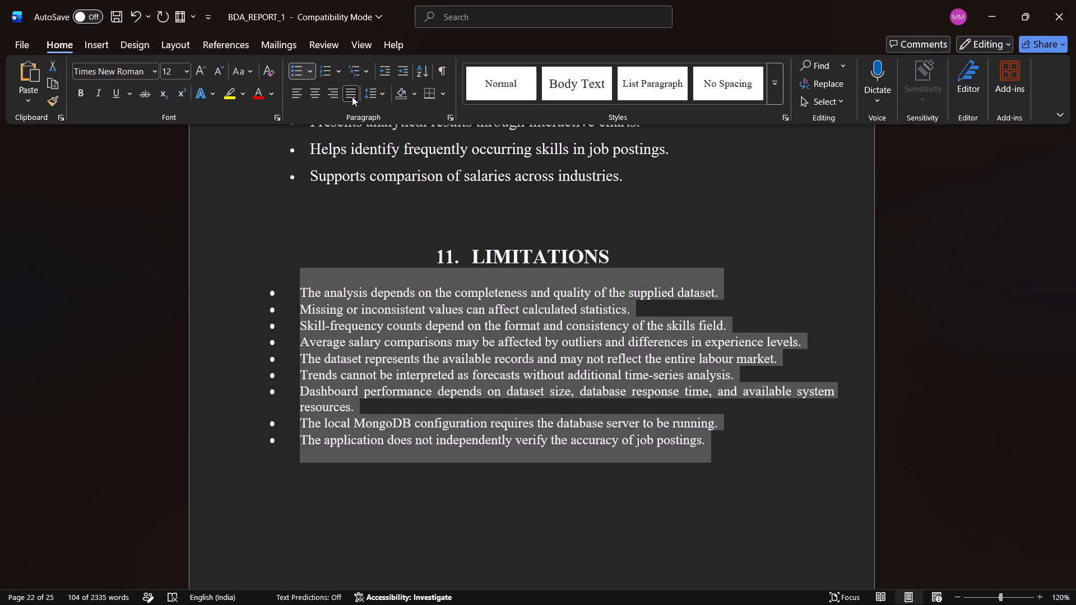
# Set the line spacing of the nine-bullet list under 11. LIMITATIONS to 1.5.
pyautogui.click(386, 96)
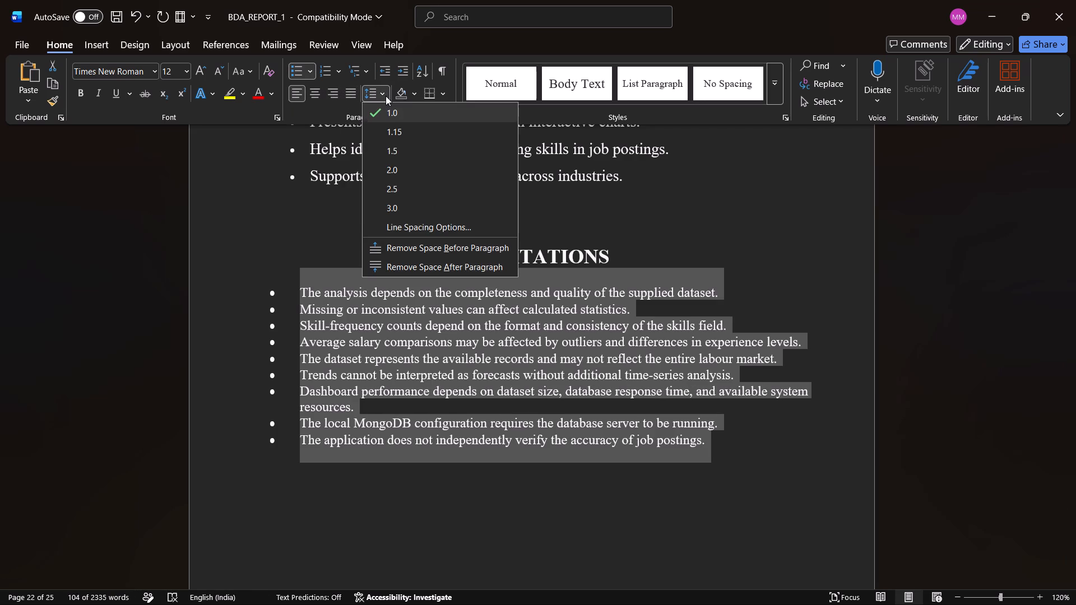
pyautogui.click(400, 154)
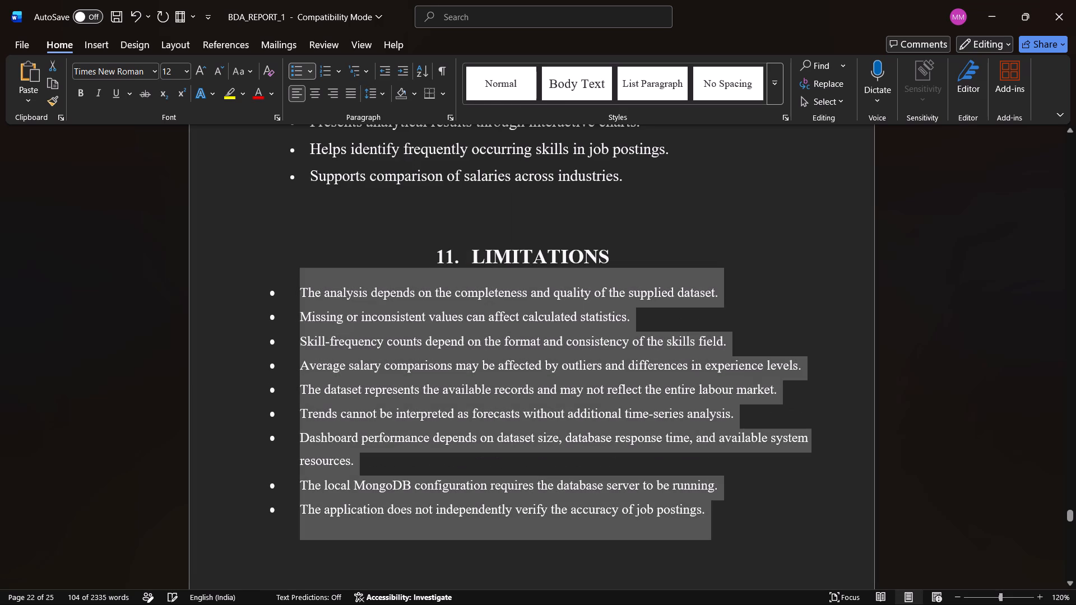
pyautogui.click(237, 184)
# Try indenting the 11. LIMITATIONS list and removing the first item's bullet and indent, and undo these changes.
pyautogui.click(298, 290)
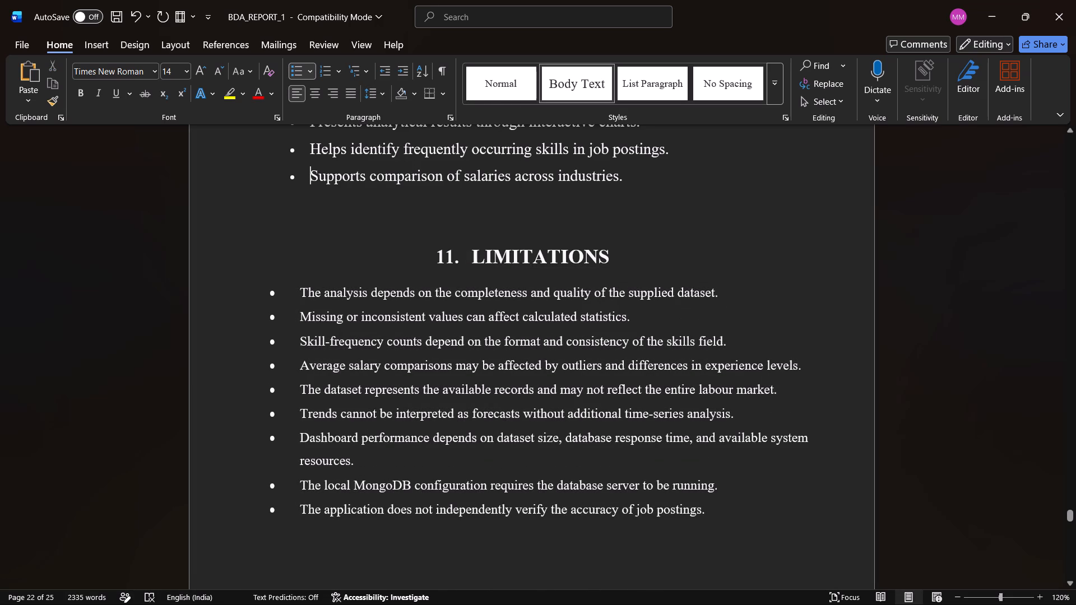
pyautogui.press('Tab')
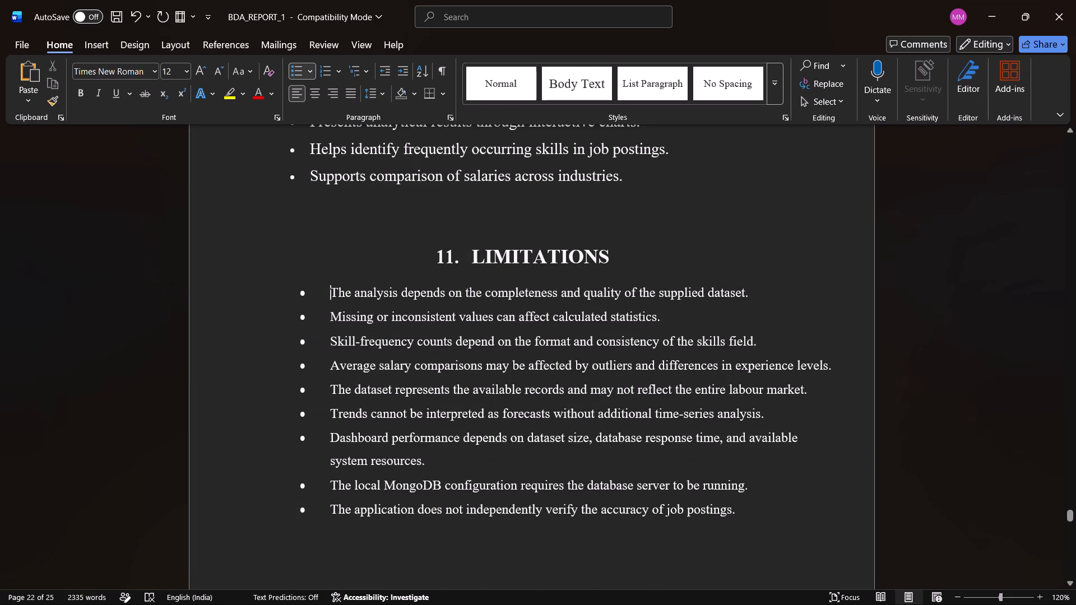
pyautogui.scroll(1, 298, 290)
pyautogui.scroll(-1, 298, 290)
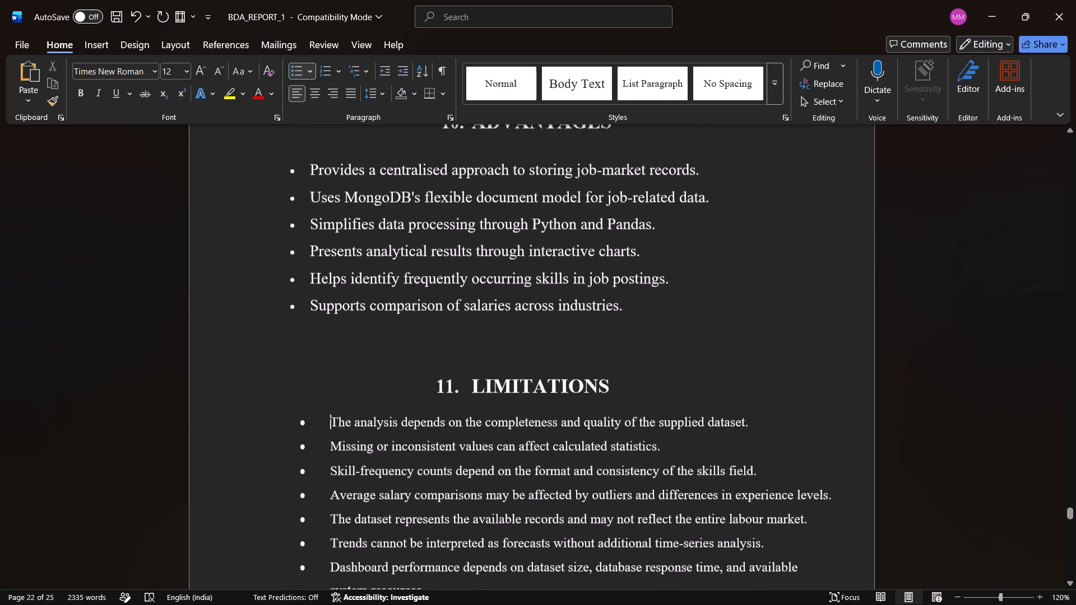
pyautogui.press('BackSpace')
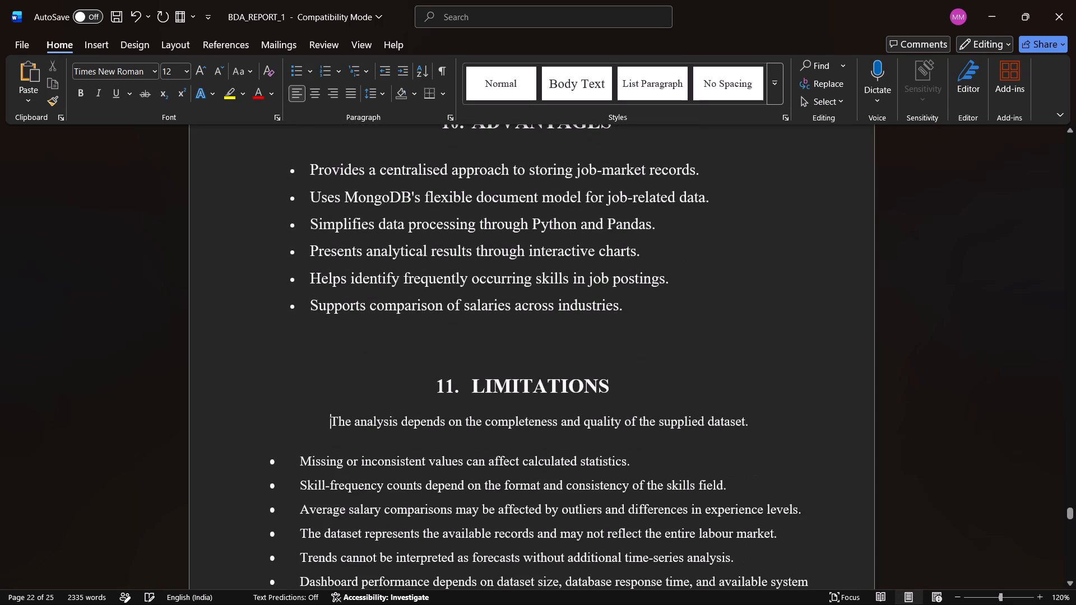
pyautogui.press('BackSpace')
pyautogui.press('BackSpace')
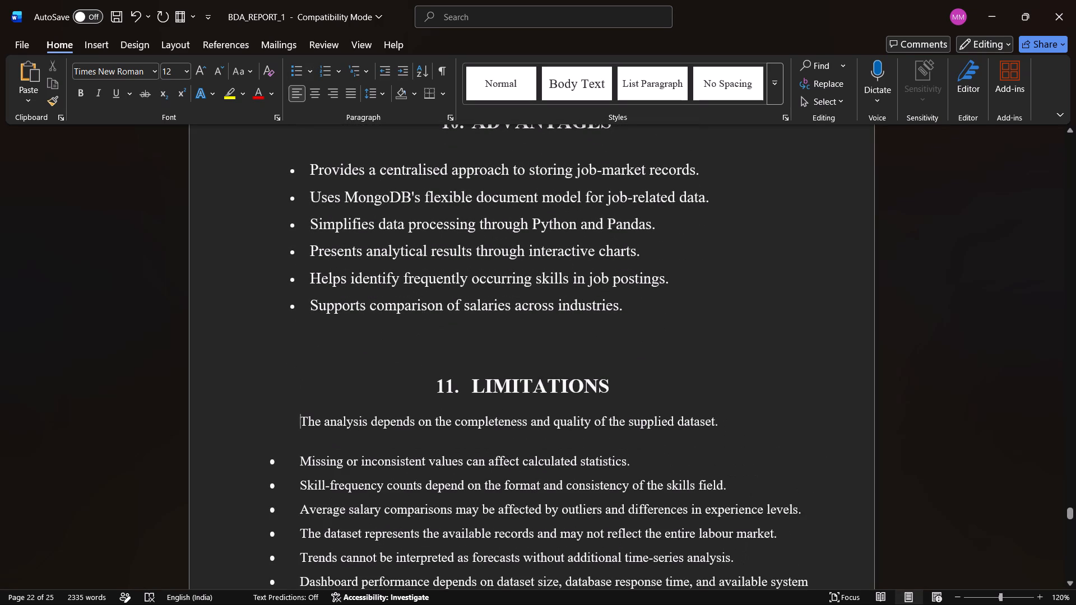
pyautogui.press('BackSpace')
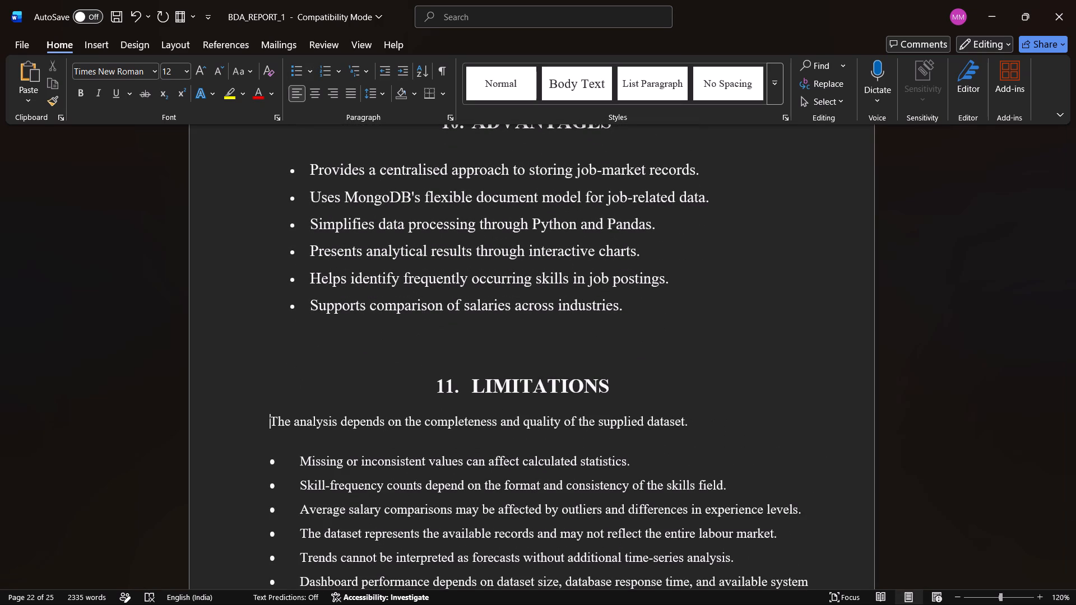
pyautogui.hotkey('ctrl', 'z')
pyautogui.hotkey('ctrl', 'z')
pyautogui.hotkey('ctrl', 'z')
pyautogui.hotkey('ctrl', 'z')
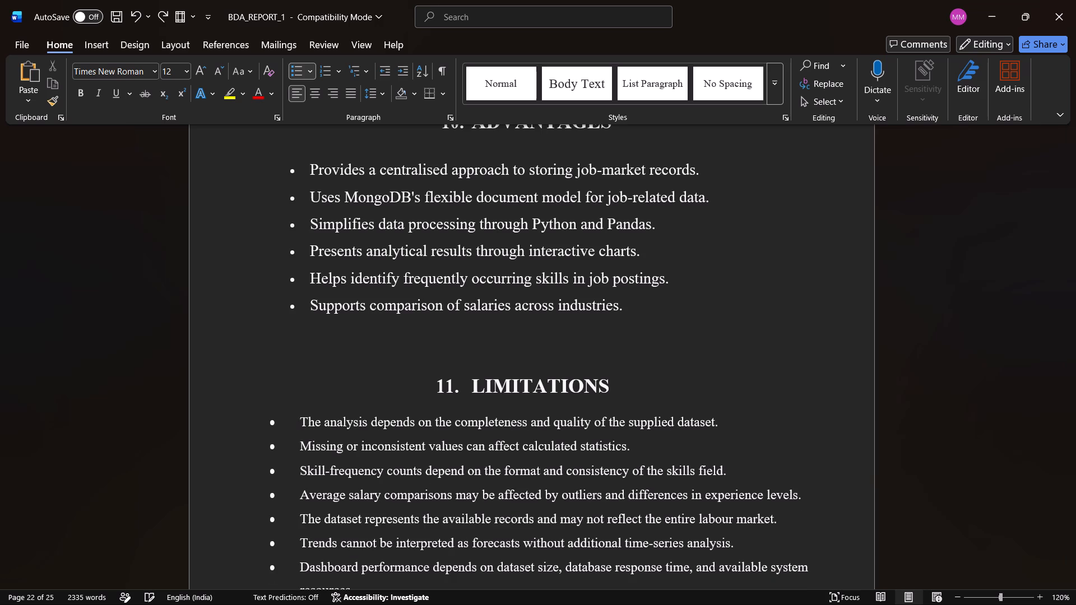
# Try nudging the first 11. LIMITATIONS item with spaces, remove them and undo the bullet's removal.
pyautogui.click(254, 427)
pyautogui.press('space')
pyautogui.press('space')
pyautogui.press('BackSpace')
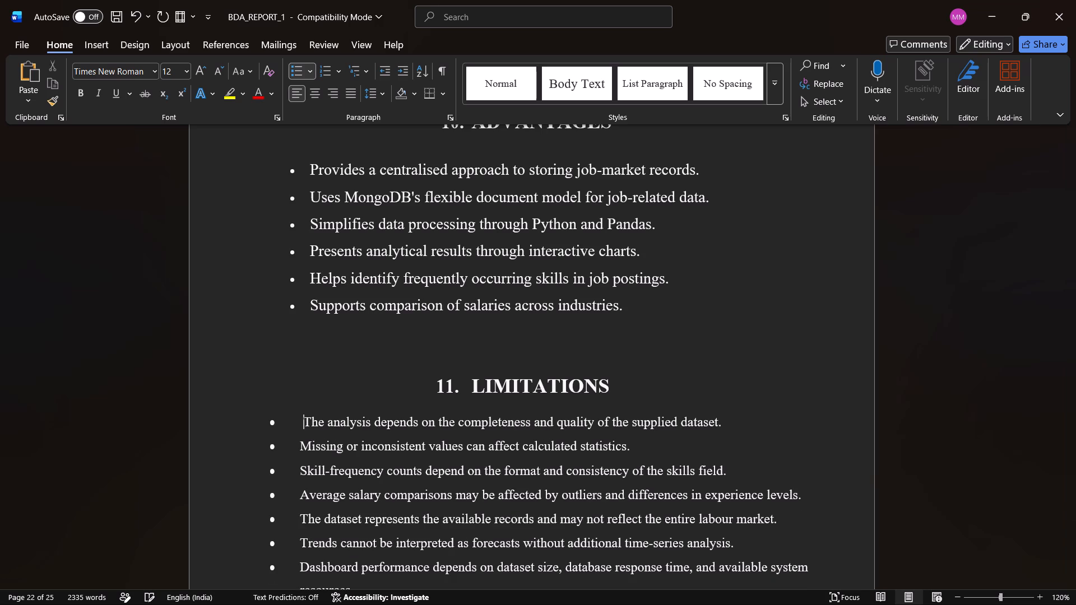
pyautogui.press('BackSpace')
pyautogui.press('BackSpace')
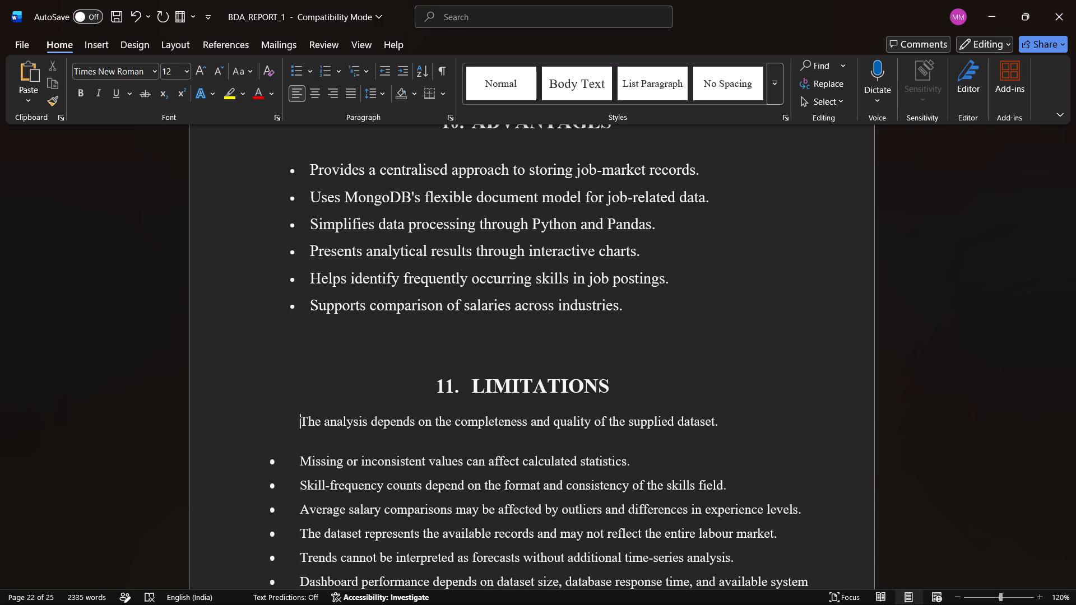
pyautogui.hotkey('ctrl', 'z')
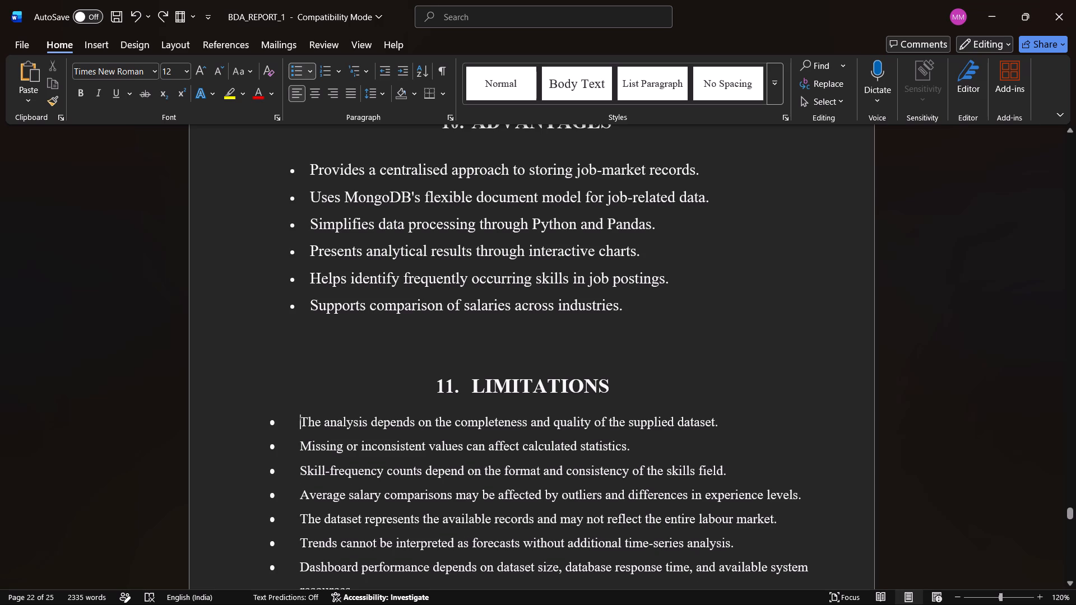
# Increase the indent of the whole 11. LIMITATIONS bullet list by one level.
pyautogui.press('Tab')
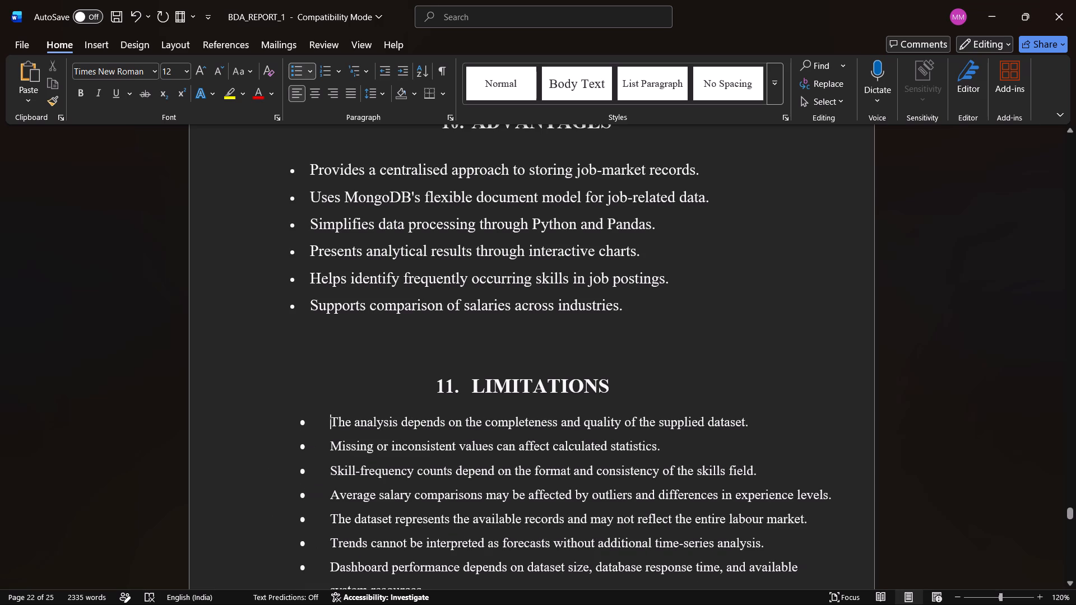
# Compare the indent and text size of the 11. LIMITATIONS list with the bullets under 10. ADVANTAGES.
pyautogui.scroll(1, 321, 363)
pyautogui.scroll(-1, 321, 363)
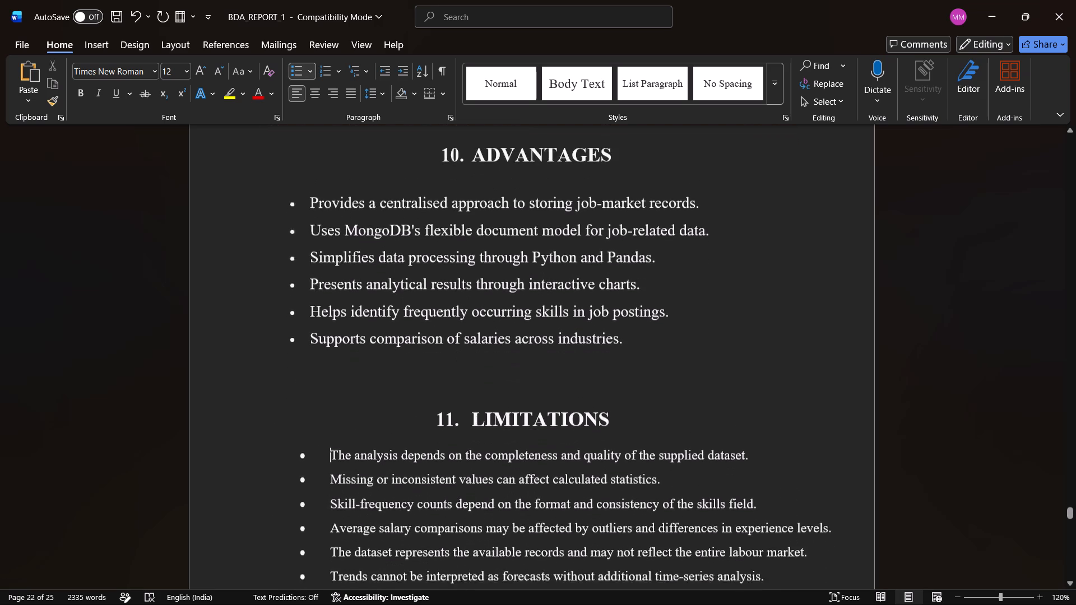
pyautogui.scroll(-1, 321, 363)
pyautogui.scroll(-1, 440, 360)
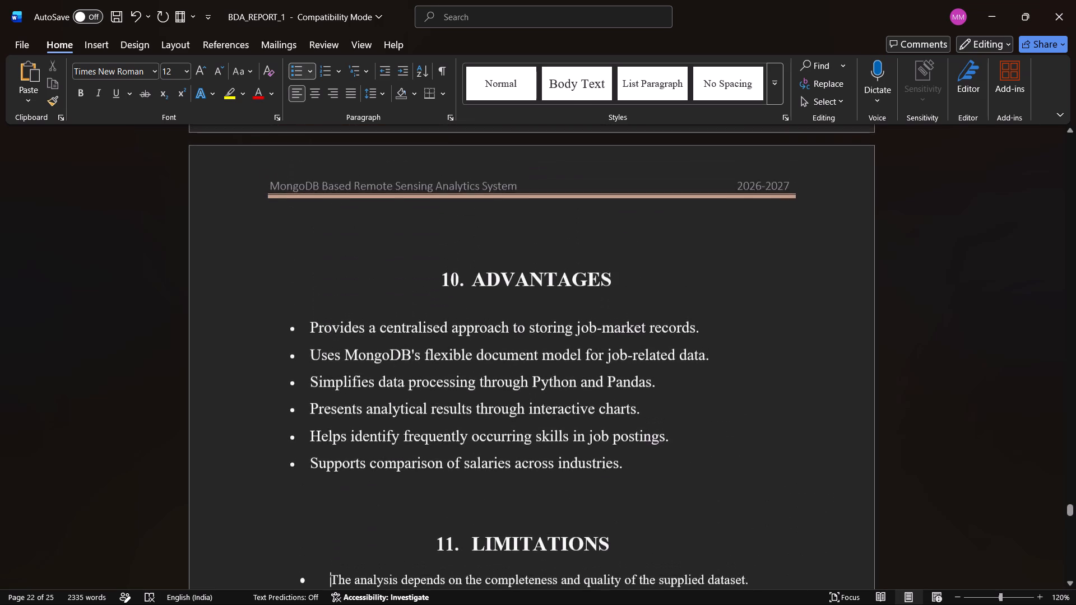
pyautogui.scroll(-1, 440, 360)
pyautogui.scroll(2, 440, 360)
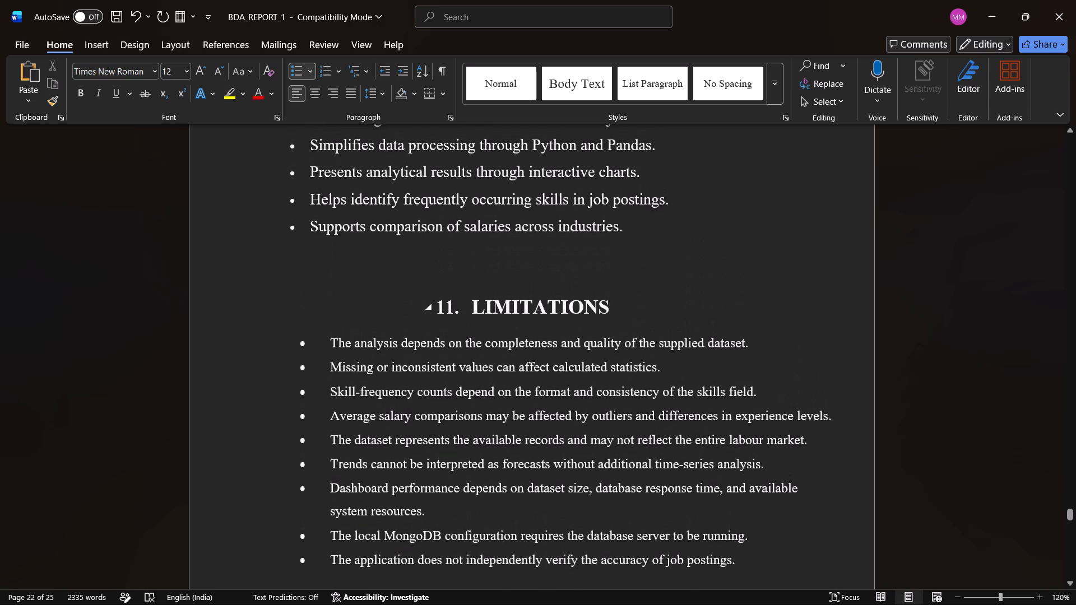
pyautogui.scroll(1, 440, 360)
pyautogui.scroll(-1, 444, 335)
pyautogui.scroll(1, 444, 335)
pyautogui.moveTo(444, 318); pyautogui.dragTo(390, 285)
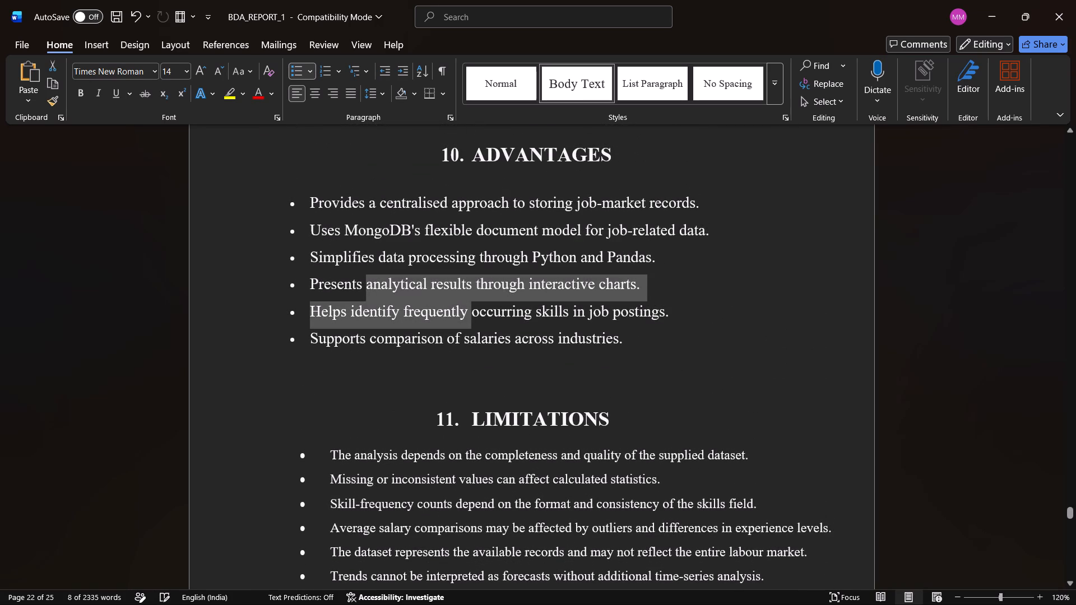
pyautogui.click(606, 478)
# Set the font size of all nine bullets under 11. LIMITATIONS to 14.
pyautogui.scroll(-2, 606, 478)
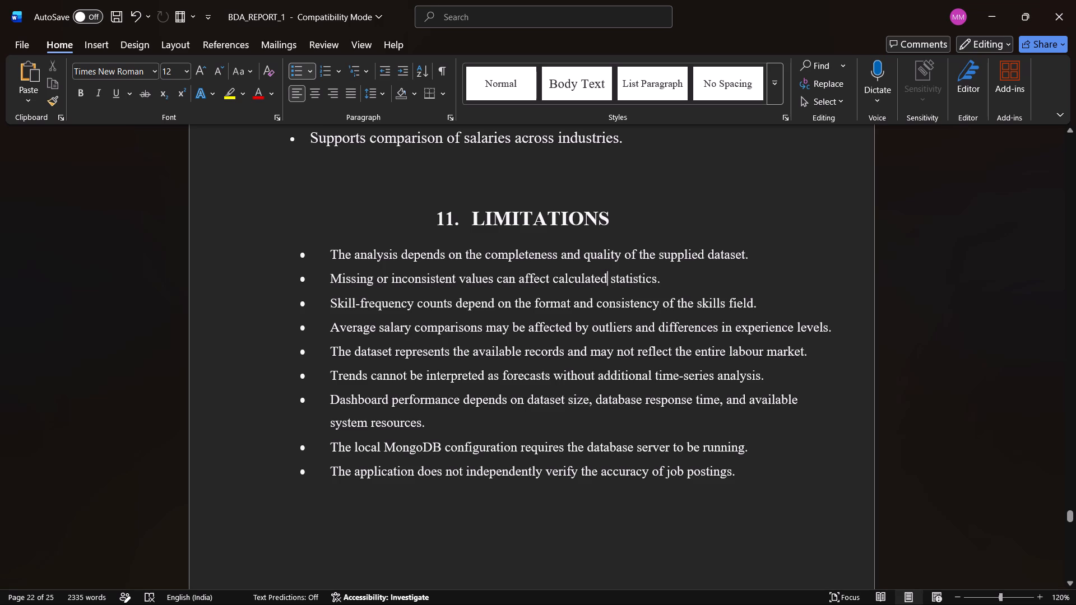
pyautogui.moveTo(753, 483); pyautogui.dragTo(345, 356)
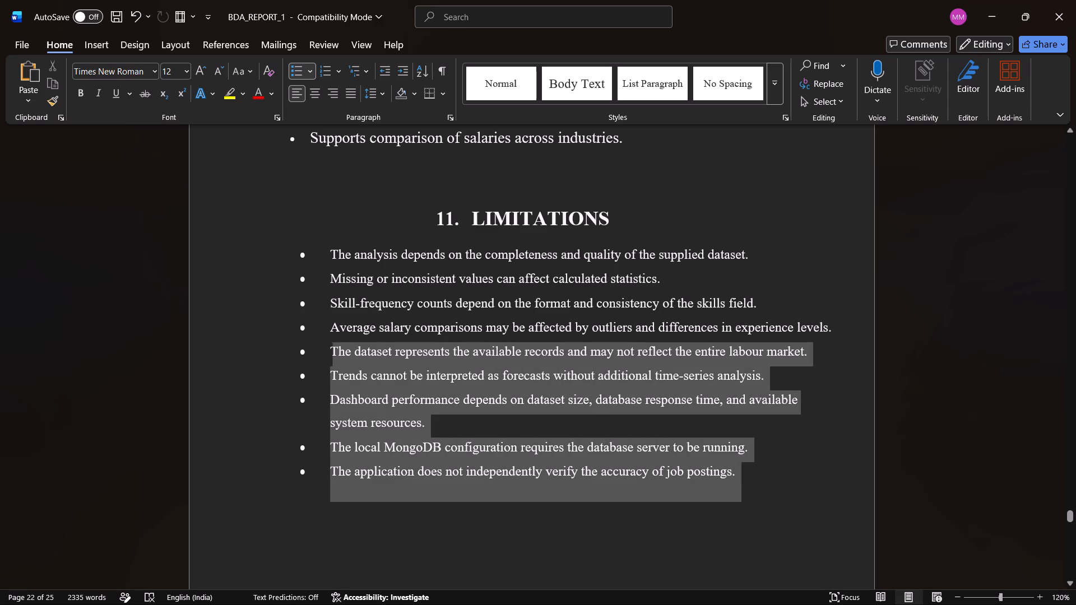
pyautogui.moveTo(345, 356); pyautogui.dragTo(281, 342)
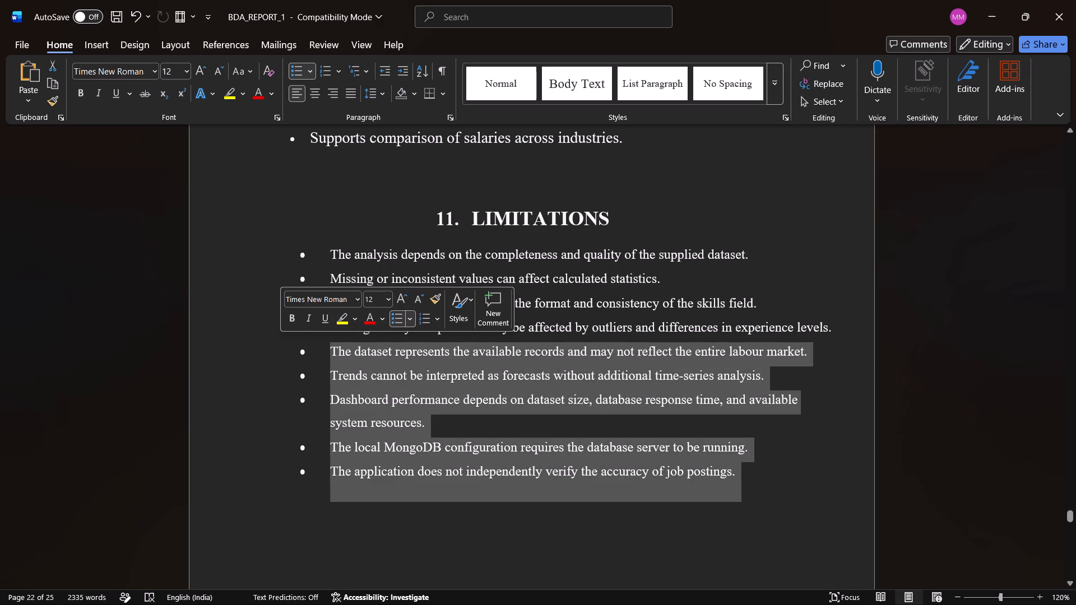
pyautogui.click(892, 513)
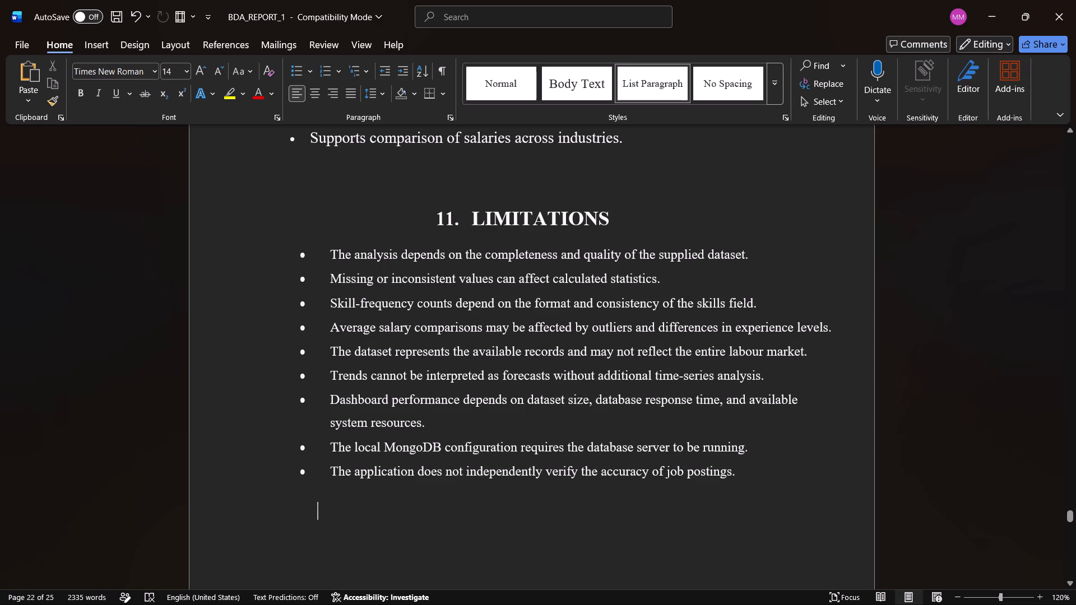
pyautogui.moveTo(741, 473); pyautogui.dragTo(433, 284)
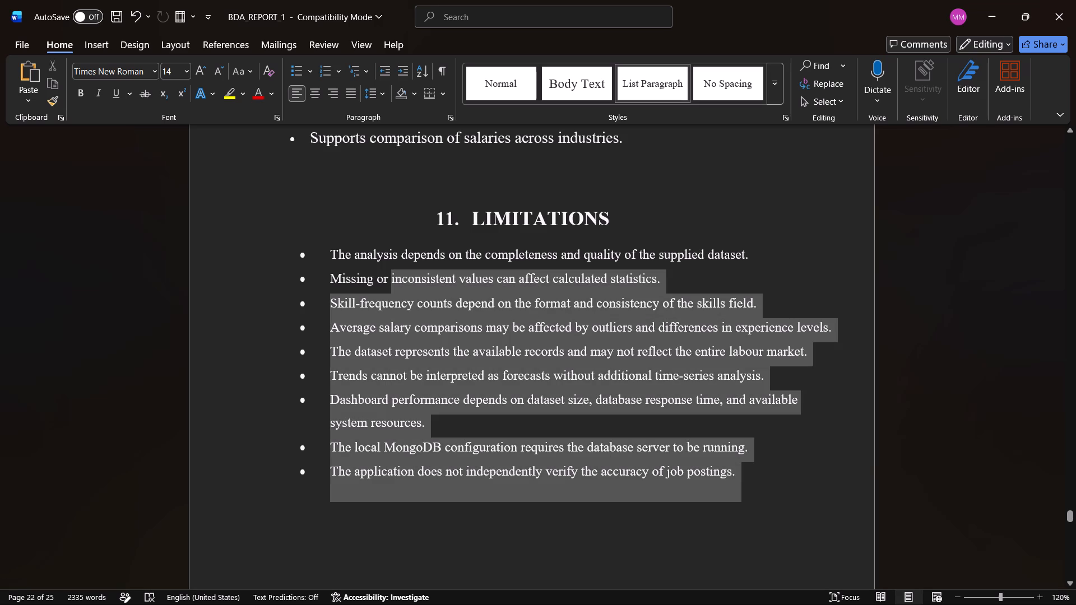
pyautogui.moveTo(433, 284); pyautogui.dragTo(262, 255)
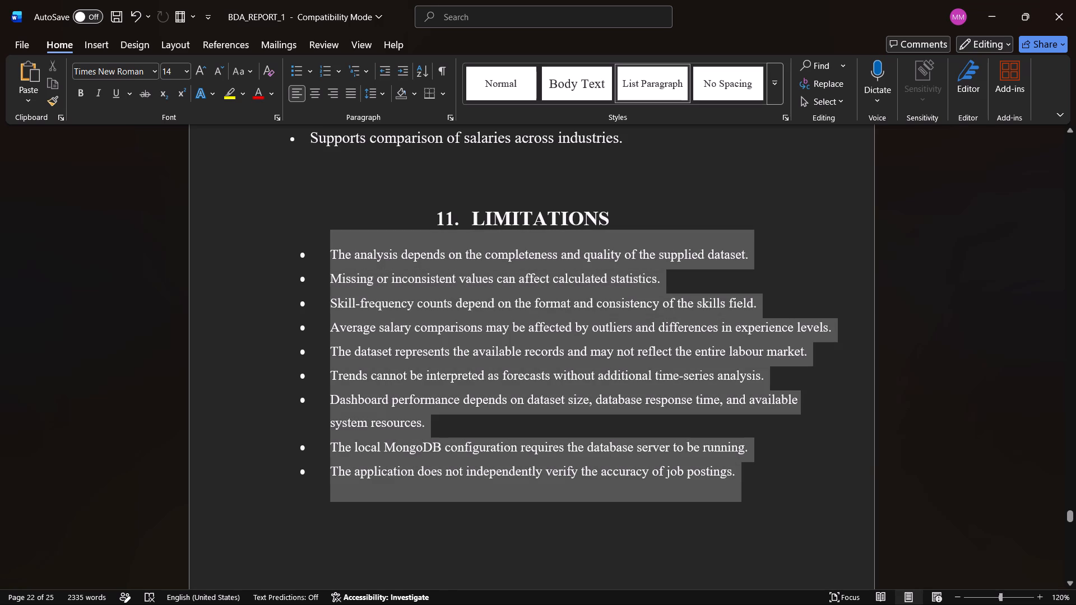
pyautogui.moveTo(262, 255); pyautogui.dragTo(249, 254)
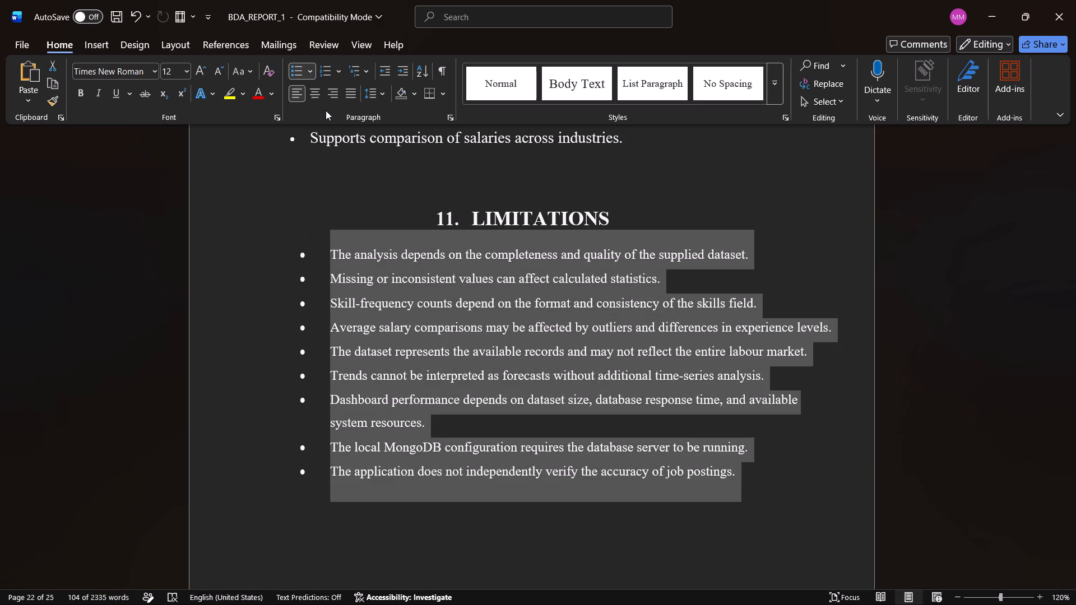
pyautogui.click(182, 72)
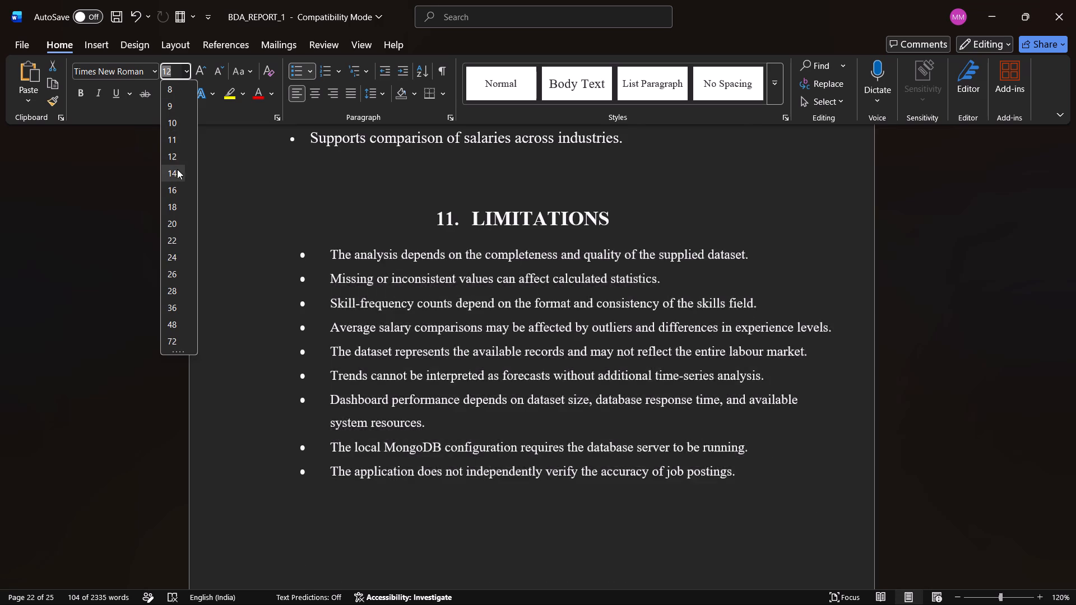
pyautogui.click(177, 172)
# Set the line spacing of the 11. LIMITATIONS bullet list to 1.15 and check it against section 10.
pyautogui.scroll(-1, 177, 172)
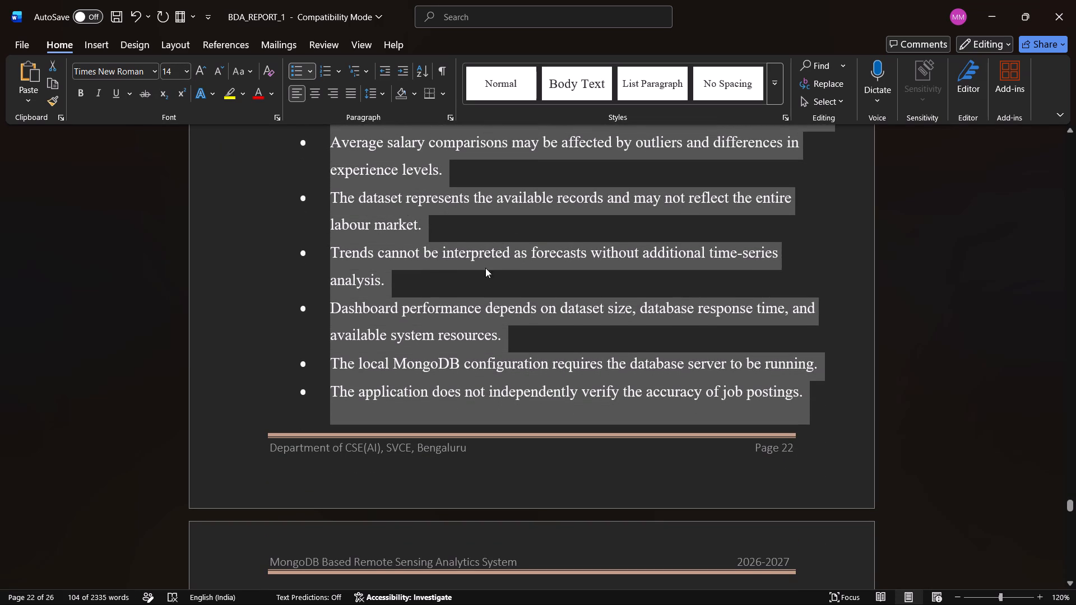
pyautogui.click(382, 97)
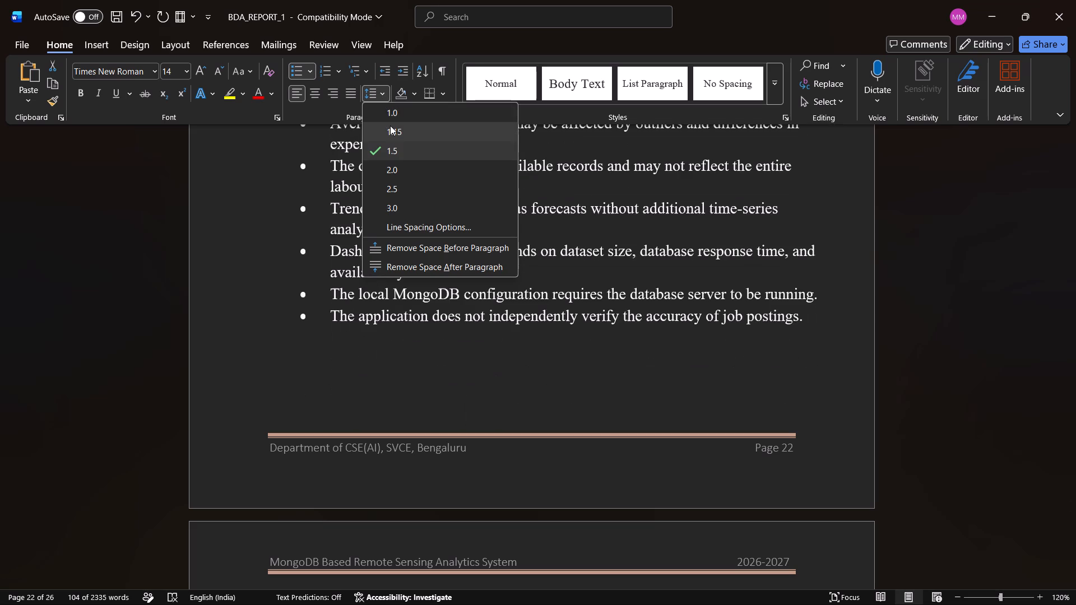
pyautogui.click(390, 125)
pyautogui.click(548, 268)
pyautogui.scroll(1, 548, 268)
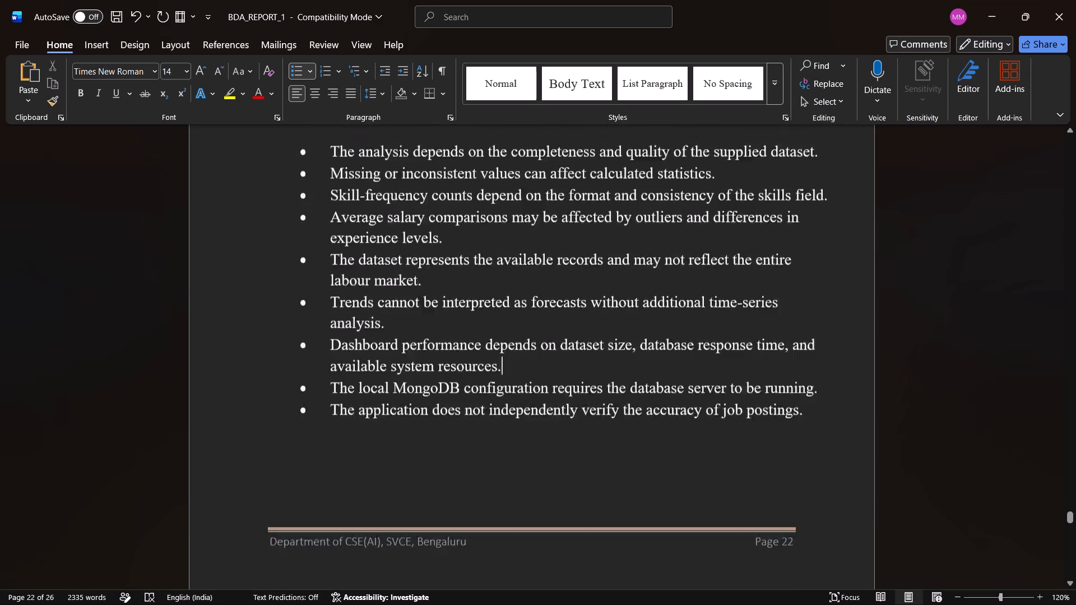
pyautogui.scroll(2, 548, 268)
pyautogui.scroll(-2, 548, 268)
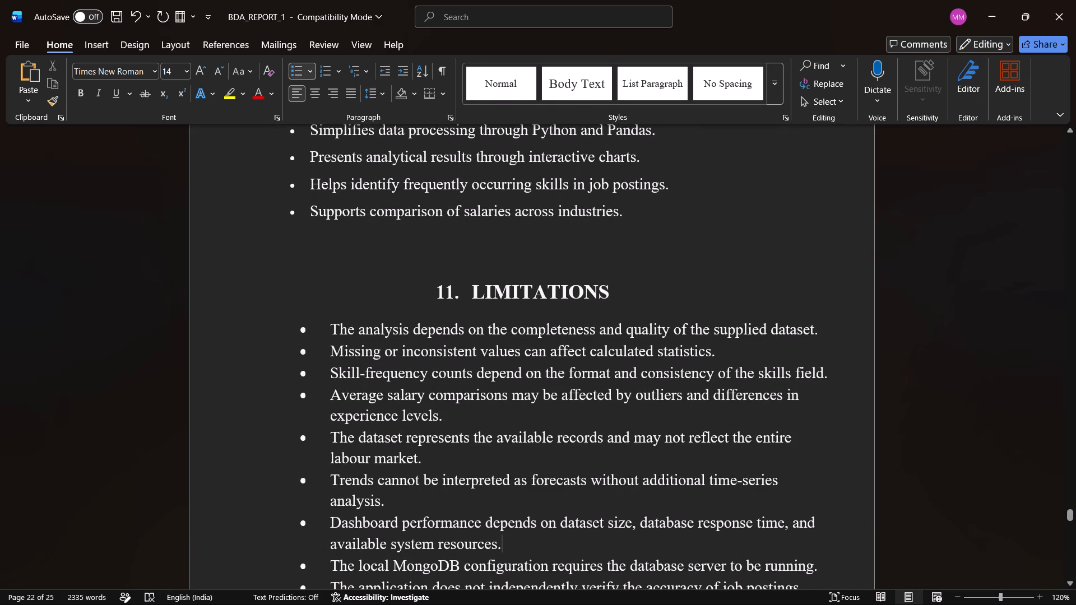
# Justify all nine bullets under 11. LIMITATIONS.
pyautogui.scroll(-1, 548, 268)
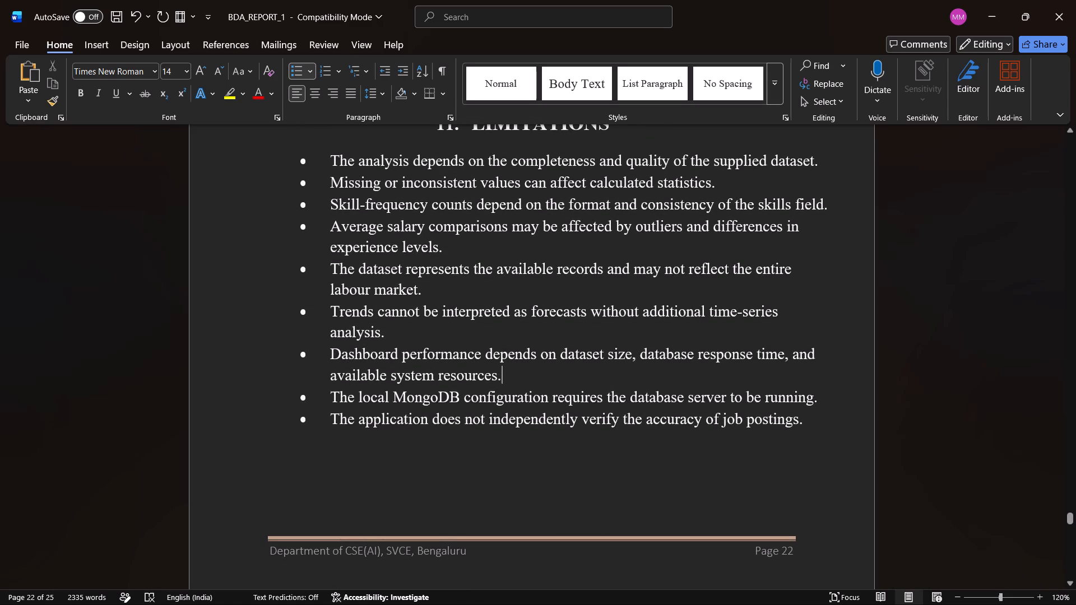
pyautogui.moveTo(813, 426); pyautogui.dragTo(531, 390)
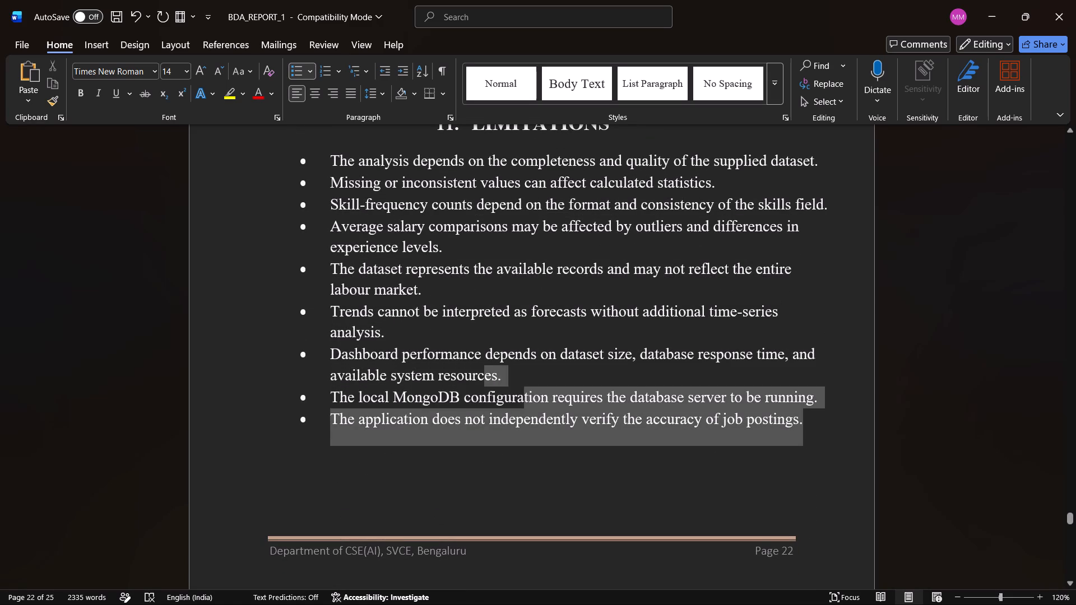
pyautogui.moveTo(531, 390); pyautogui.dragTo(248, 182)
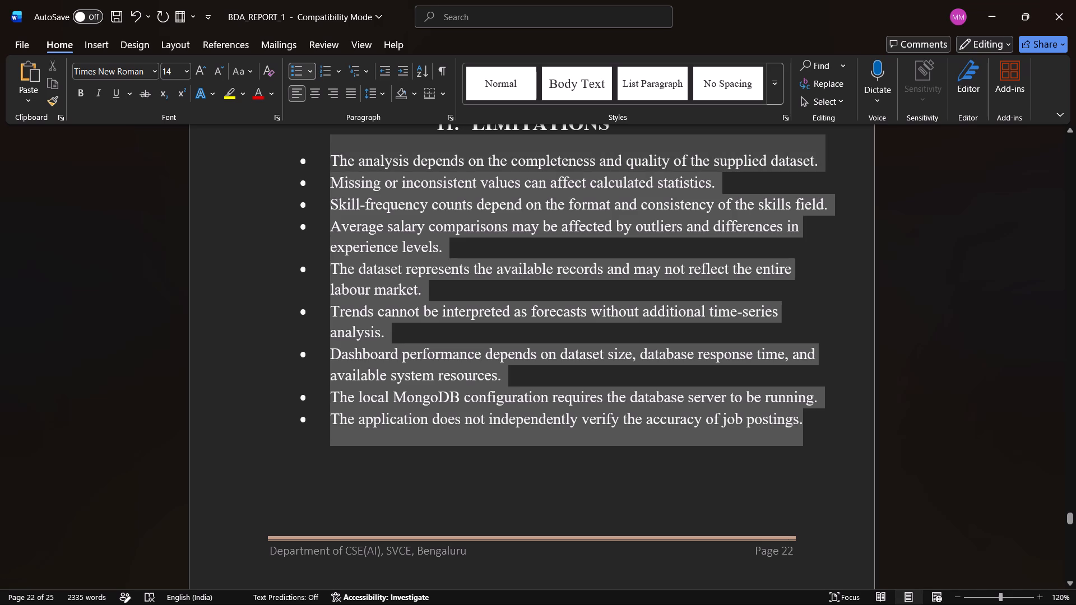
pyautogui.moveTo(248, 182); pyautogui.dragTo(243, 161)
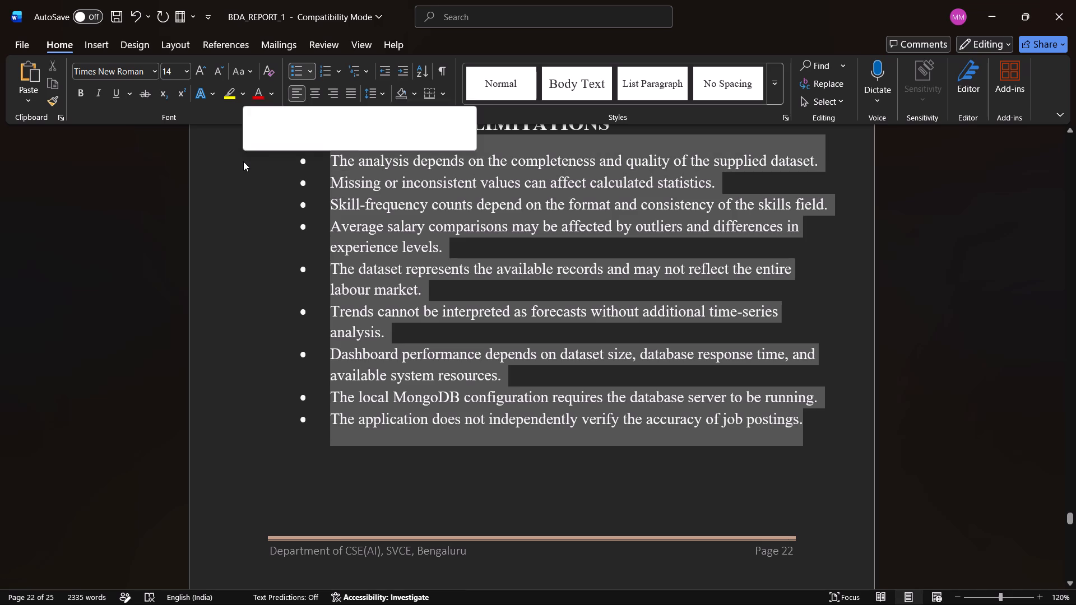
pyautogui.click(342, 87)
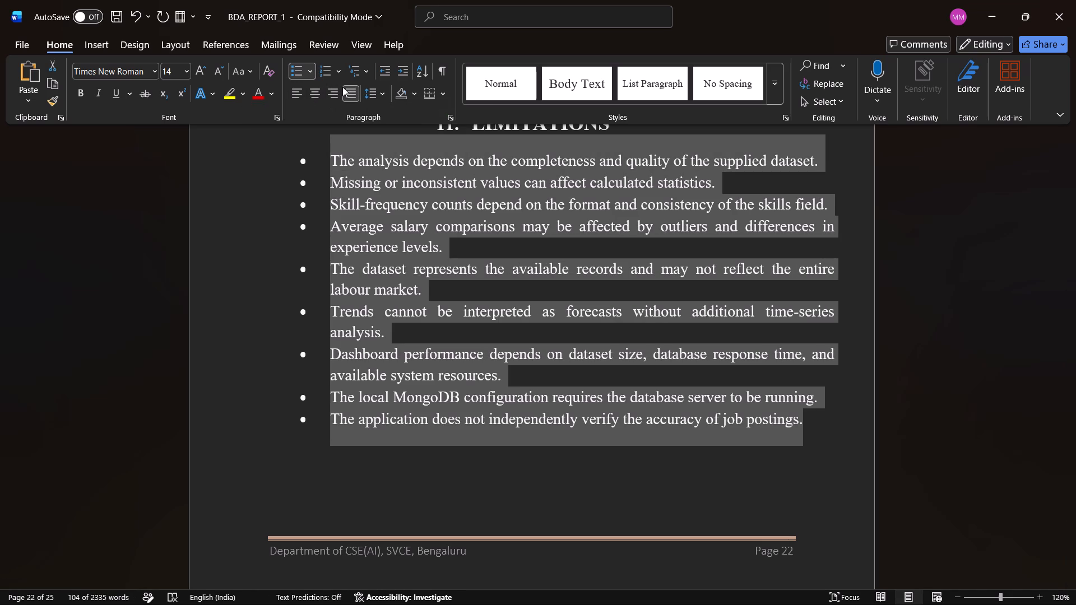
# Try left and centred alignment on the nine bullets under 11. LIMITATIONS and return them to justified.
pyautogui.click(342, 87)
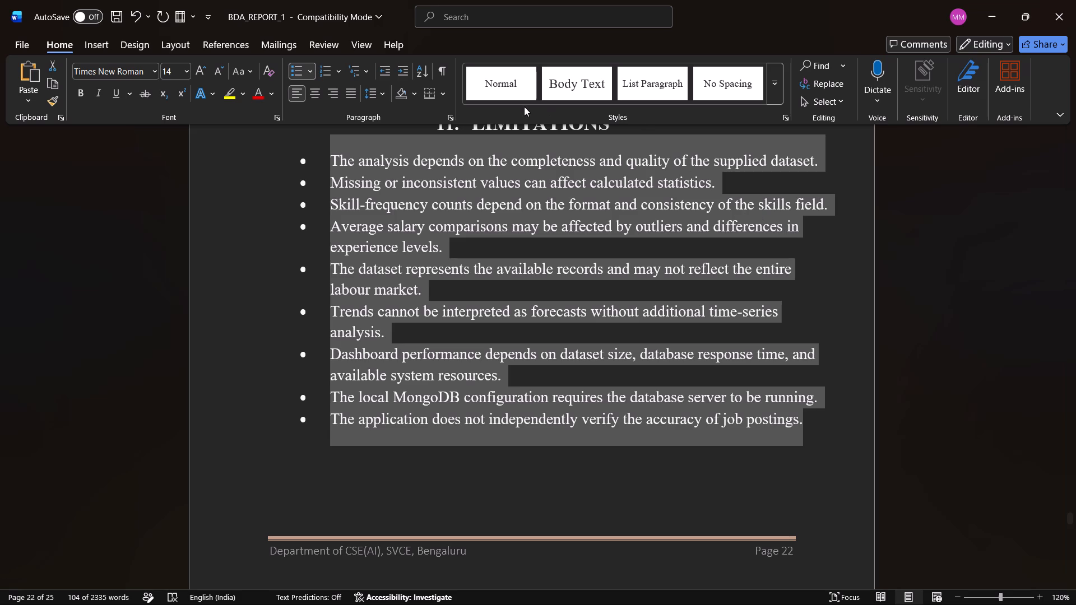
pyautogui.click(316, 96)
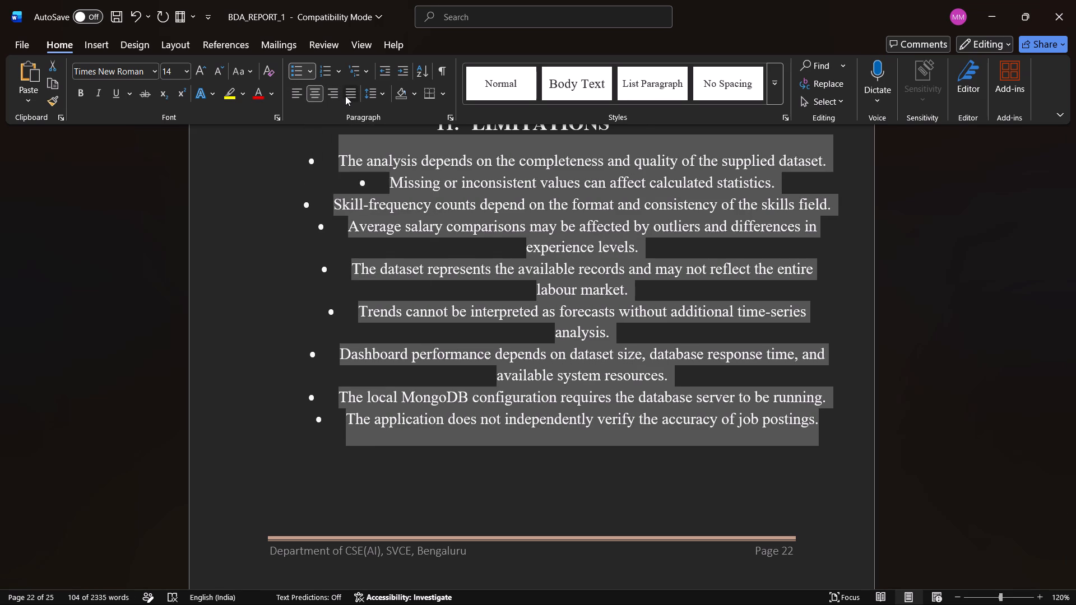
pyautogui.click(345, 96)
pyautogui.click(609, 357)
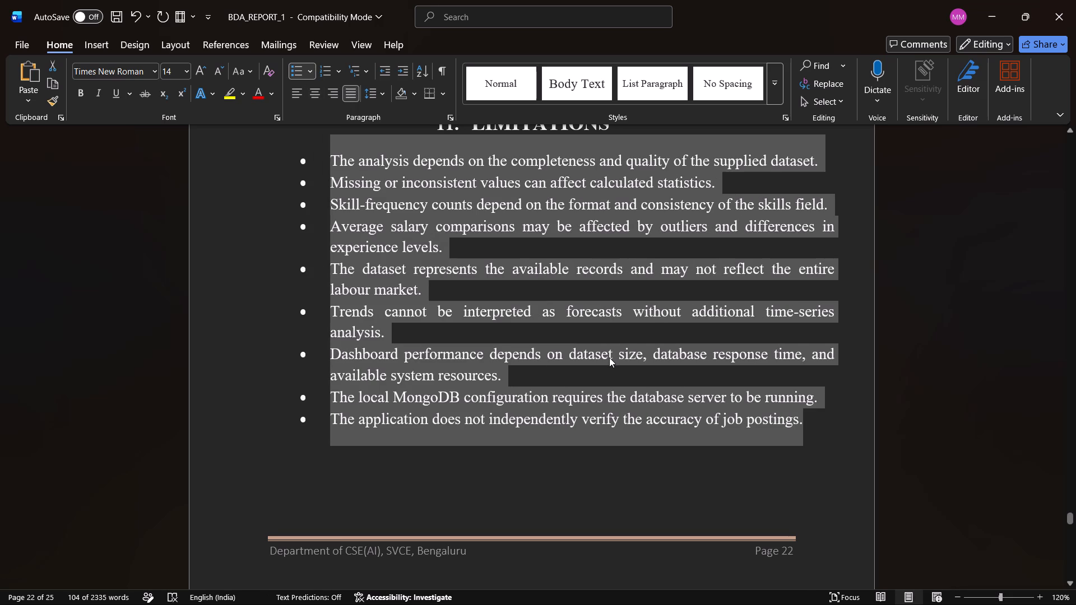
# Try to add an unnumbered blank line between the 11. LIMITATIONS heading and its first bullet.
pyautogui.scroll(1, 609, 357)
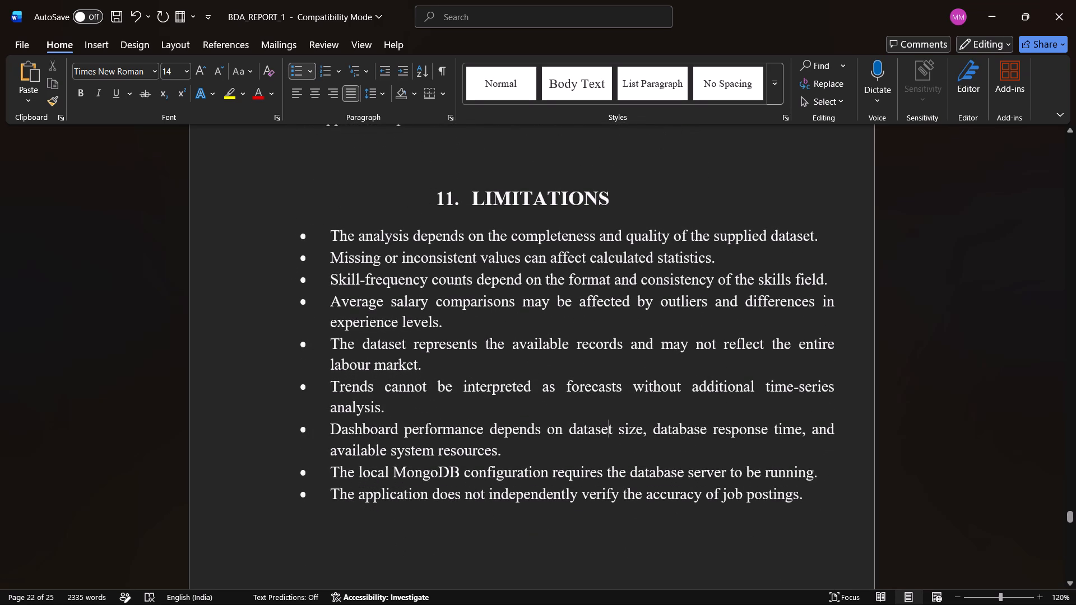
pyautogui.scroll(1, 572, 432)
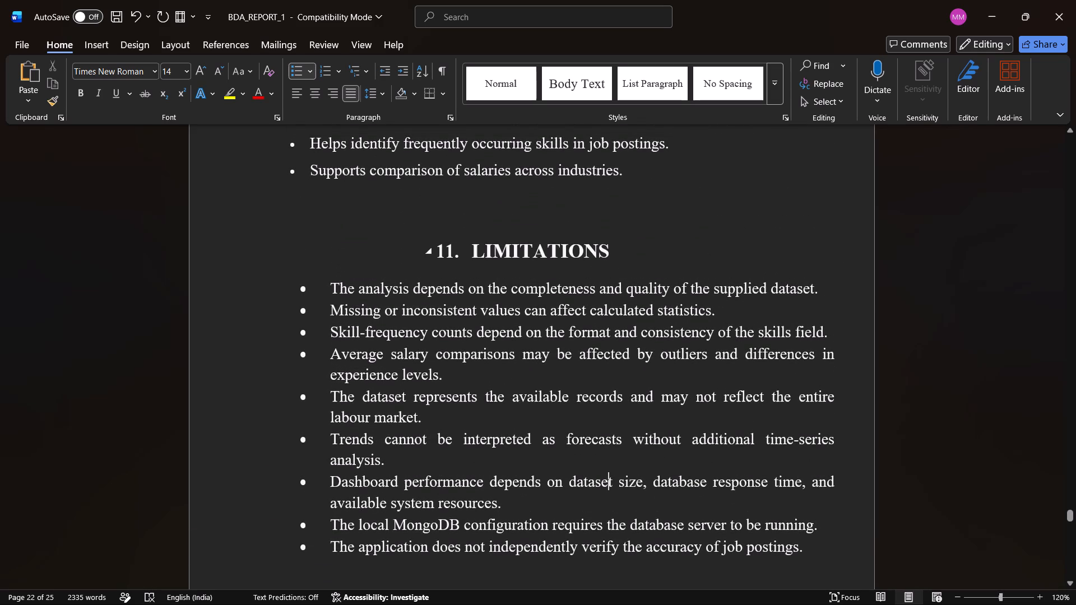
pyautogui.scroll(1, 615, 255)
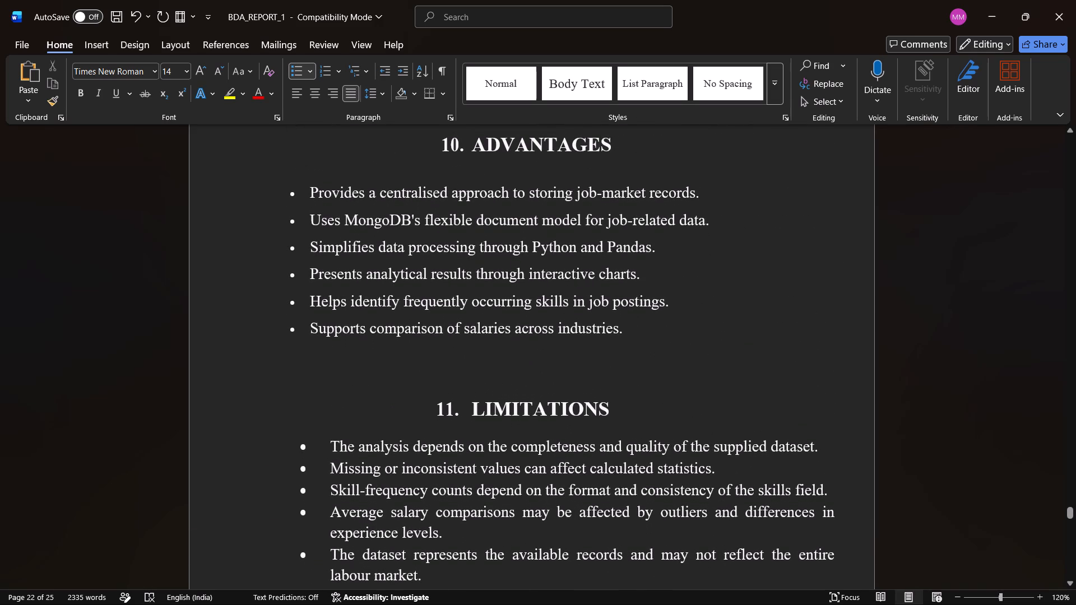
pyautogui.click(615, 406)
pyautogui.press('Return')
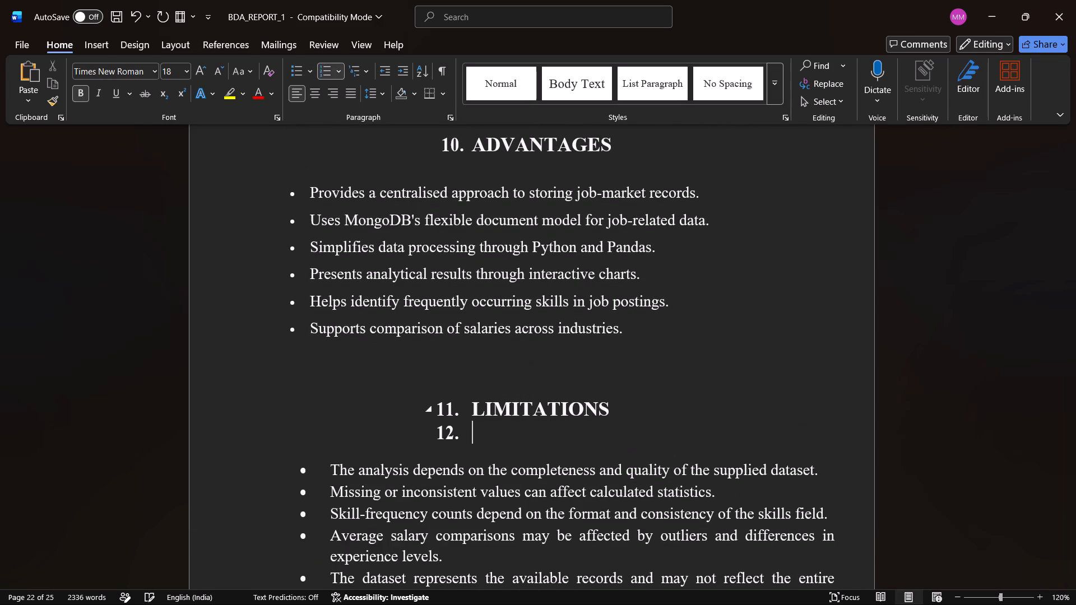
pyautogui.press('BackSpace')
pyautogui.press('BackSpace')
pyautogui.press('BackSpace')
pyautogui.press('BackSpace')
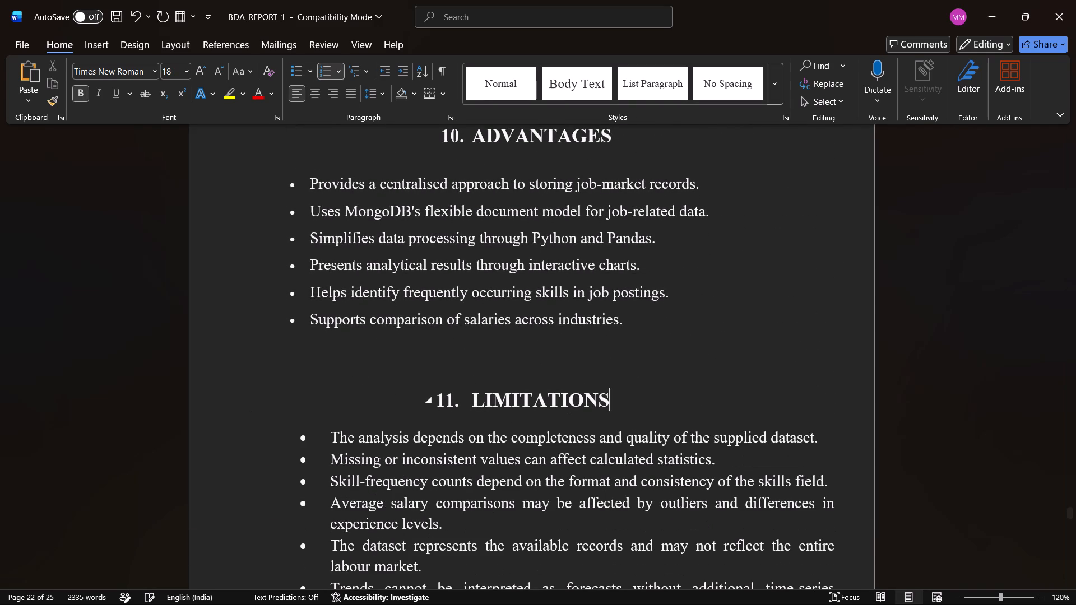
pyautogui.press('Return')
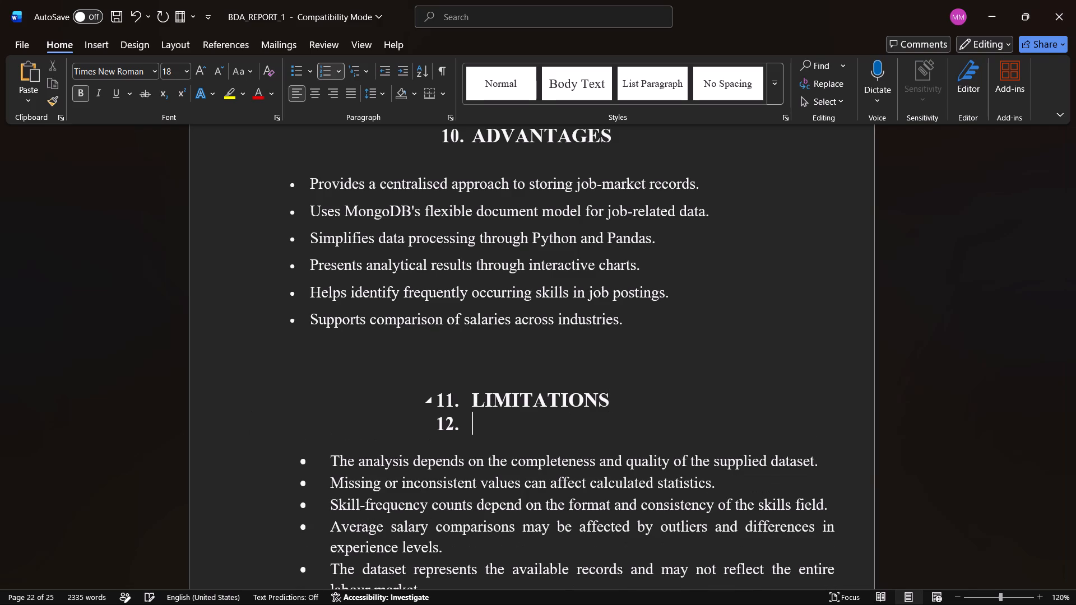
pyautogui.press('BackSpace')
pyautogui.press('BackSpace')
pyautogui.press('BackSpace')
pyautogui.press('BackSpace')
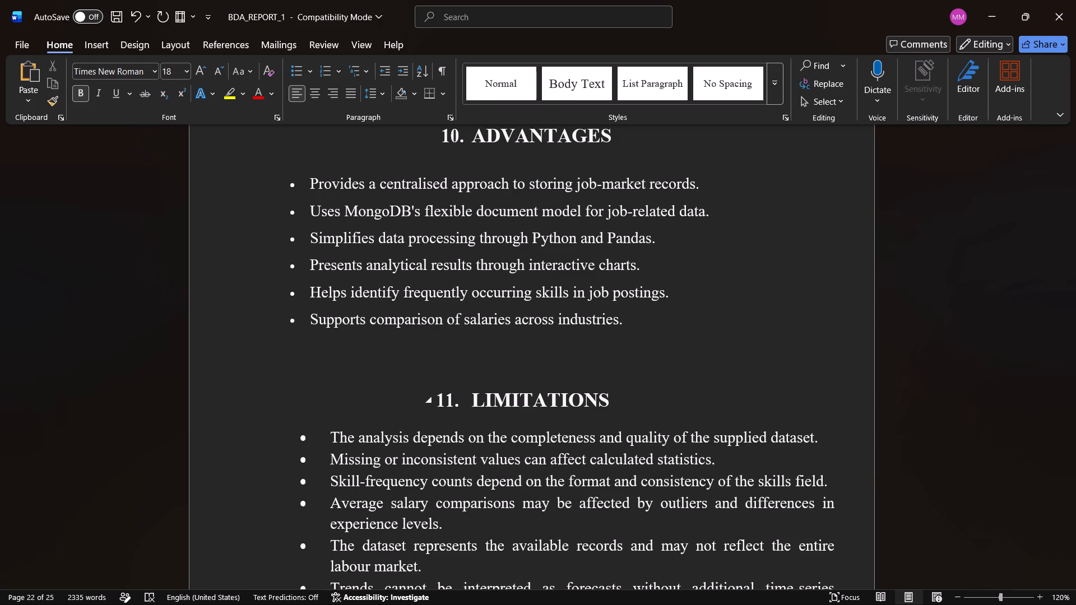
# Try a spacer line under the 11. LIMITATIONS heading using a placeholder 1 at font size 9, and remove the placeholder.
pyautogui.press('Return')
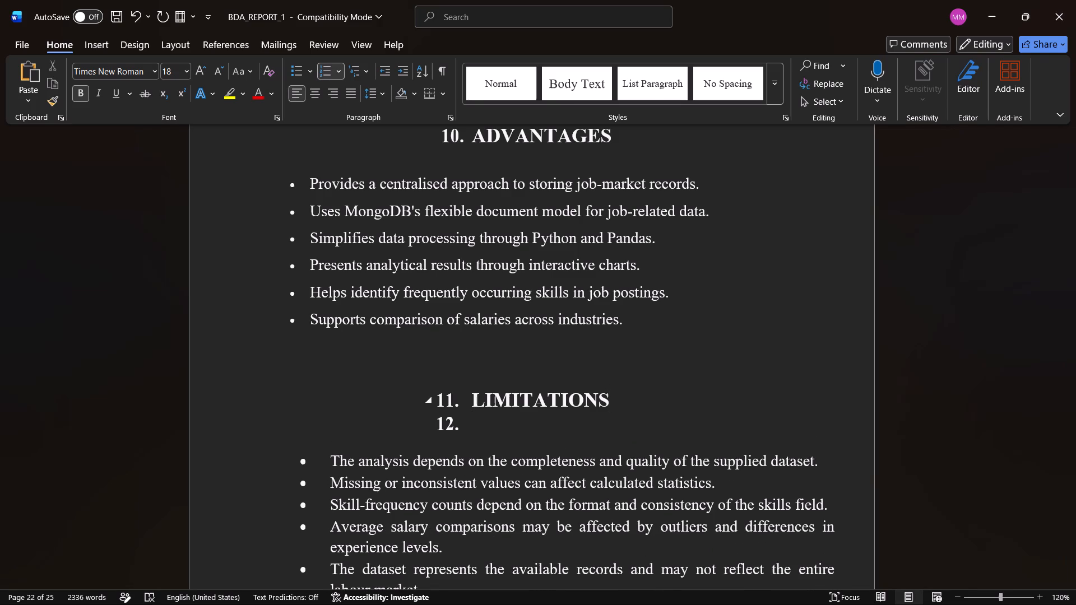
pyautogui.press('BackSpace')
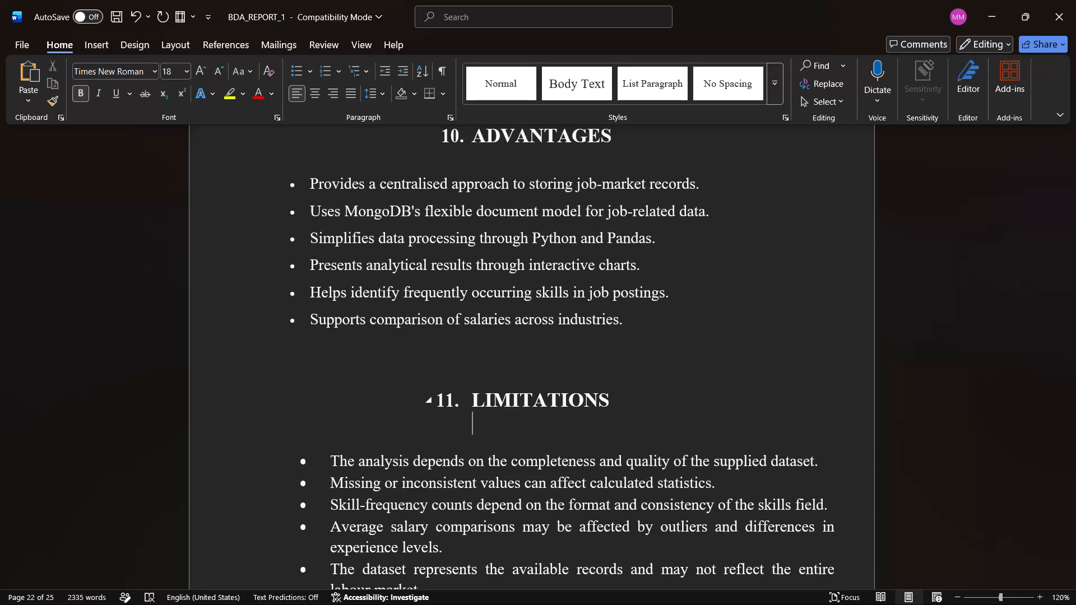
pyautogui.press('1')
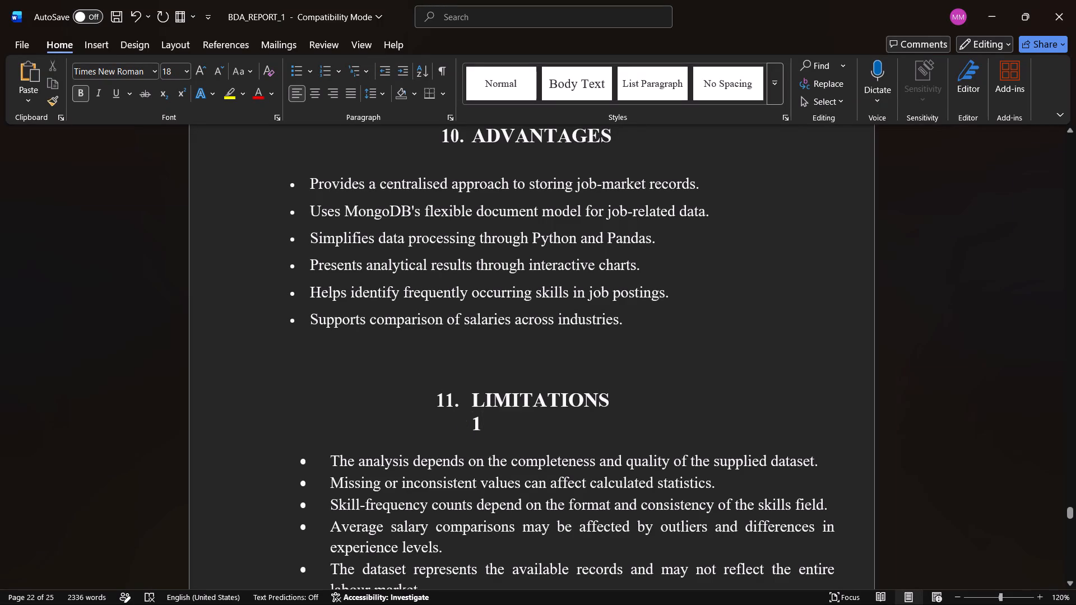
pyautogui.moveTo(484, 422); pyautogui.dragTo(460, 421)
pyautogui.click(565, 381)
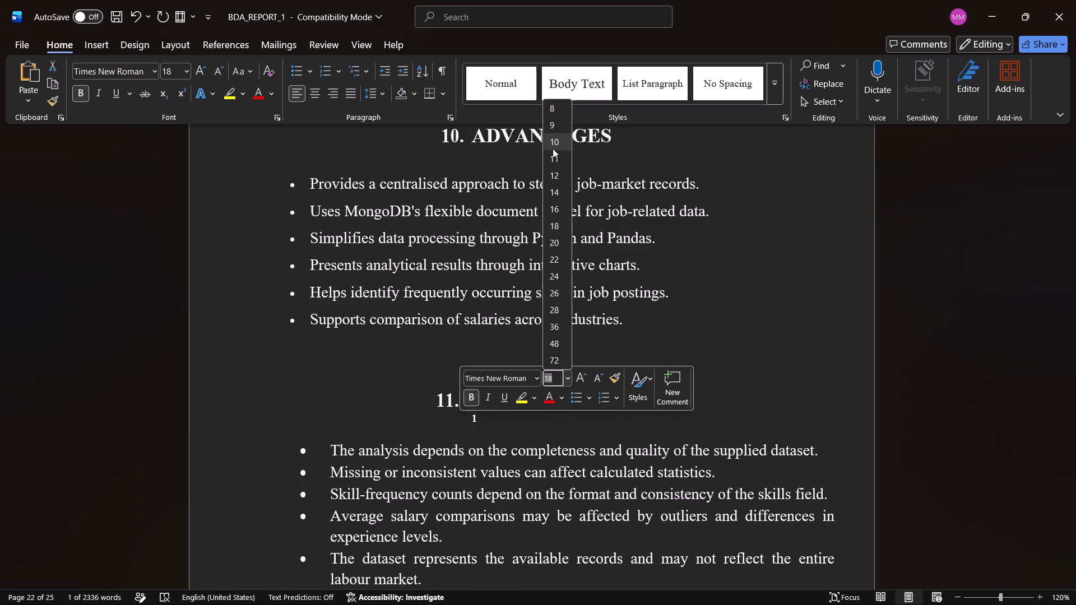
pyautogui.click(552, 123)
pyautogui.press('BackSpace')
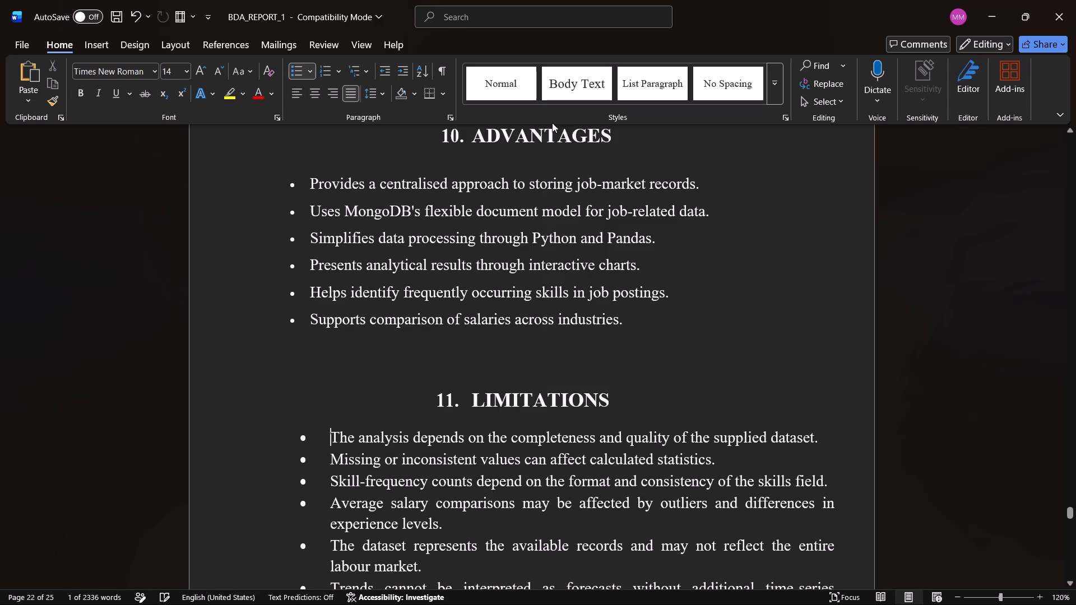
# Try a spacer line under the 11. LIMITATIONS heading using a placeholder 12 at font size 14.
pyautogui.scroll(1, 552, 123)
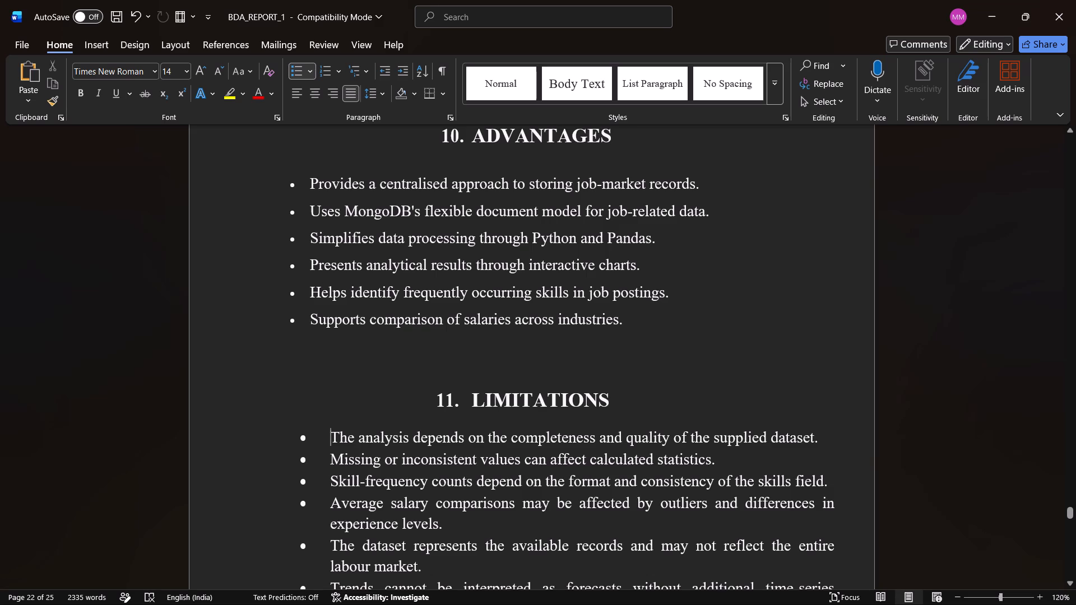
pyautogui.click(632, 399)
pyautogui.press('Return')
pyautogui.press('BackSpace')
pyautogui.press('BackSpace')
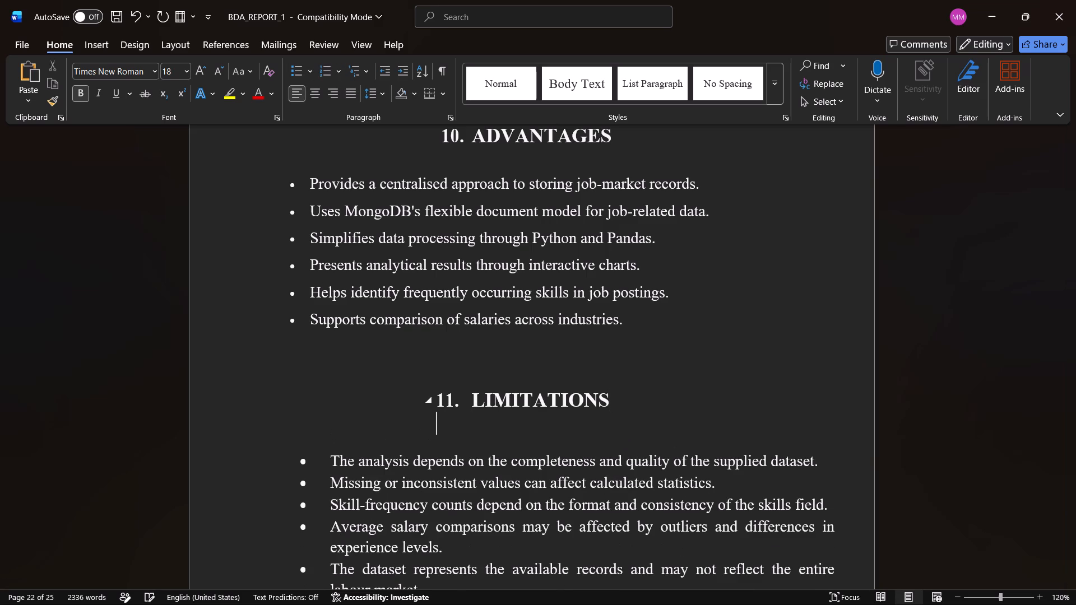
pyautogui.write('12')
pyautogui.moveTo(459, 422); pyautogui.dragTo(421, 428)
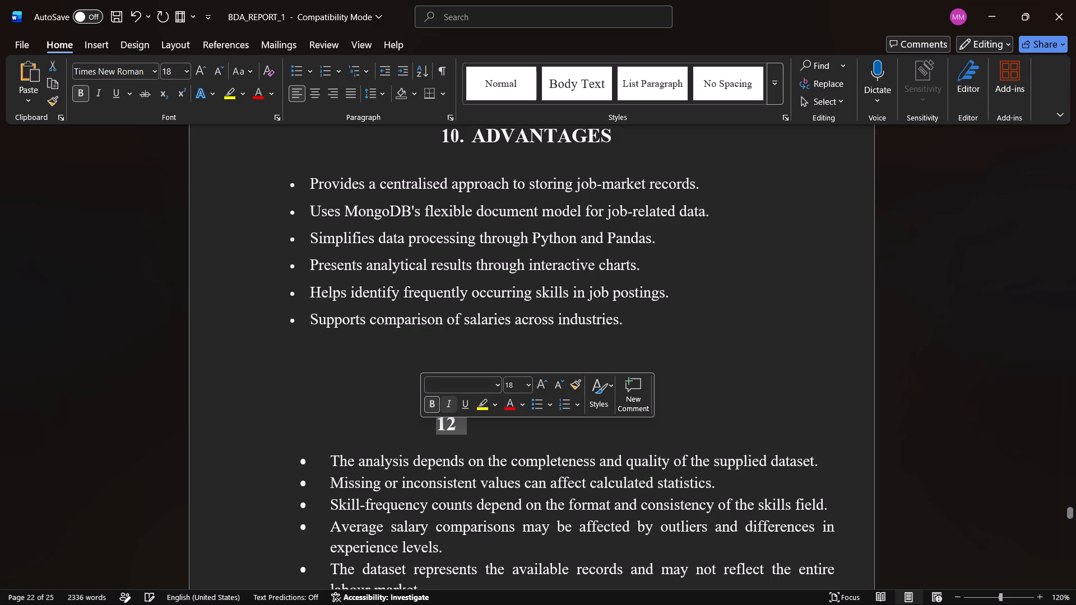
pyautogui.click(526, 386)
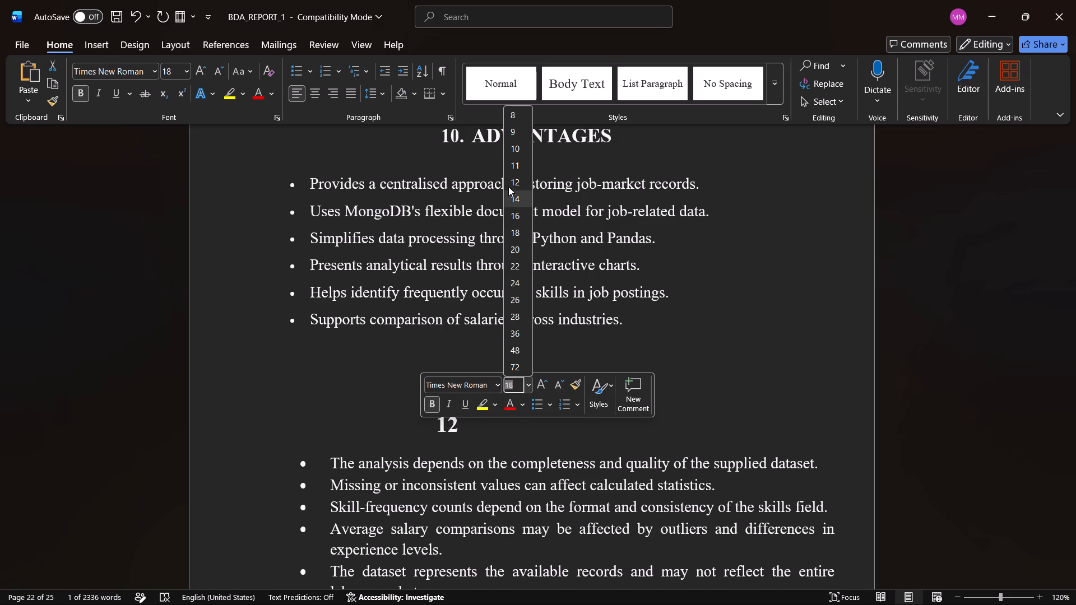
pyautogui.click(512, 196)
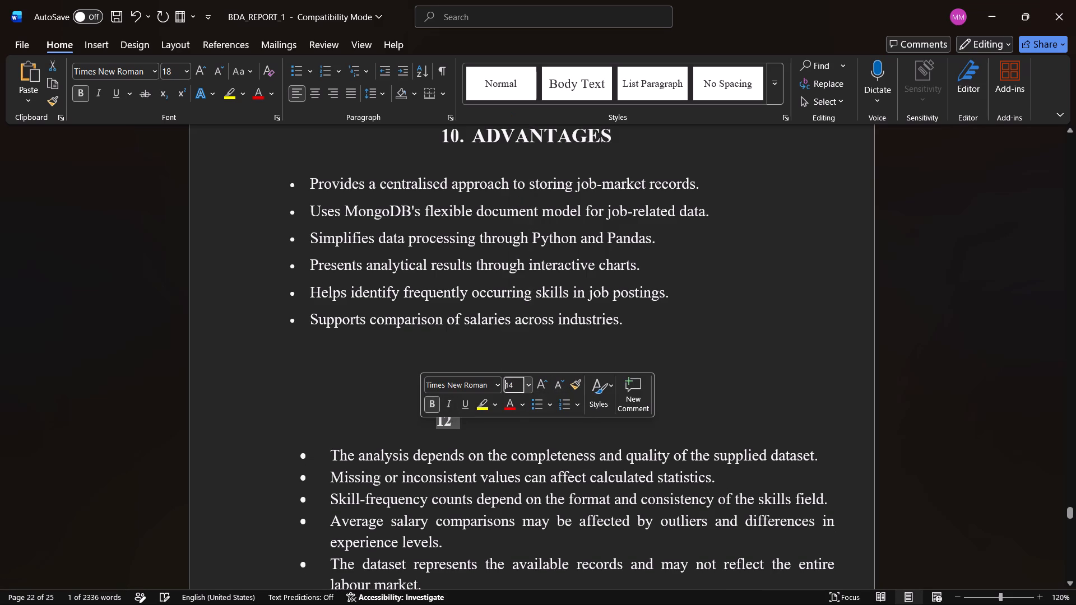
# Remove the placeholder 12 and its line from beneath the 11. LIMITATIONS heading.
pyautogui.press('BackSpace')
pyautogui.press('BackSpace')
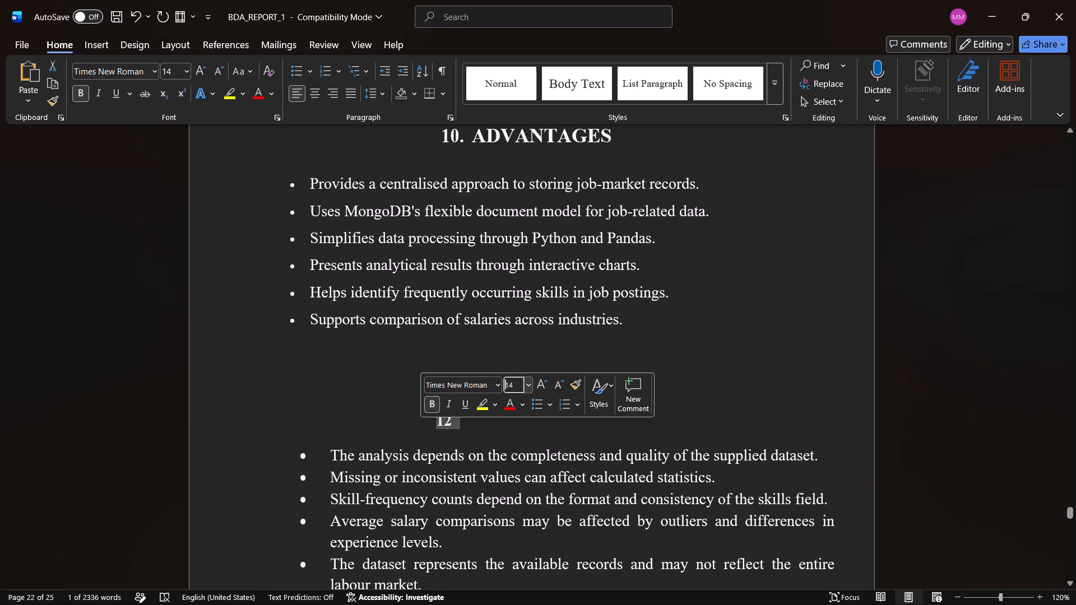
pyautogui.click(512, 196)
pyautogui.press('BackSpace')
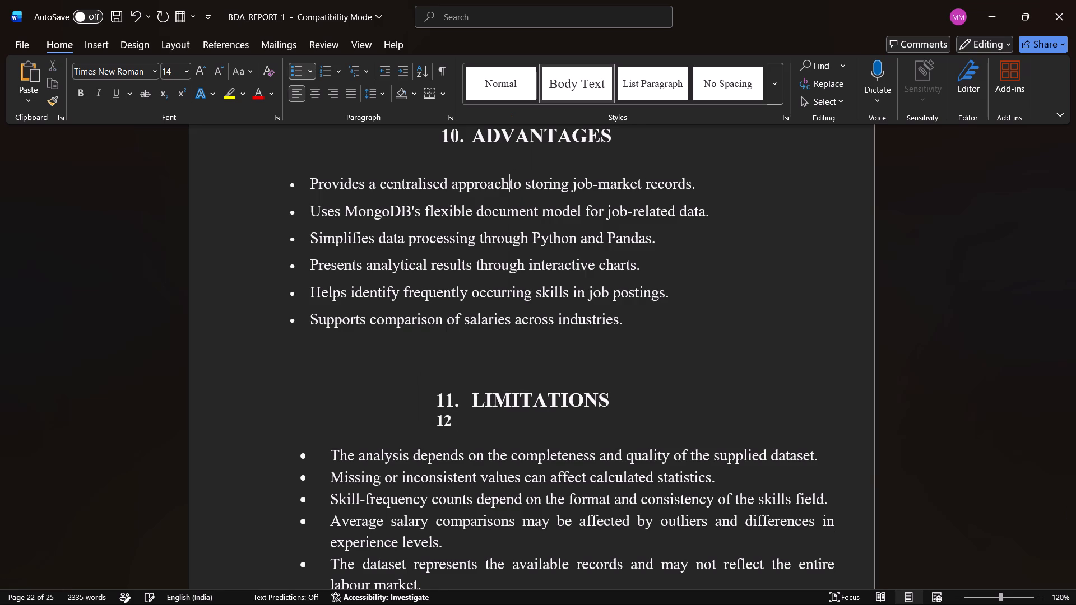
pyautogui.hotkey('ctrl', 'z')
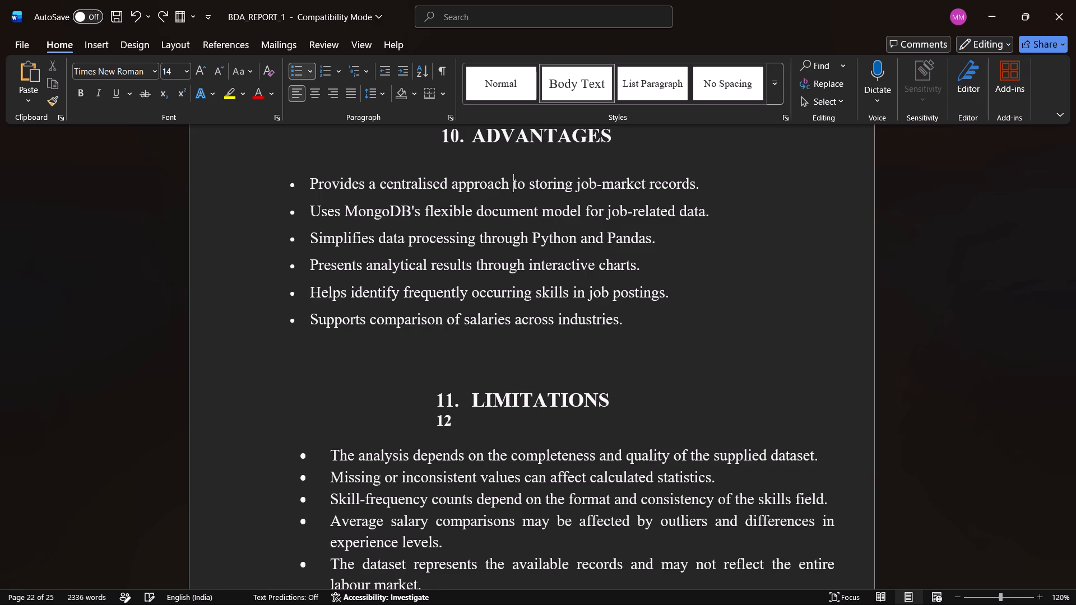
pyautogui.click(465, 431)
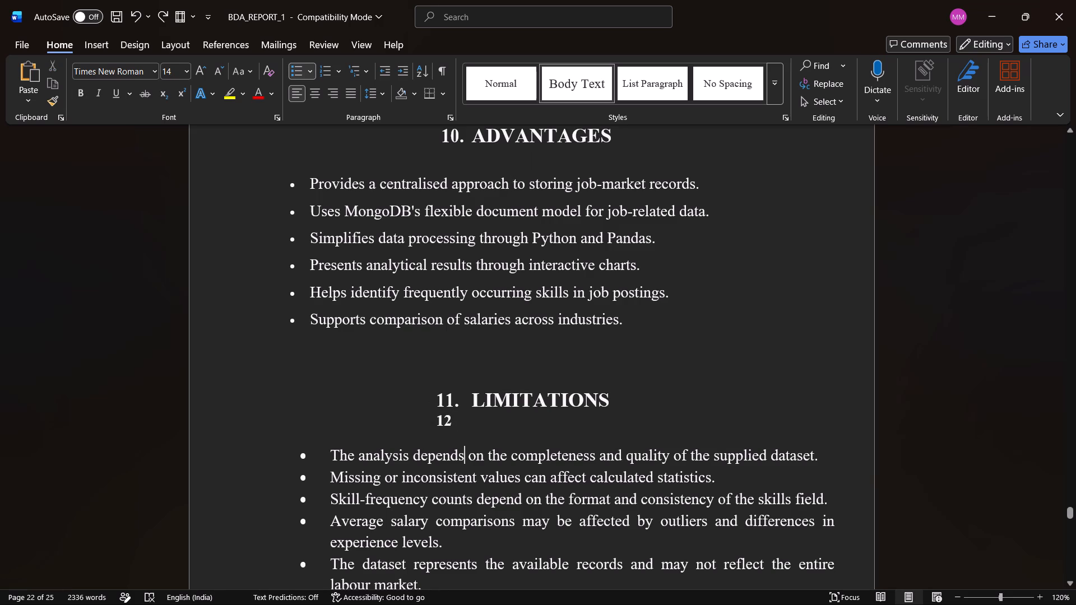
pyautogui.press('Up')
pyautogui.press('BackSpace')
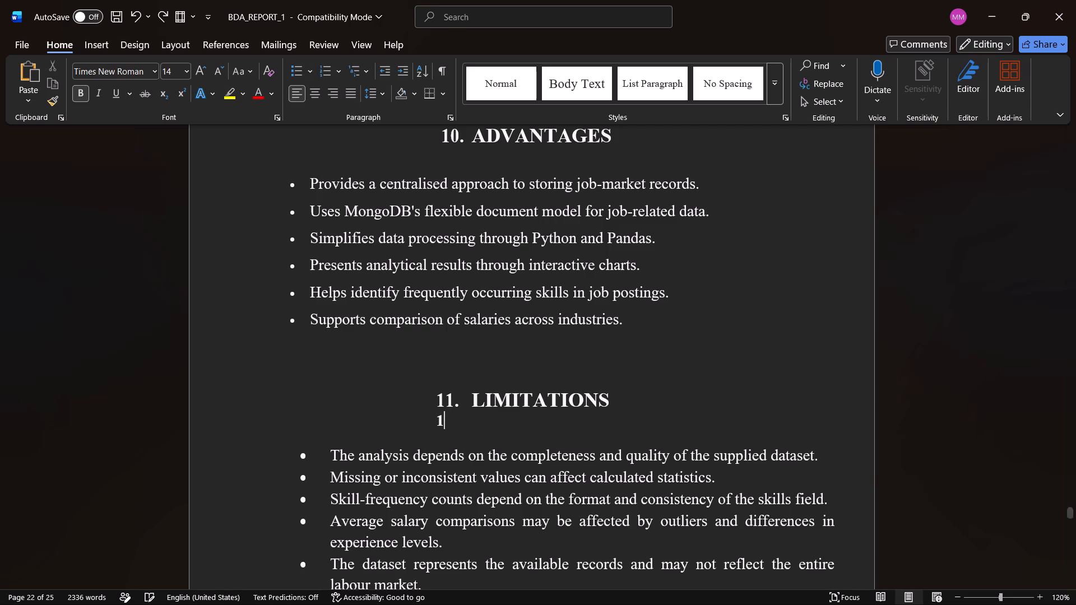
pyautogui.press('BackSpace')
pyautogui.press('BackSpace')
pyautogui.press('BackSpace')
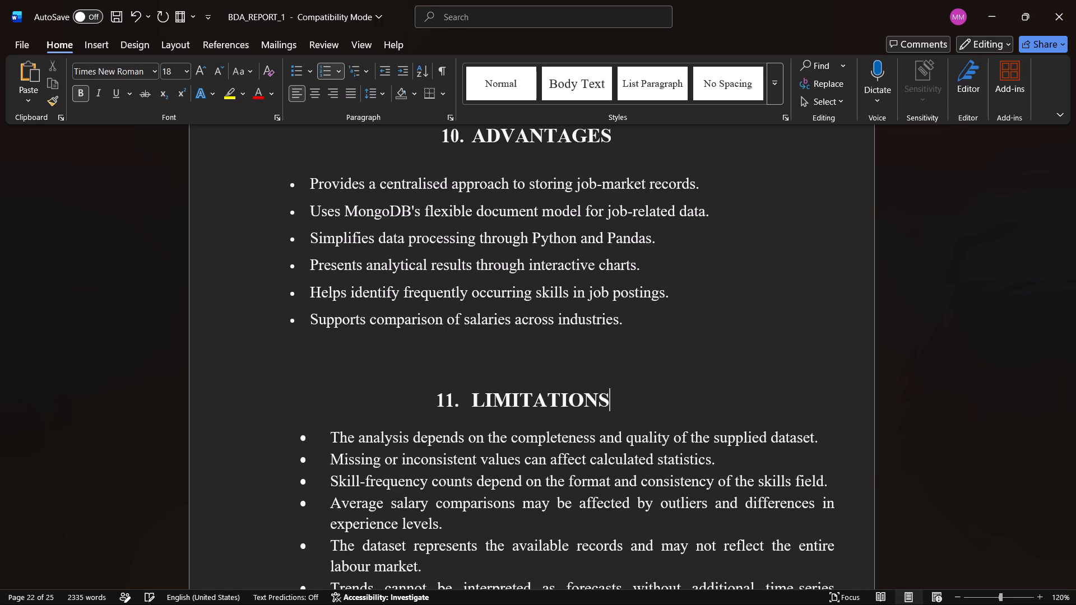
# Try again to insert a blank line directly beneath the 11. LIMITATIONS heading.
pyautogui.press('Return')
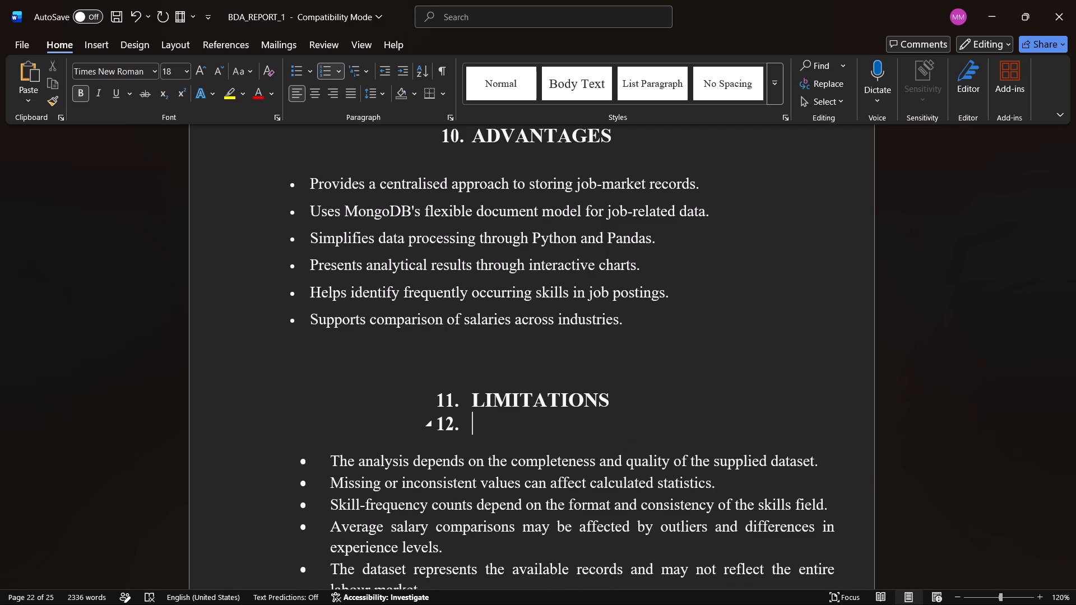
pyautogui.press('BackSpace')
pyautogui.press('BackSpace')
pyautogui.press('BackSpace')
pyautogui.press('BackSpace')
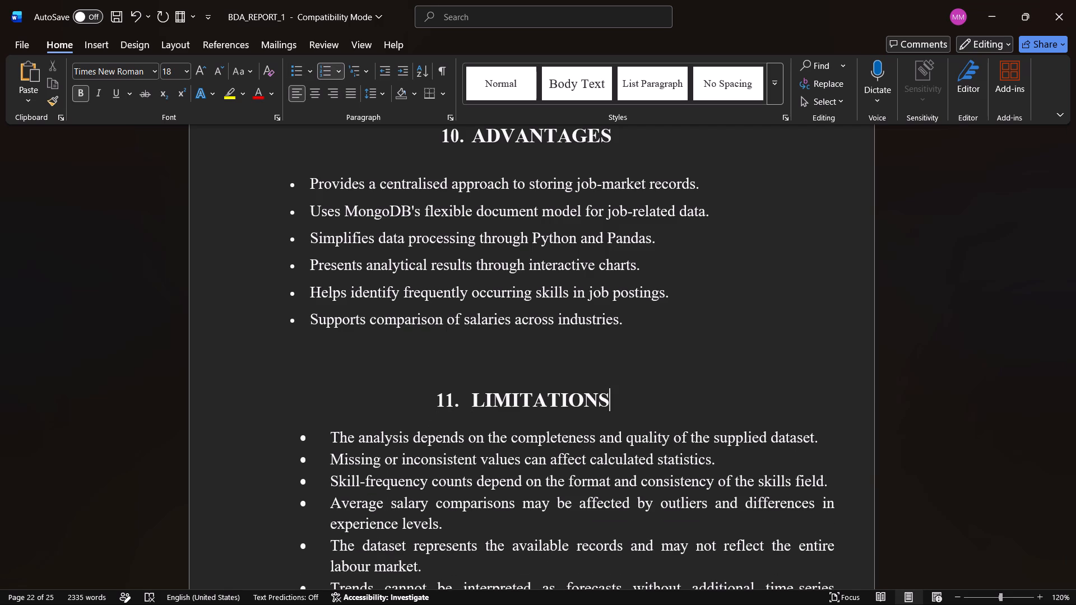
# Indent the six bullets under the 10. ADVANTAGES heading one step further from the margin.
pyautogui.scroll(1, 465, 431)
pyautogui.scroll(-1, 465, 431)
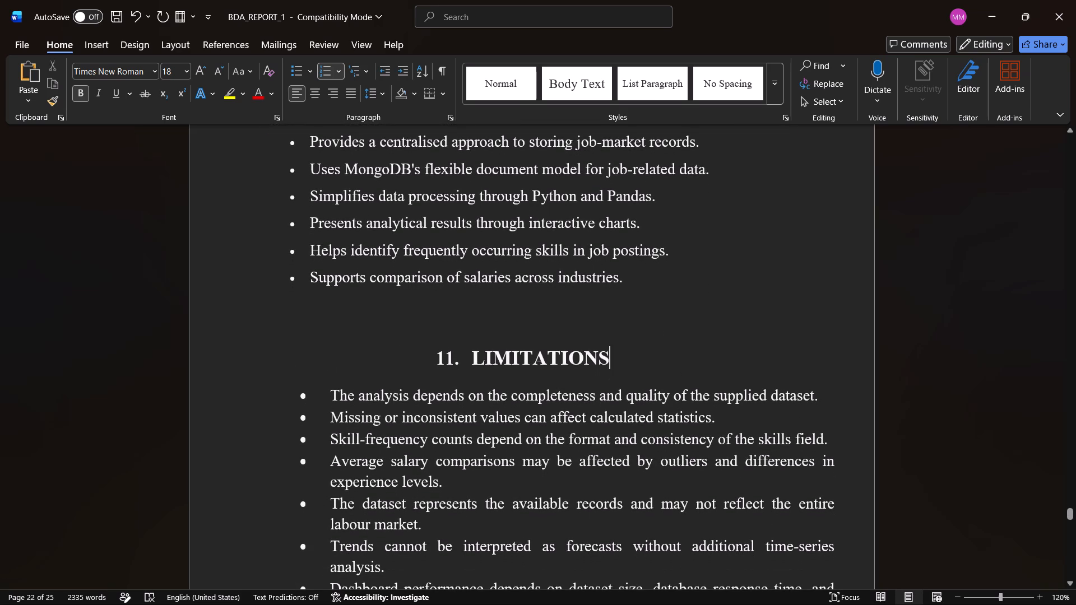
pyautogui.scroll(2, 465, 431)
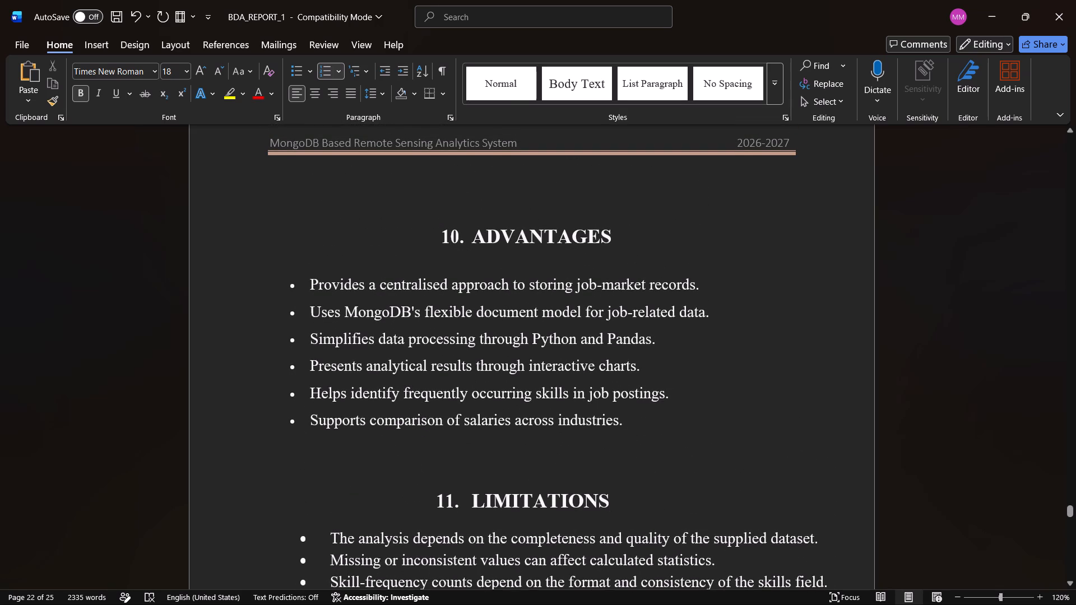
pyautogui.press('Tab')
pyautogui.press('Up')
pyautogui.press('Up')
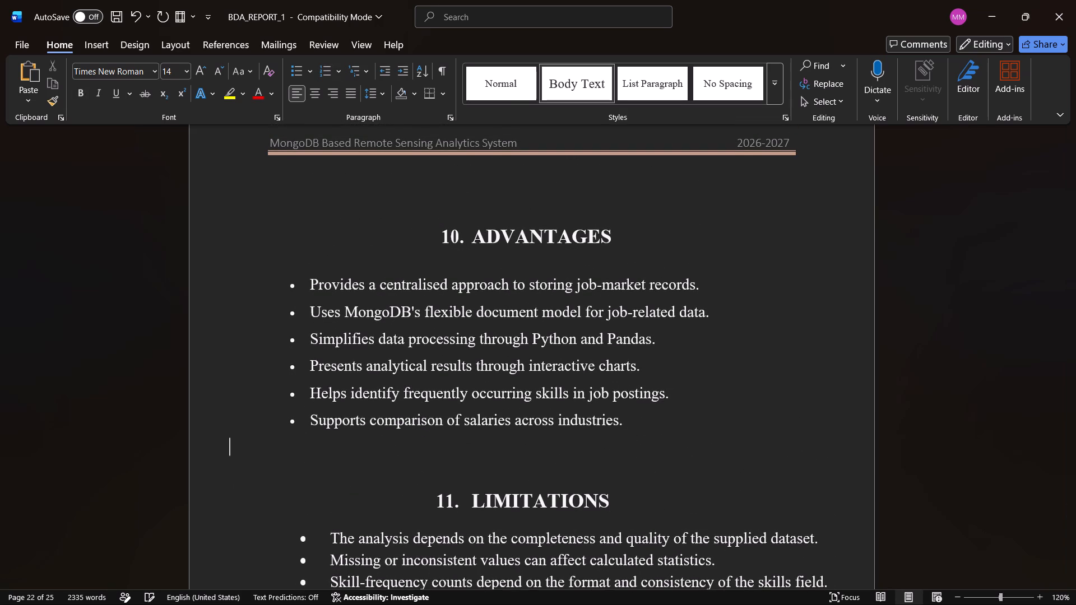
pyautogui.press('Up')
pyautogui.press('Up')
pyautogui.press('Up')
pyautogui.press('Up')
pyautogui.press('Up')
pyautogui.press('Left')
pyautogui.press('Up')
pyautogui.press('Left')
pyautogui.press('Left')
pyautogui.press('Left')
pyautogui.press('Left')
pyautogui.press('Left')
pyautogui.press('Left')
pyautogui.press('Left')
pyautogui.press('Left')
pyautogui.press('Left')
pyautogui.press('Left')
pyautogui.press('Left')
pyautogui.press('Left')
pyautogui.press('Left')
pyautogui.press('Left')
pyautogui.press('Left')
pyautogui.press('Left')
pyautogui.press('Left')
pyautogui.press('Left')
pyautogui.press('Left')
pyautogui.press('Left')
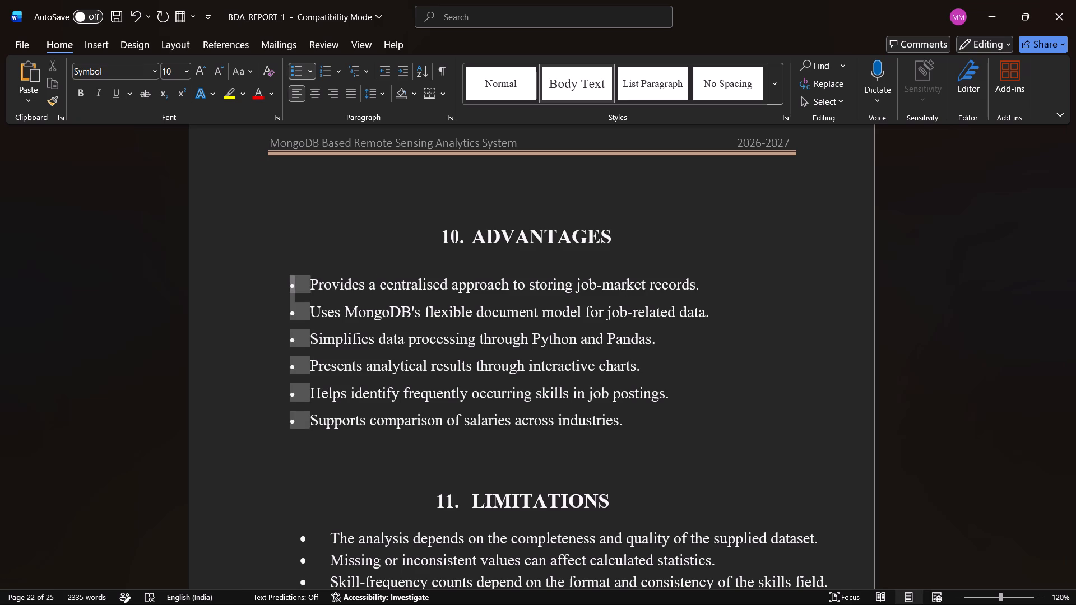
pyautogui.press('Tab')
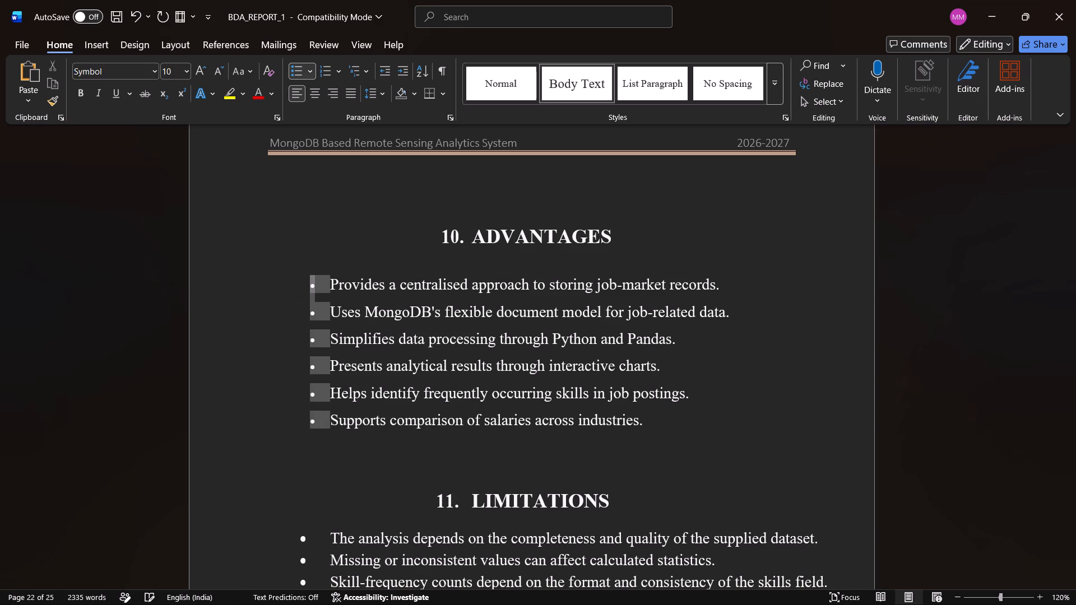
pyautogui.scroll(-1, 308, 278)
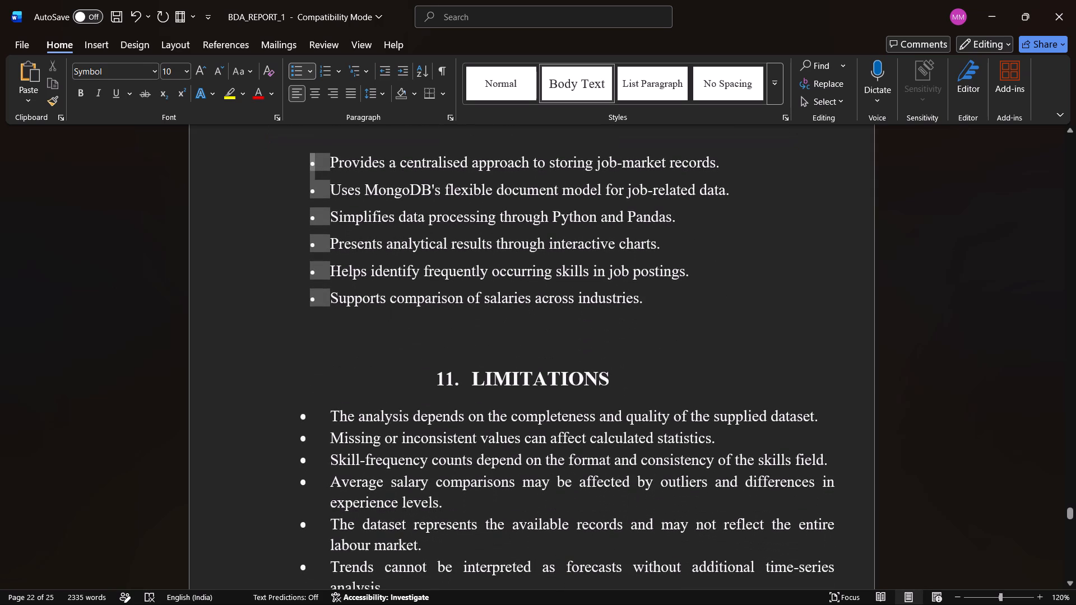
pyautogui.click(314, 324)
# Set the line spacing of the 11. LIMITATIONS heading and all its bullets to 1.5.
pyautogui.scroll(-1, 438, 413)
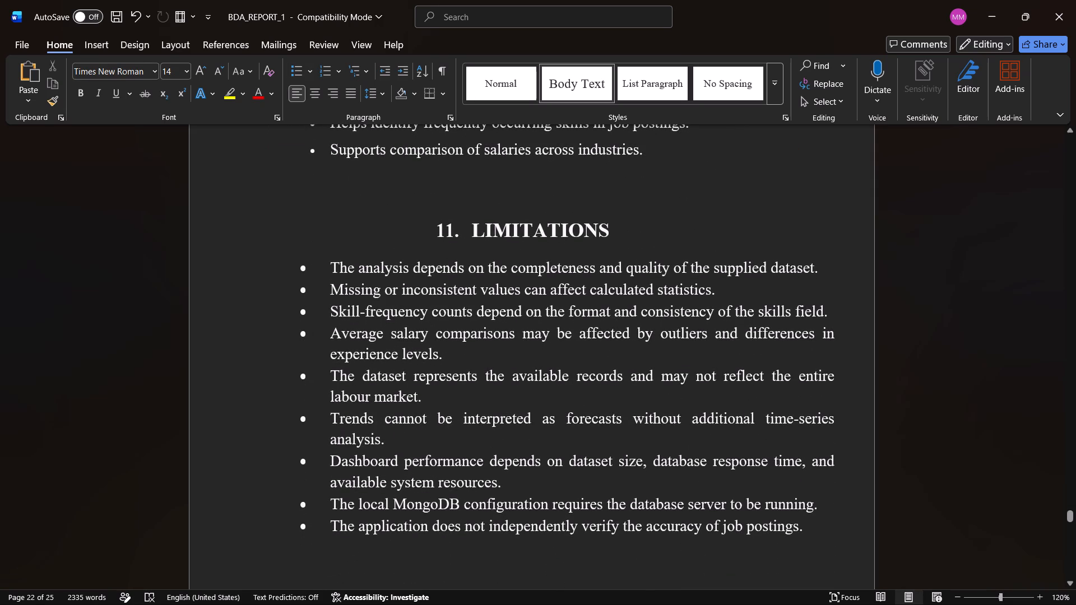
pyautogui.moveTo(697, 434); pyautogui.dragTo(609, 421)
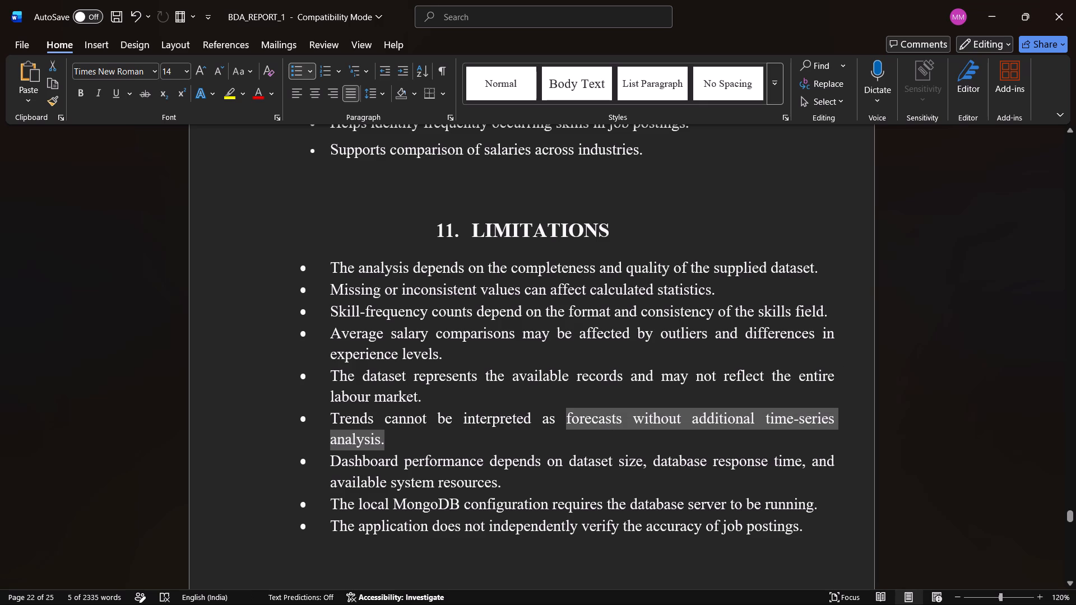
pyautogui.click(512, 495)
pyautogui.scroll(1, 512, 495)
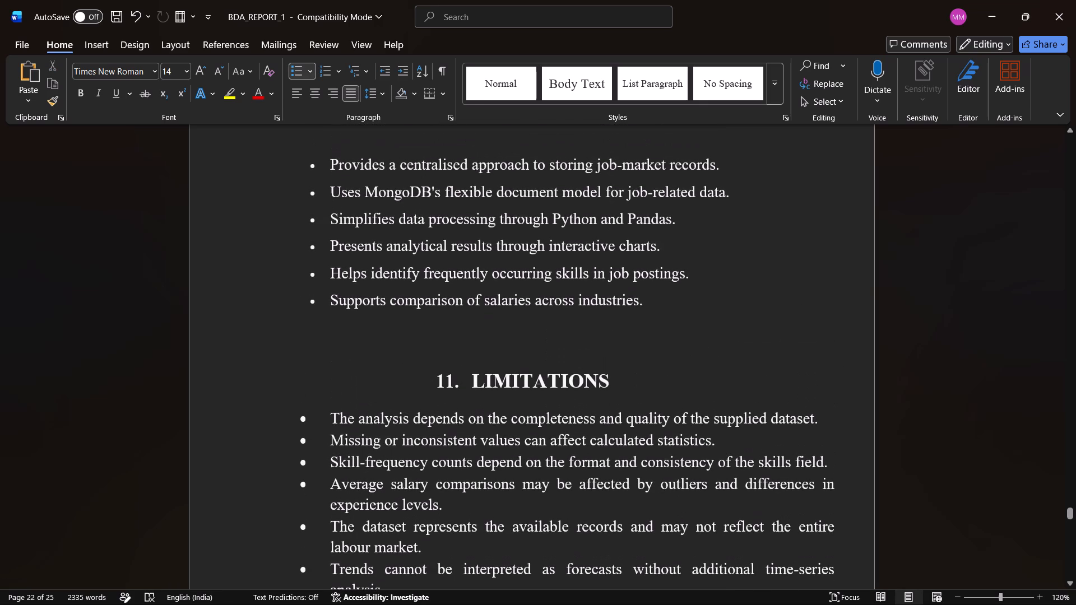
pyautogui.scroll(-2, 512, 495)
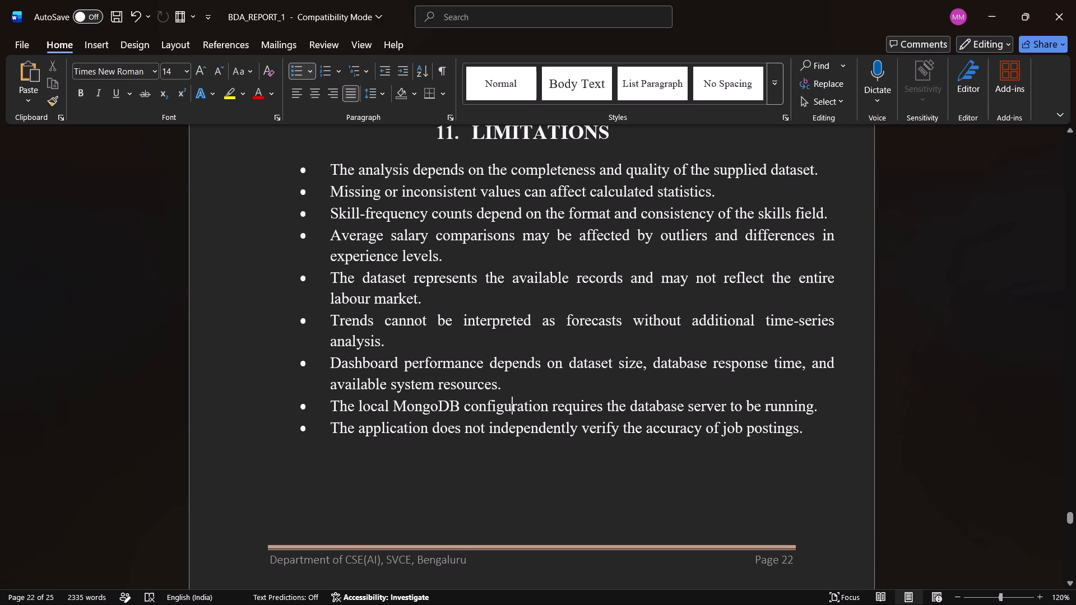
pyautogui.click(792, 433)
pyautogui.moveTo(819, 430); pyautogui.dragTo(496, 317)
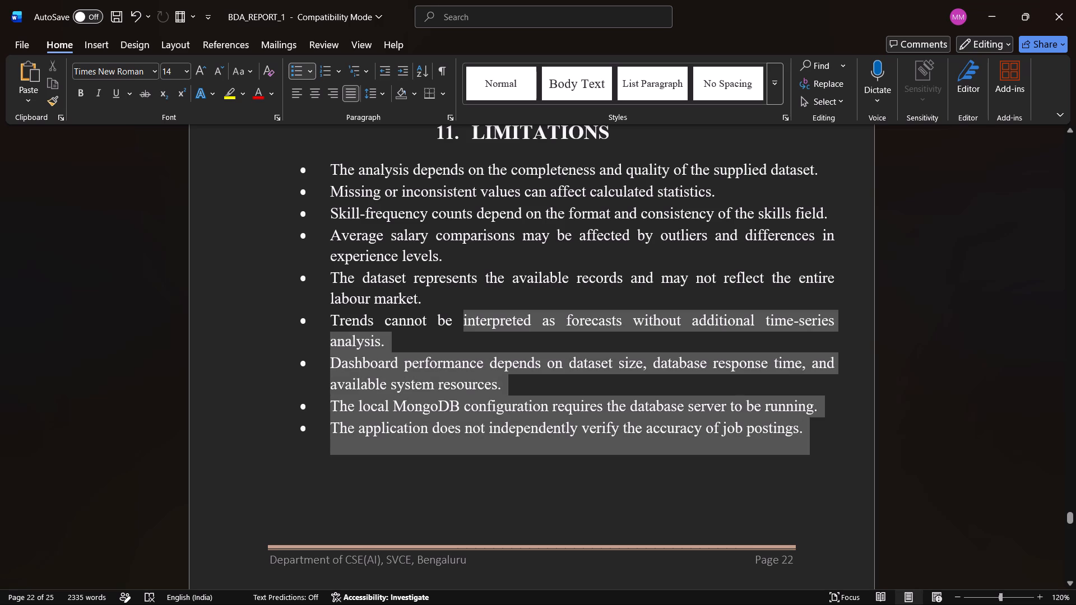
pyautogui.moveTo(496, 317); pyautogui.dragTo(341, 176)
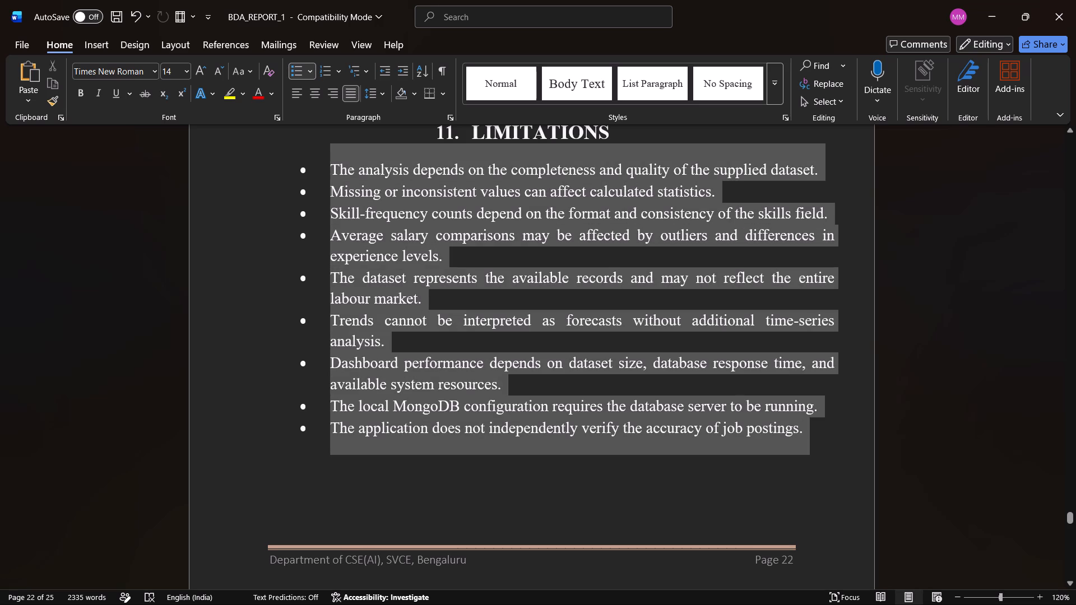
pyautogui.moveTo(341, 176); pyautogui.dragTo(338, 138)
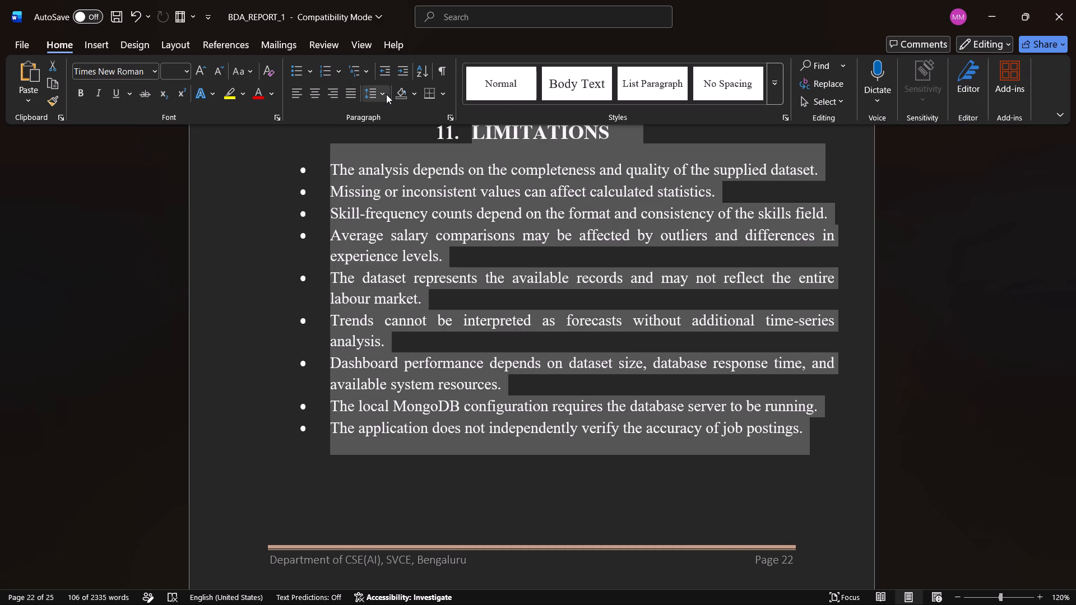
pyautogui.click(386, 94)
pyautogui.click(407, 155)
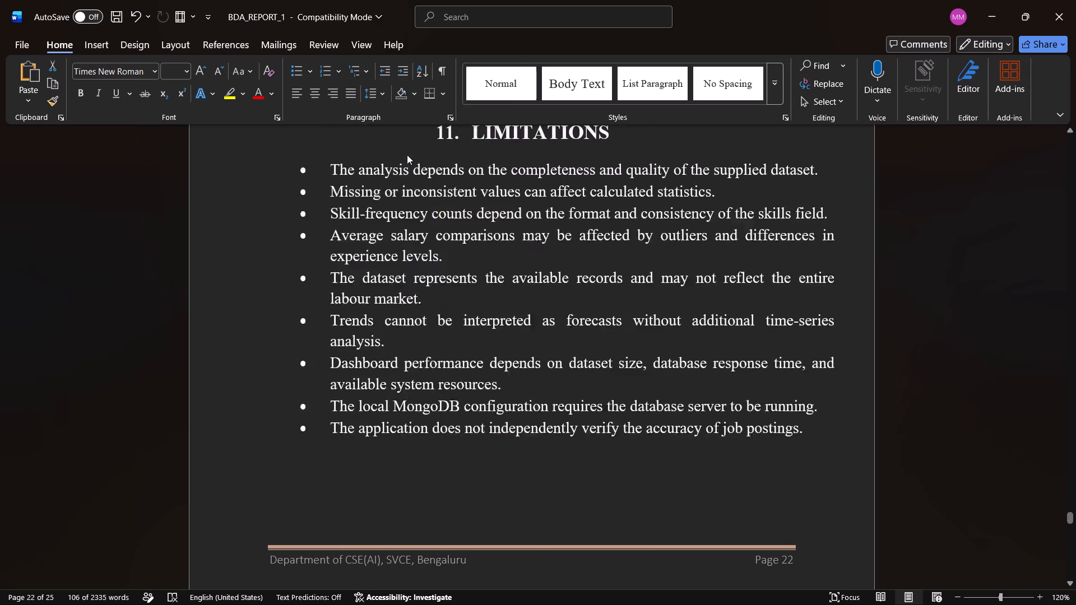
pyautogui.click(535, 373)
# Apply 1.5 line spacing to the 10. ADVANTAGES bullets and the blank line beneath them.
pyautogui.scroll(-1, 535, 373)
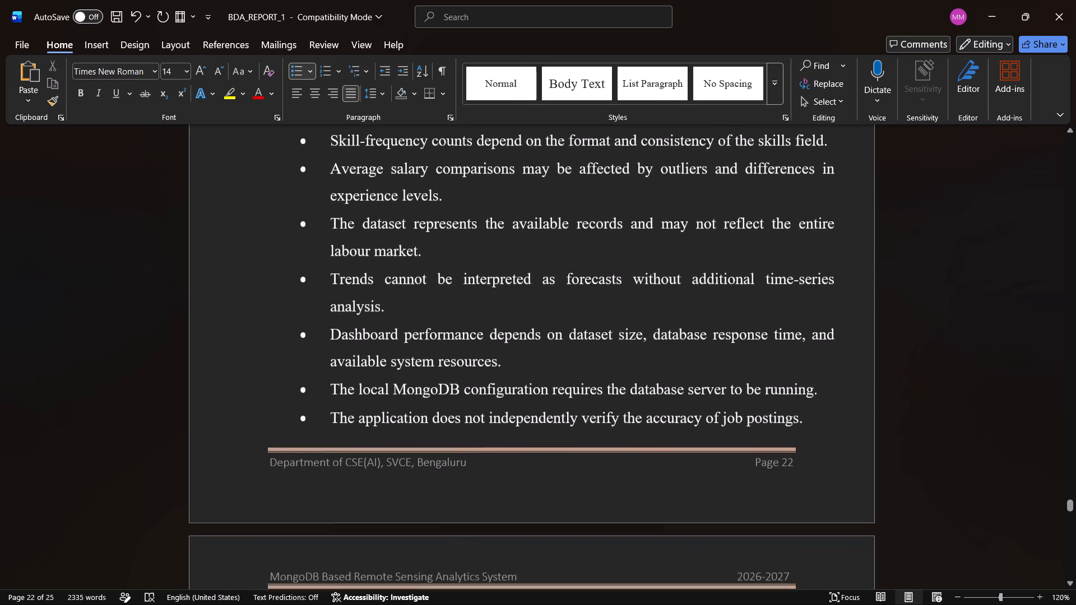
pyautogui.scroll(-1, 535, 373)
pyautogui.scroll(3, 535, 373)
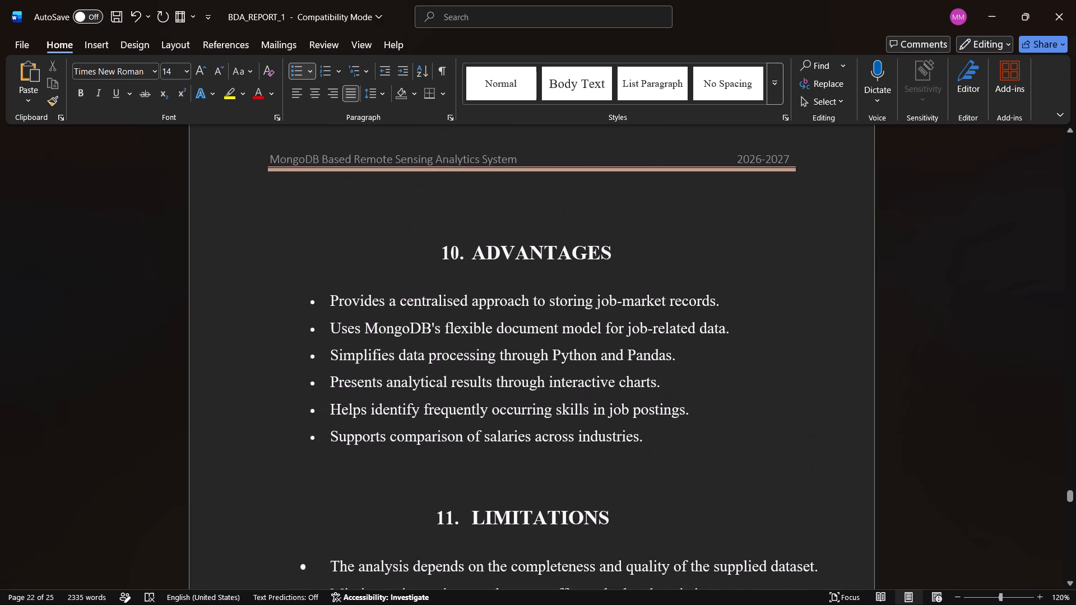
pyautogui.scroll(-1, 535, 373)
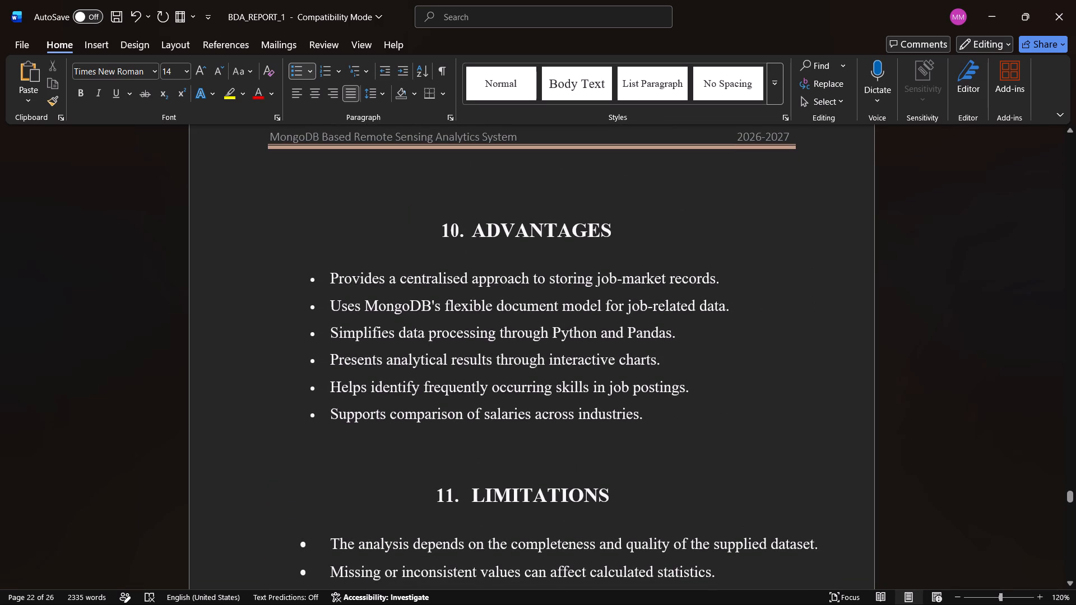
pyautogui.moveTo(325, 282); pyautogui.dragTo(701, 431)
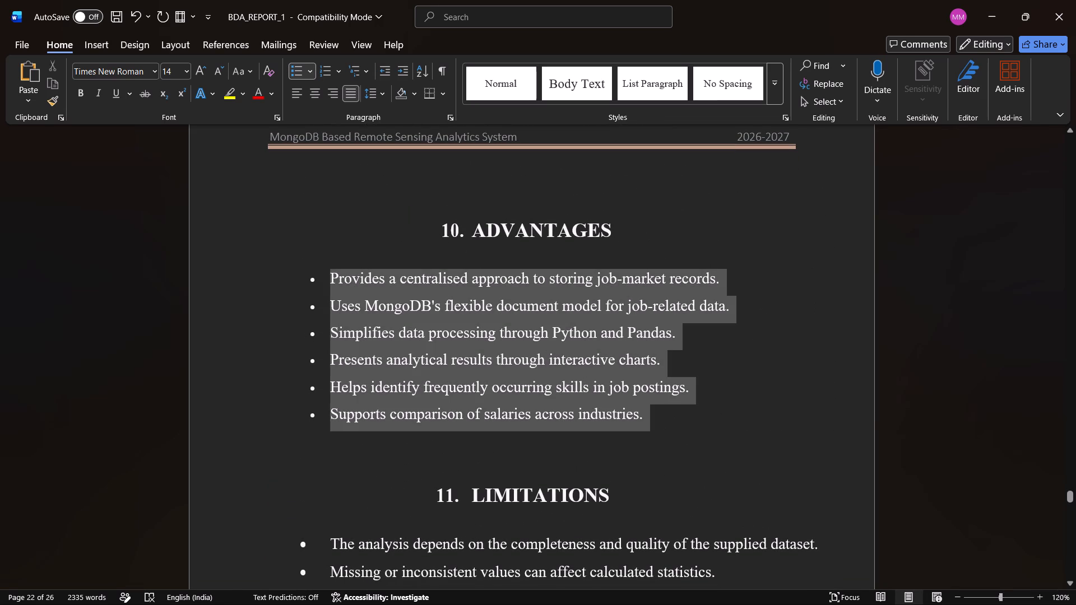
pyautogui.moveTo(701, 431); pyautogui.dragTo(703, 431)
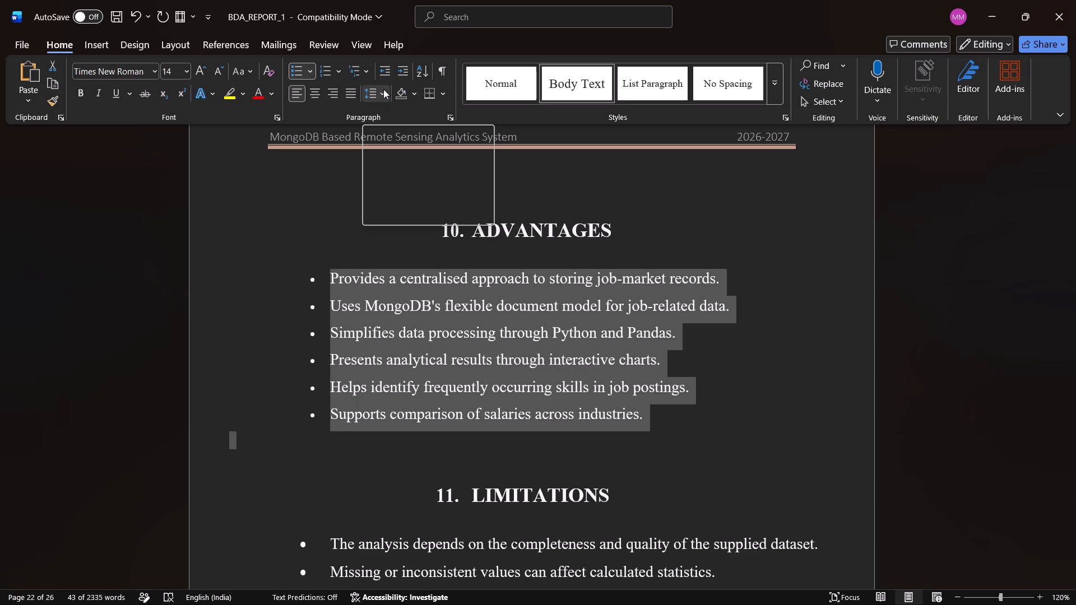
pyautogui.click(383, 89)
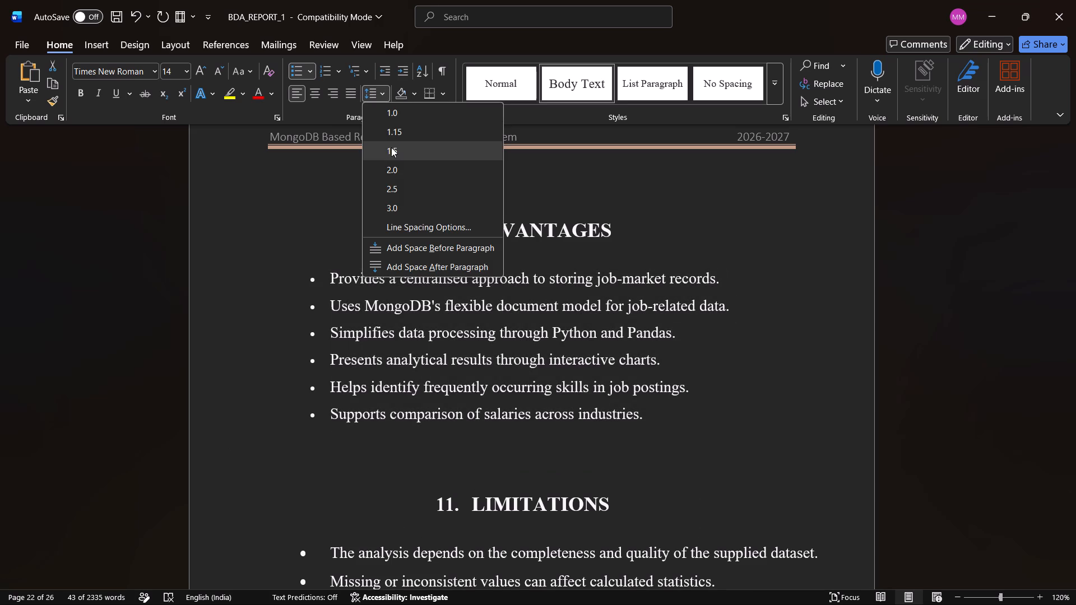
pyautogui.click(391, 147)
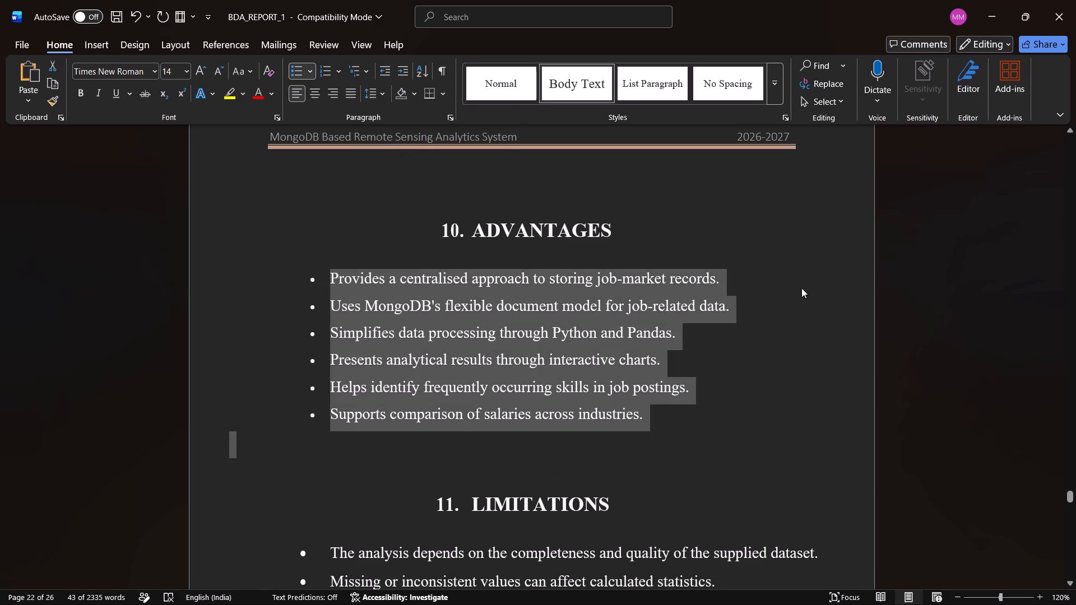
pyautogui.click(862, 365)
# Delete the two 11. LIMITATIONS bullets about the dataset not reflecting the entire labour market and trends not being forecasts.
pyautogui.scroll(-3, 862, 365)
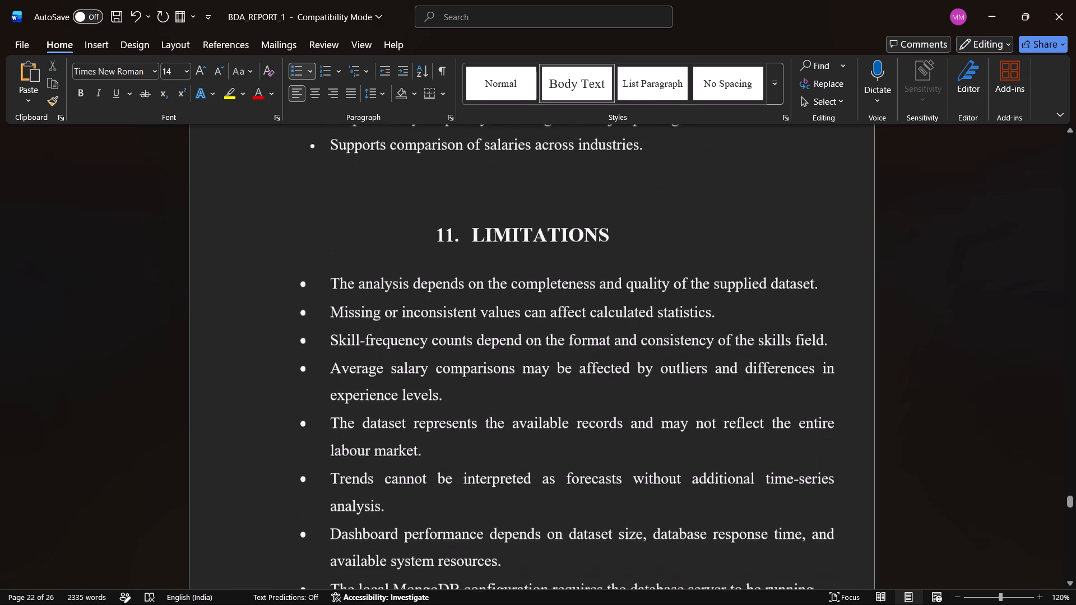
pyautogui.scroll(-2, 862, 365)
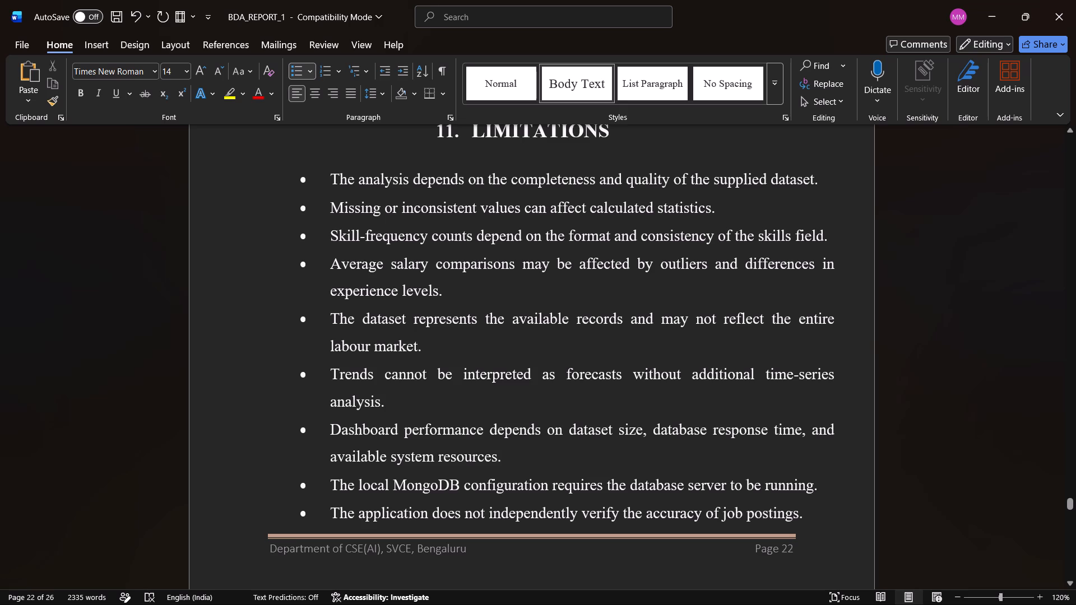
pyautogui.moveTo(383, 408); pyautogui.dragTo(352, 278)
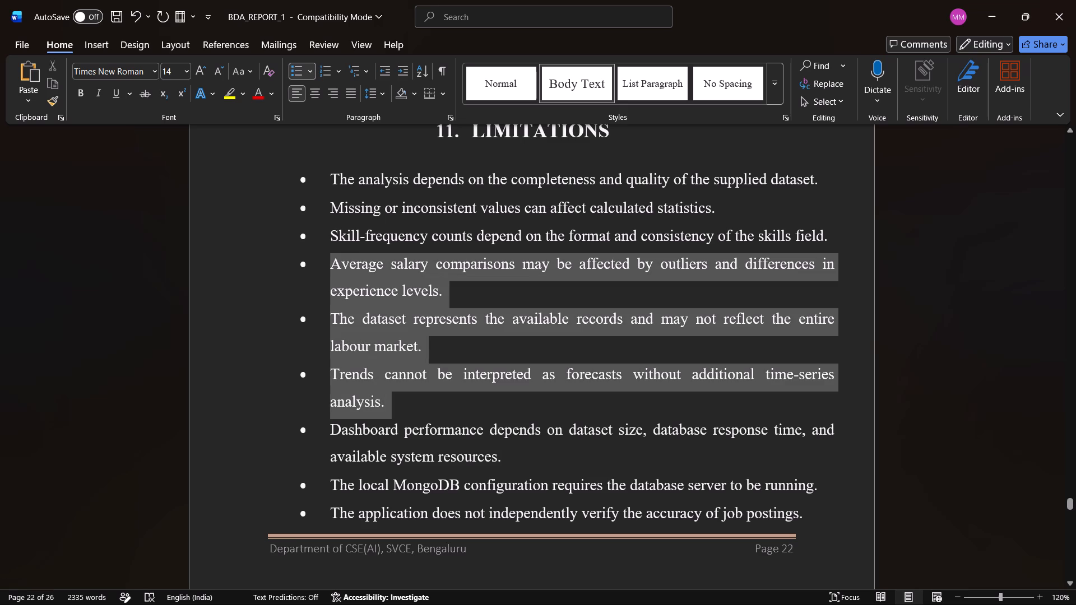
pyautogui.moveTo(352, 278); pyautogui.dragTo(331, 312)
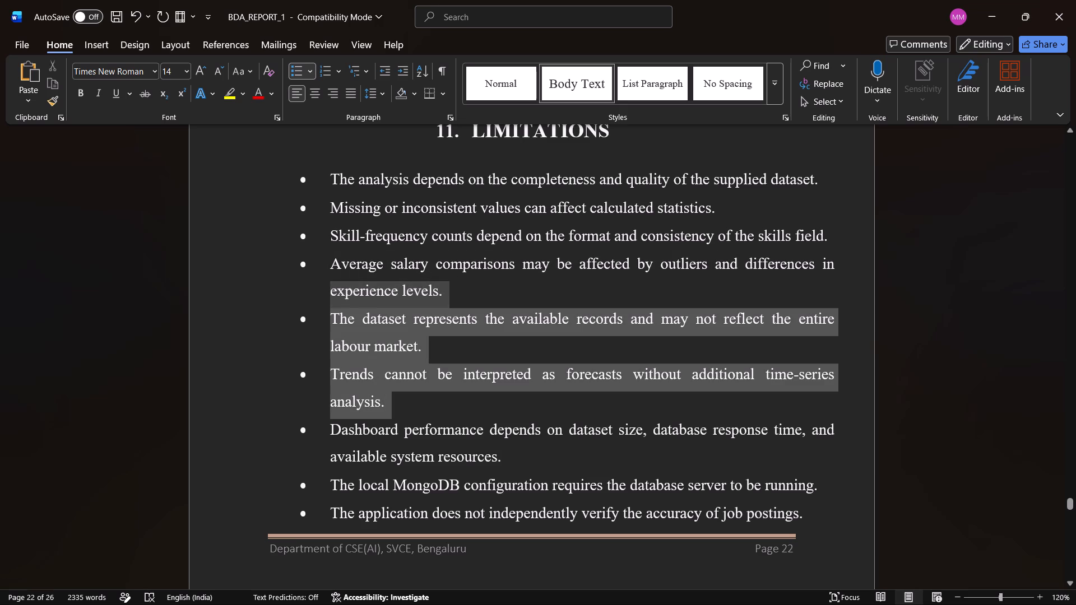
pyautogui.moveTo(331, 312); pyautogui.dragTo(329, 313)
pyautogui.press('BackSpace')
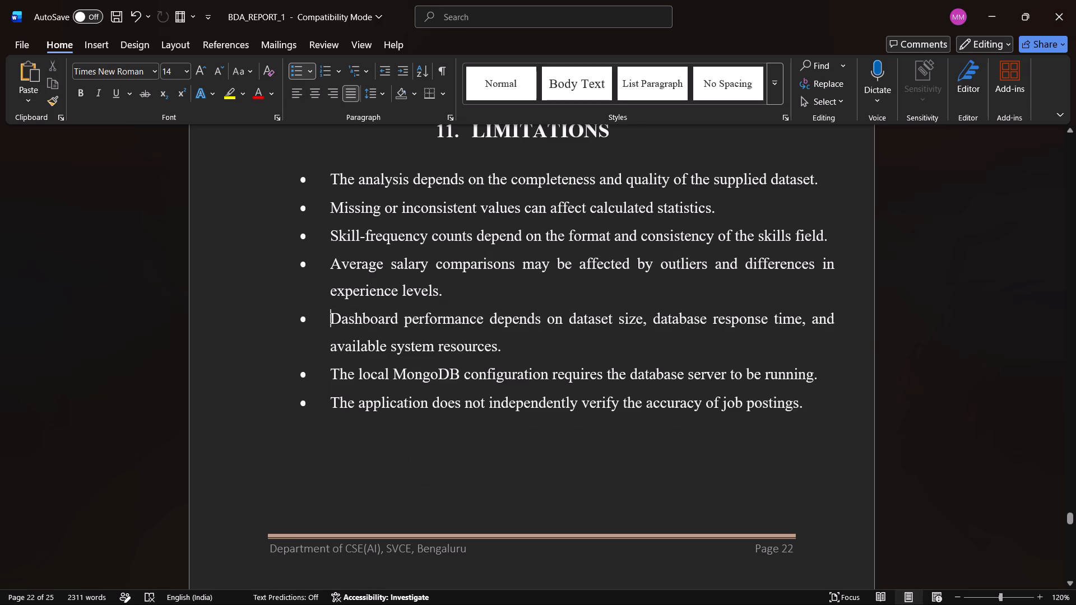
pyautogui.scroll(1, 329, 313)
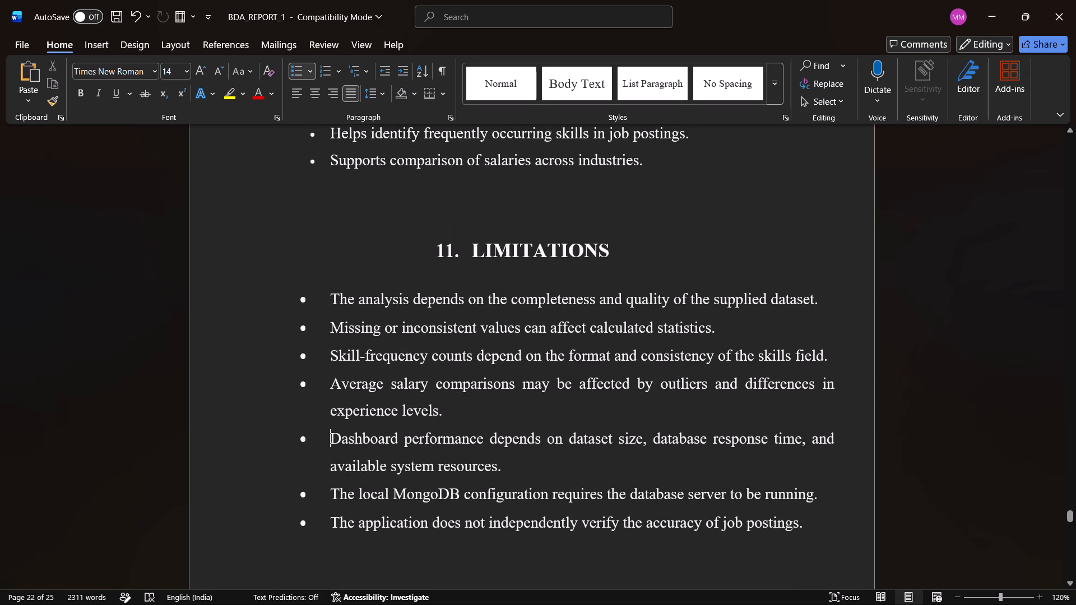
pyautogui.scroll(3, 329, 313)
pyautogui.scroll(-6, 329, 313)
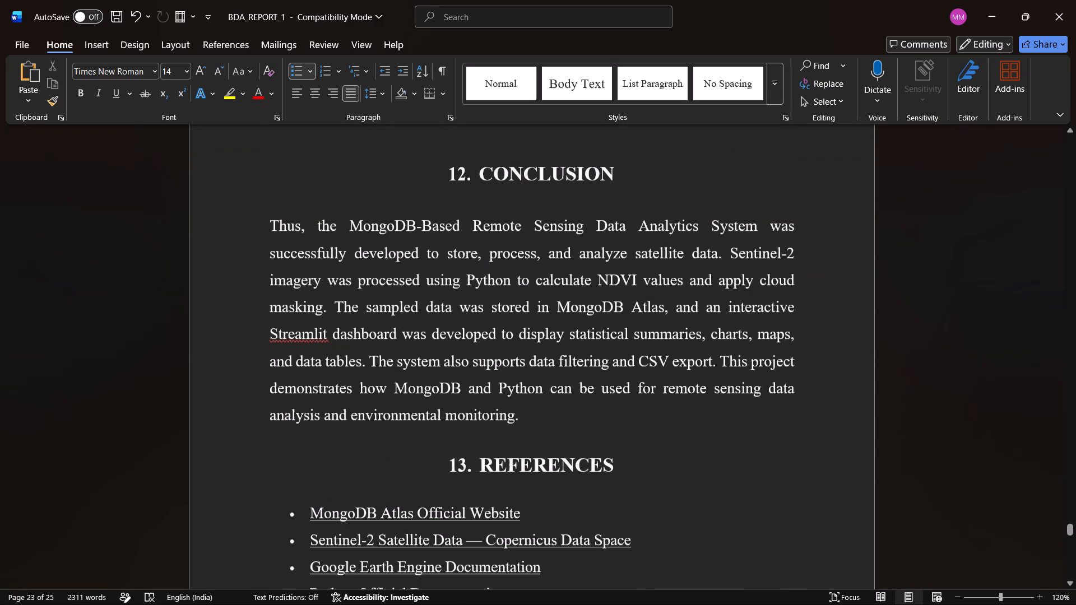
pyautogui.scroll(-1, 329, 313)
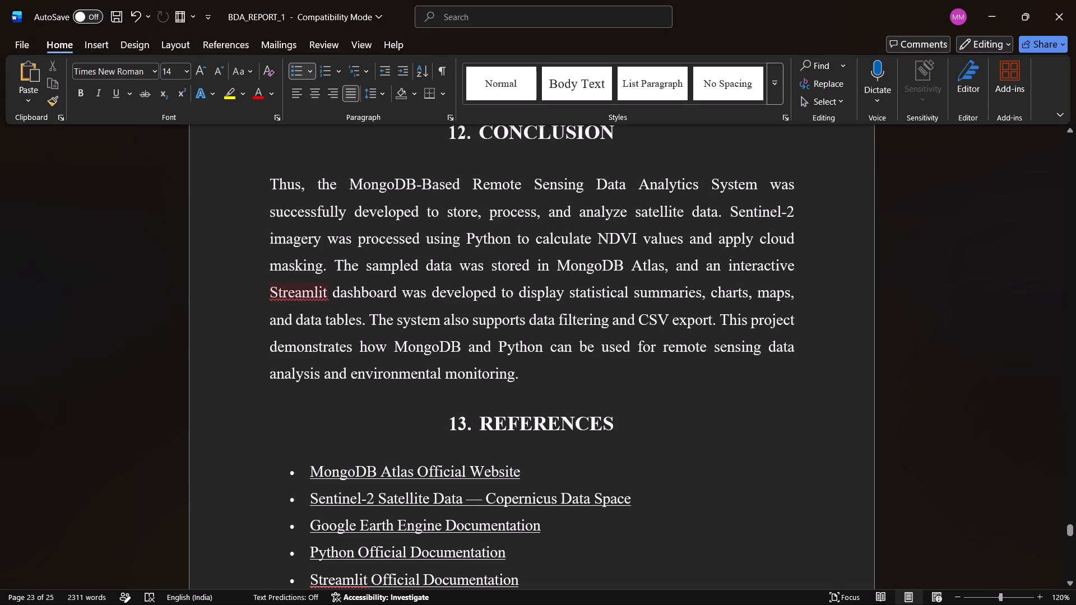
pyautogui.click(521, 375)
pyautogui.moveTo(526, 370); pyautogui.dragTo(277, 183)
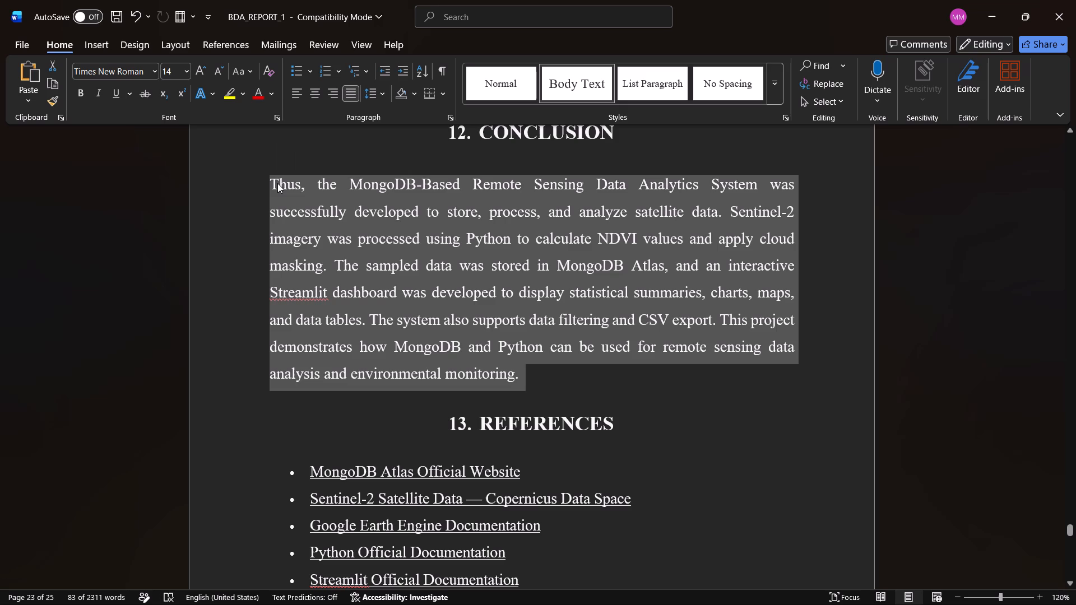
pyautogui.hotkey('ctrl', 'v')
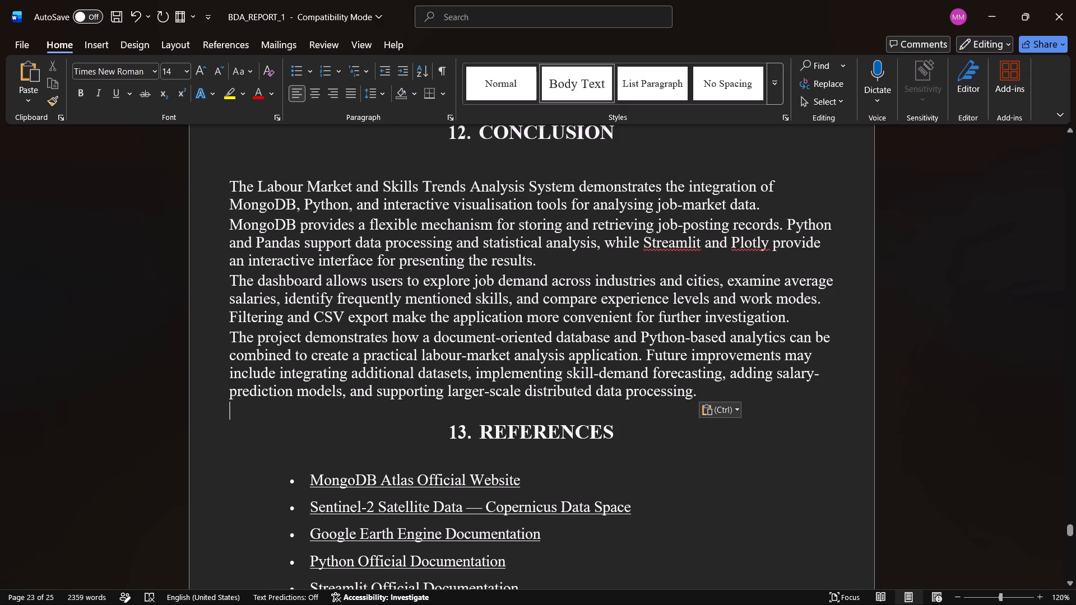
# Join the paragraphs beginning "The dashboard allows" and "The project demonstrates" onto the conclusion paragraph beginning "MongoDB provides".
pyautogui.click(226, 278)
pyautogui.press('BackSpace')
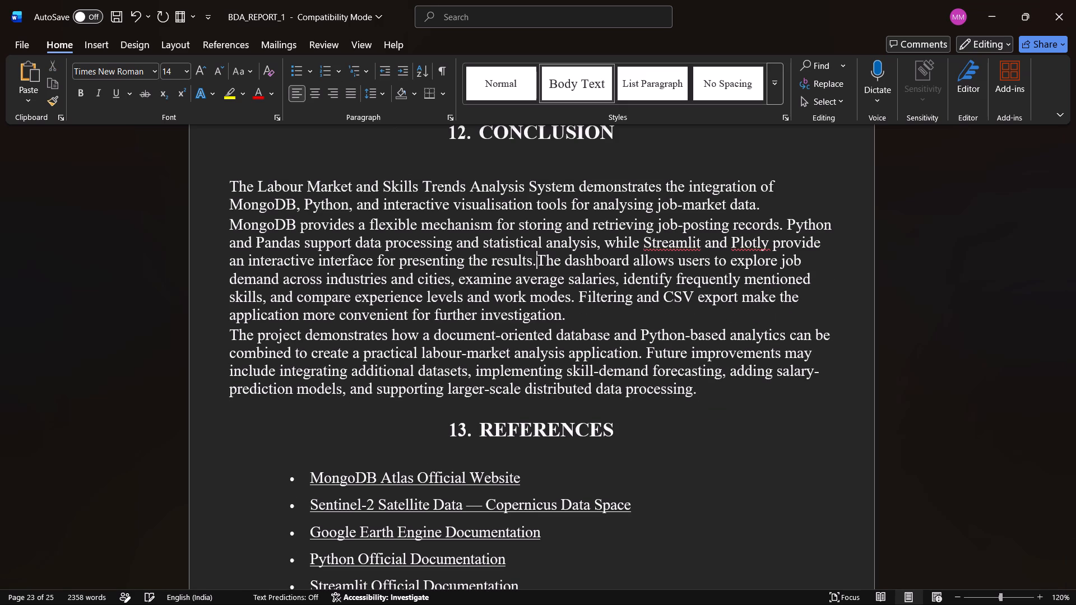
pyautogui.click(230, 336)
pyautogui.press('BackSpace')
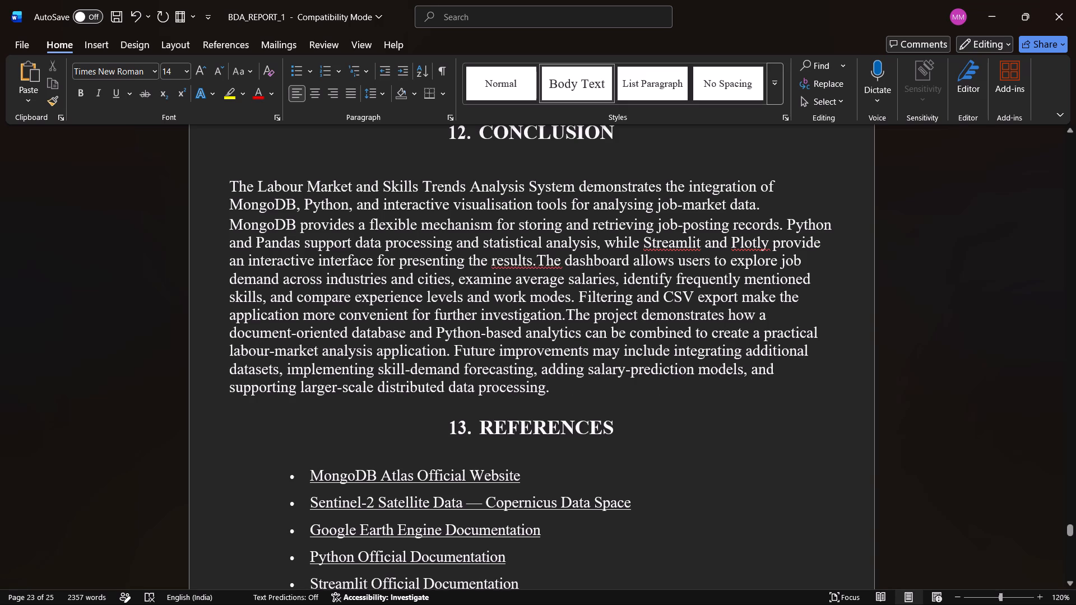
# Set all the conclusion text to 1.5 line spacing and justified alignment.
pyautogui.click(224, 183)
pyautogui.click(224, 183)
pyautogui.moveTo(224, 183); pyautogui.dragTo(578, 392)
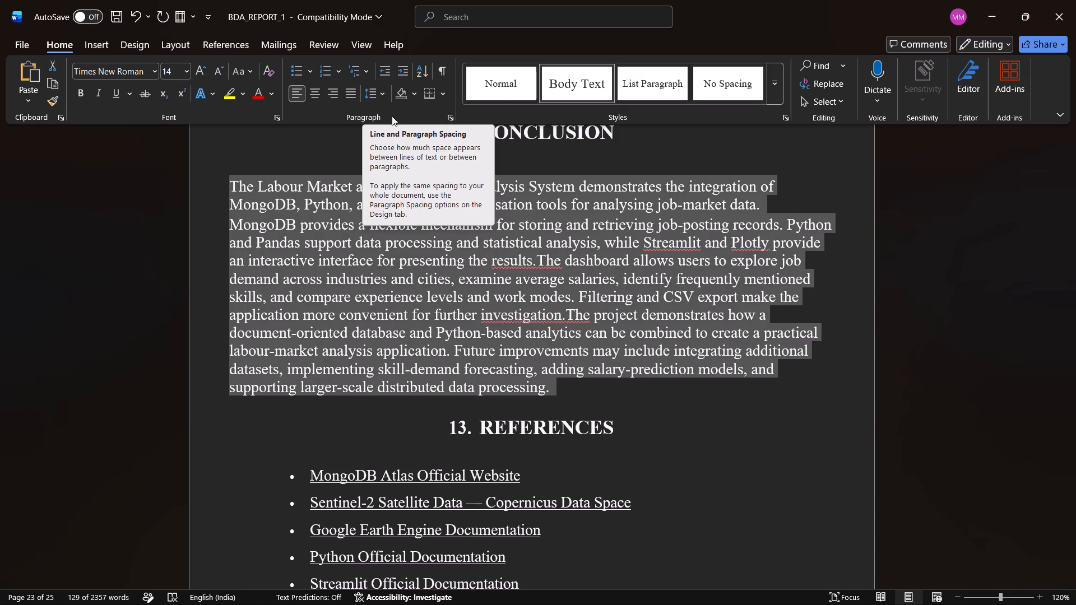
pyautogui.click(384, 89)
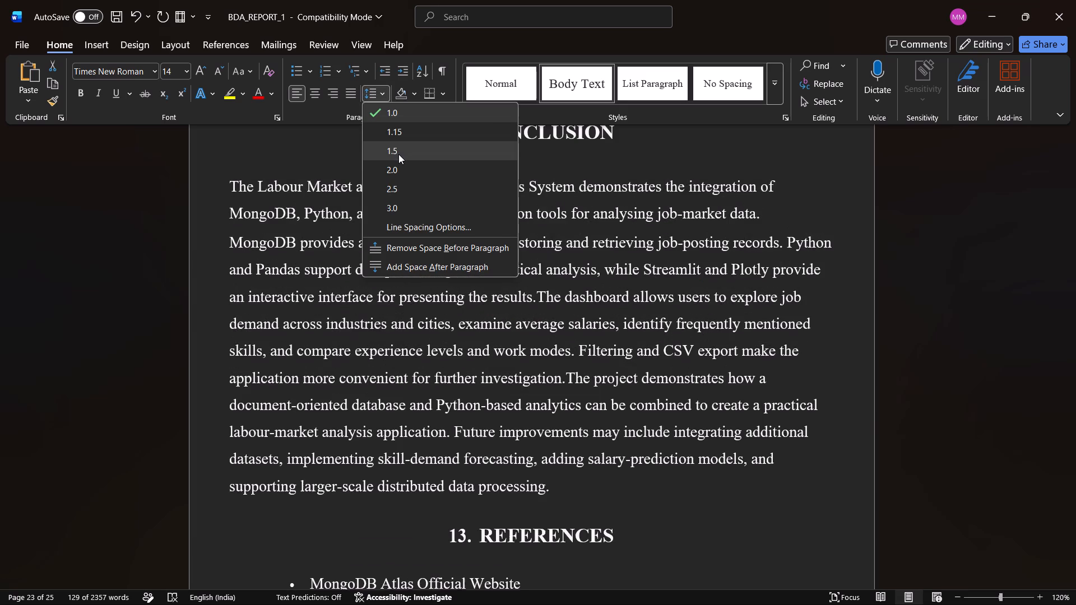
pyautogui.click(398, 154)
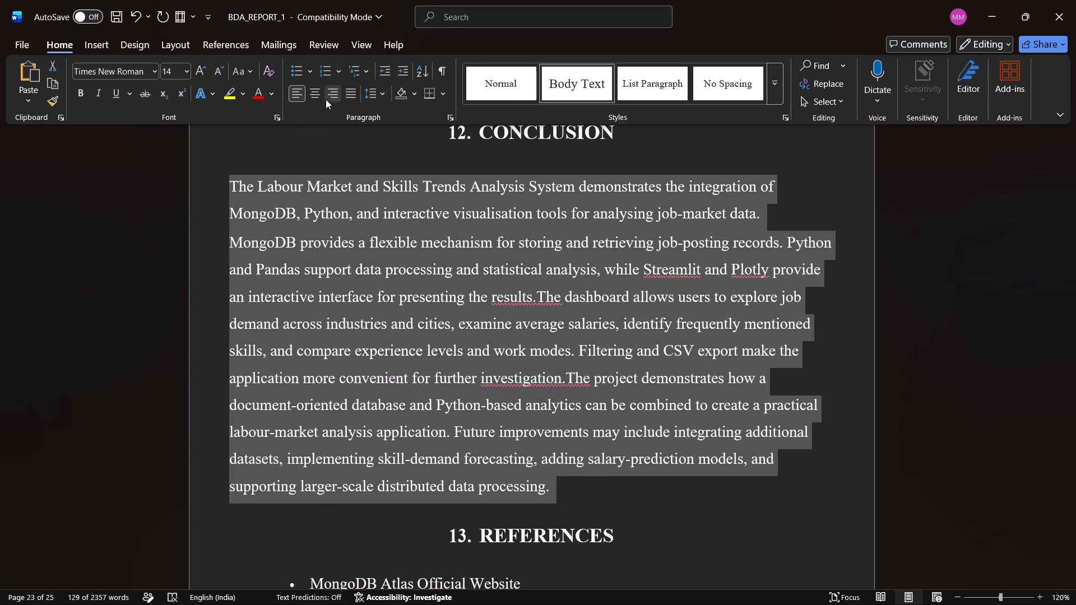
pyautogui.click(346, 99)
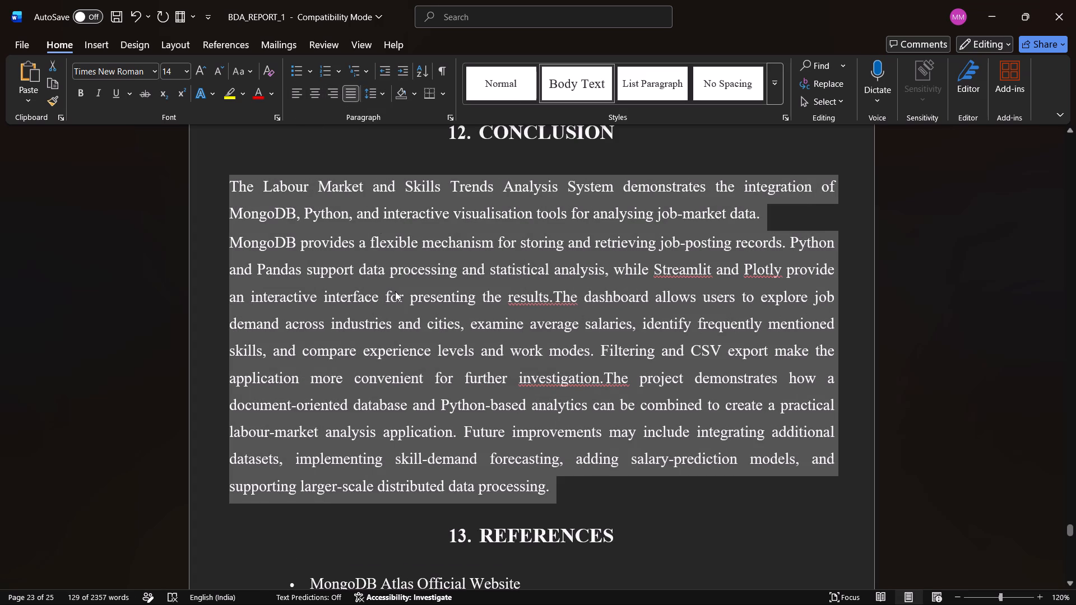
# Join the paragraph beginning "MongoDB provides" onto the first conclusion paragraph, making a single paragraph.
pyautogui.click(291, 267)
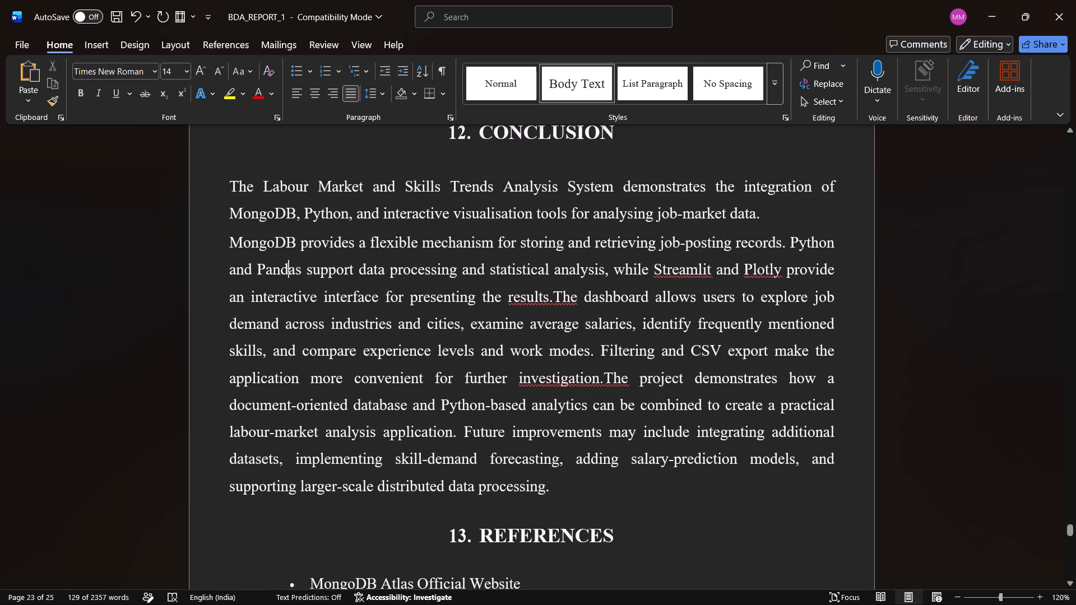
pyautogui.click(232, 247)
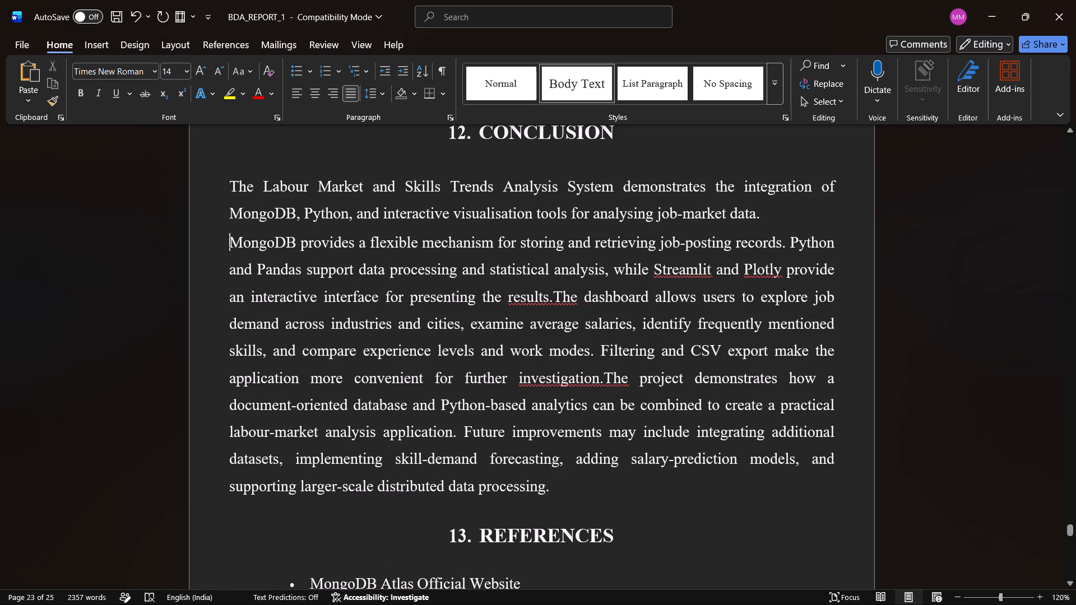
pyautogui.press('BackSpace')
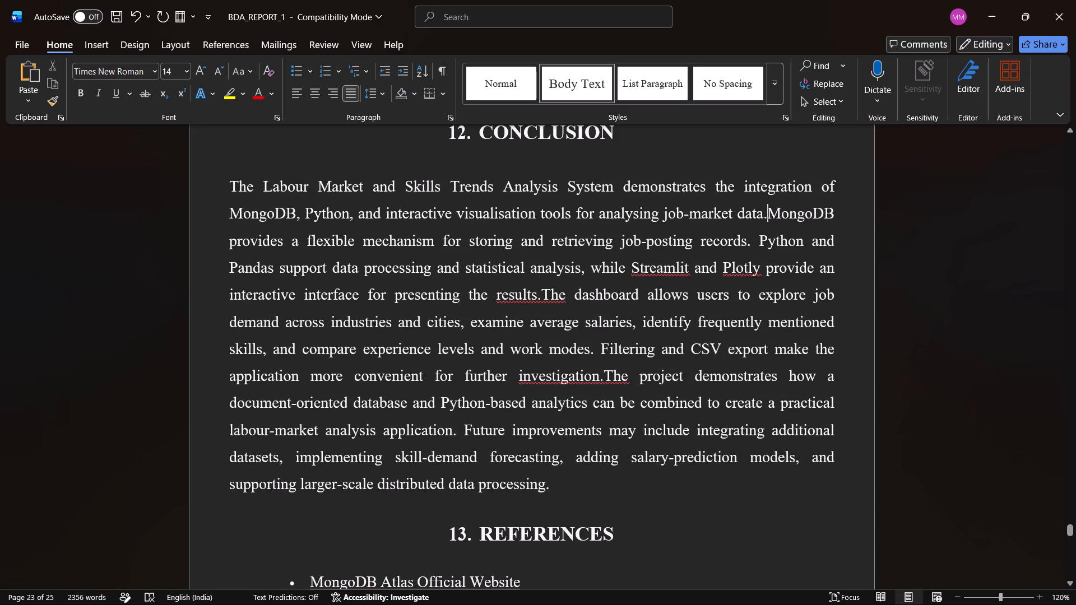
# Correct the missing sentence spaces in the conclusion to "results. The" and "investigation. The" using the spelling suggestions.
pyautogui.click(547, 284)
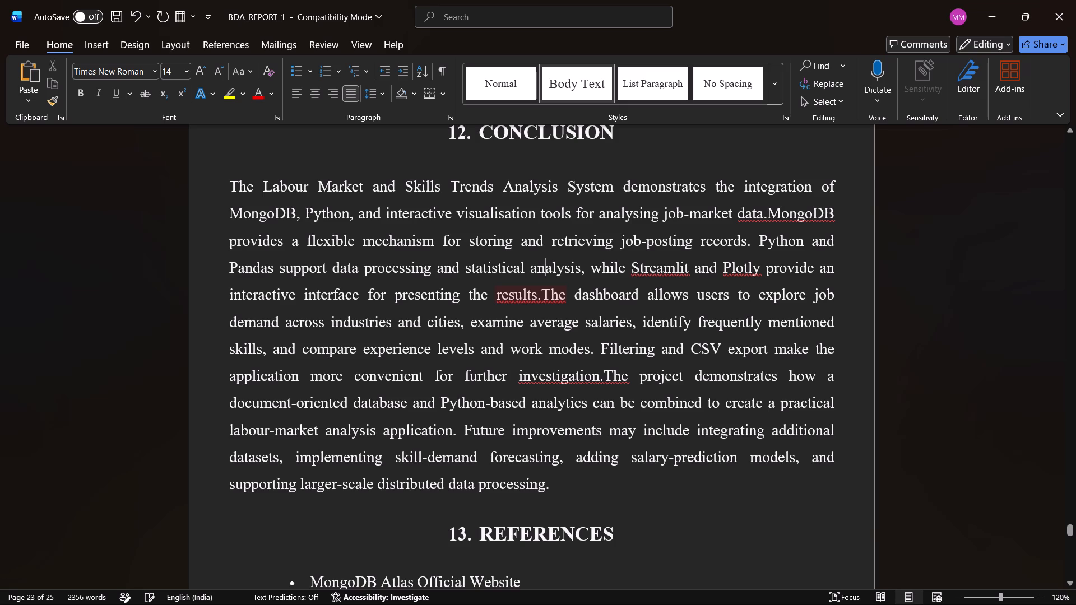
pyautogui.click(542, 290)
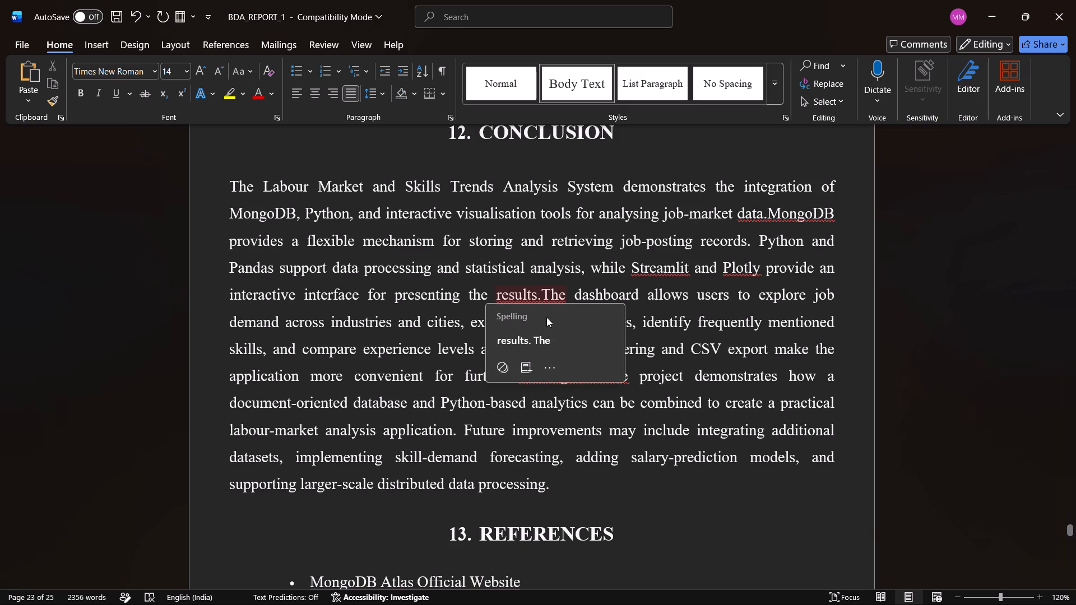
pyautogui.click(544, 328)
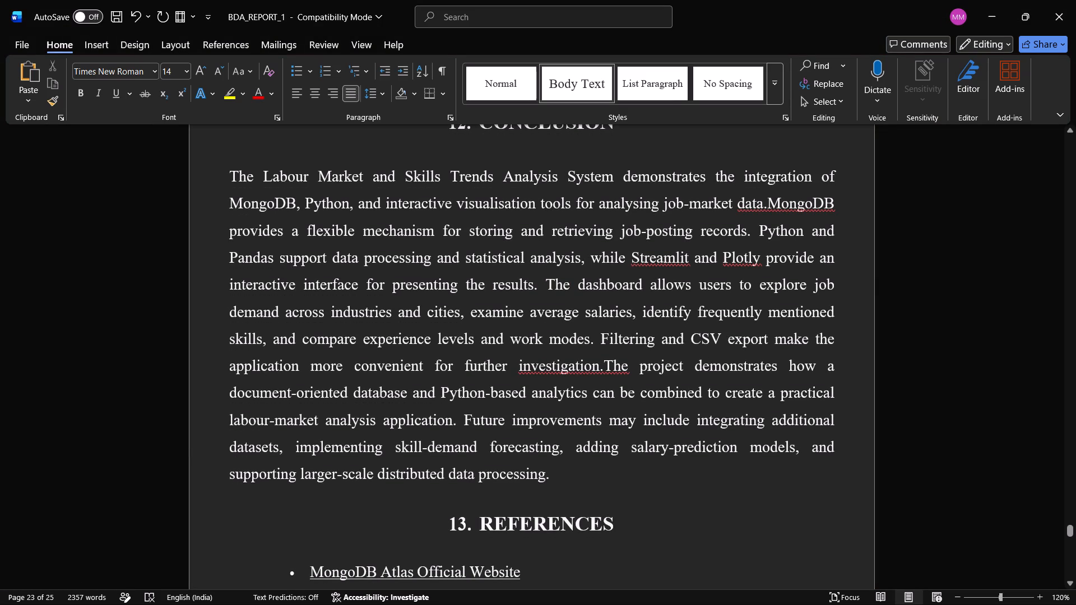
pyautogui.click(604, 373)
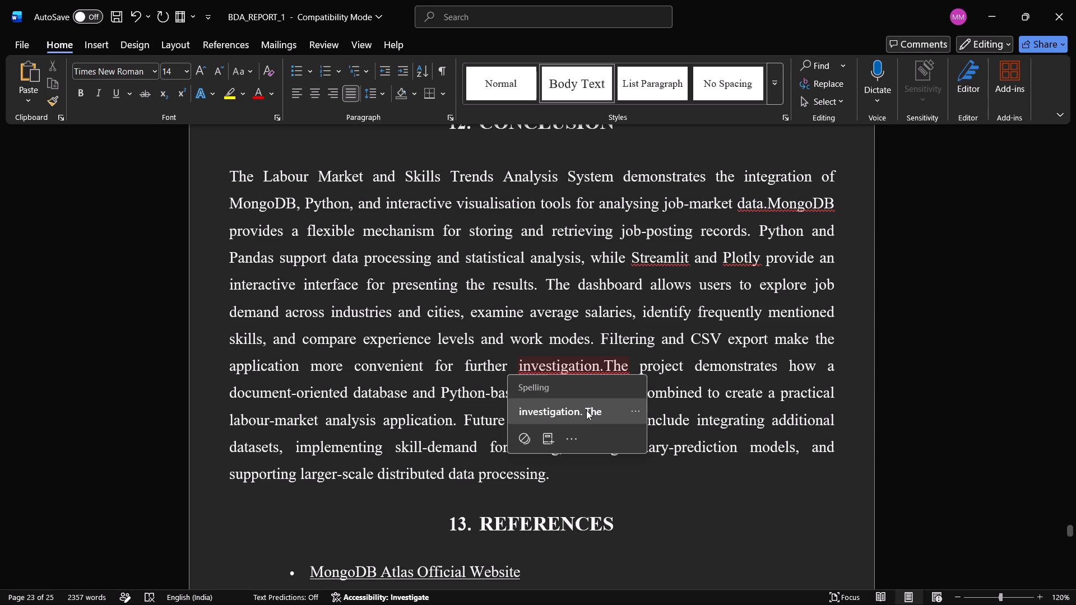
pyautogui.click(584, 412)
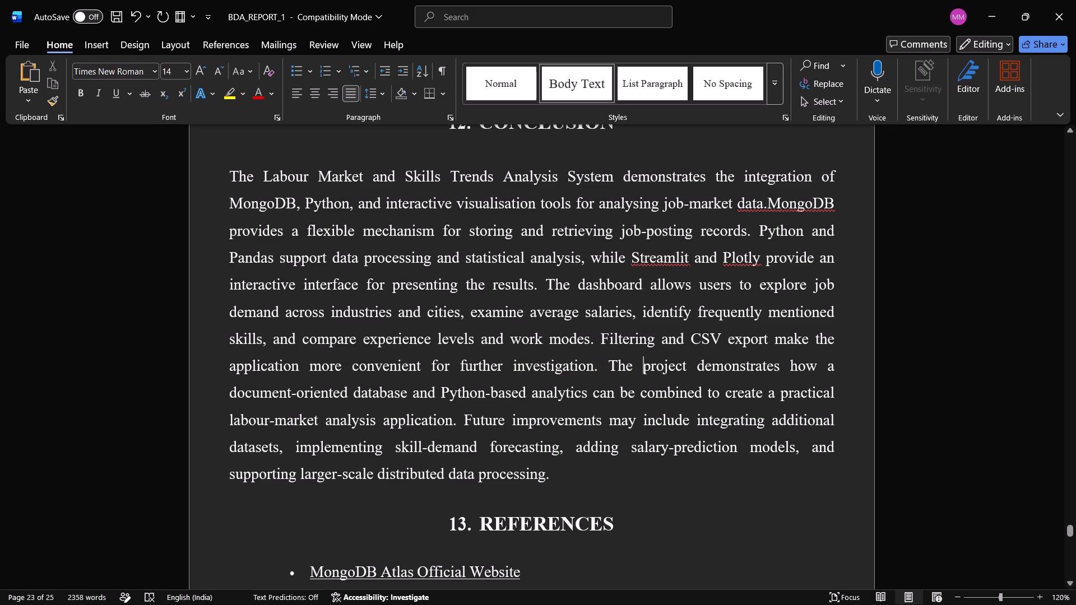
# Indent the first line of the conclusion paragraph by one tab stop, and also indent the paragraph's whole left edge.
pyautogui.scroll(2, 398, 296)
pyautogui.click(229, 263)
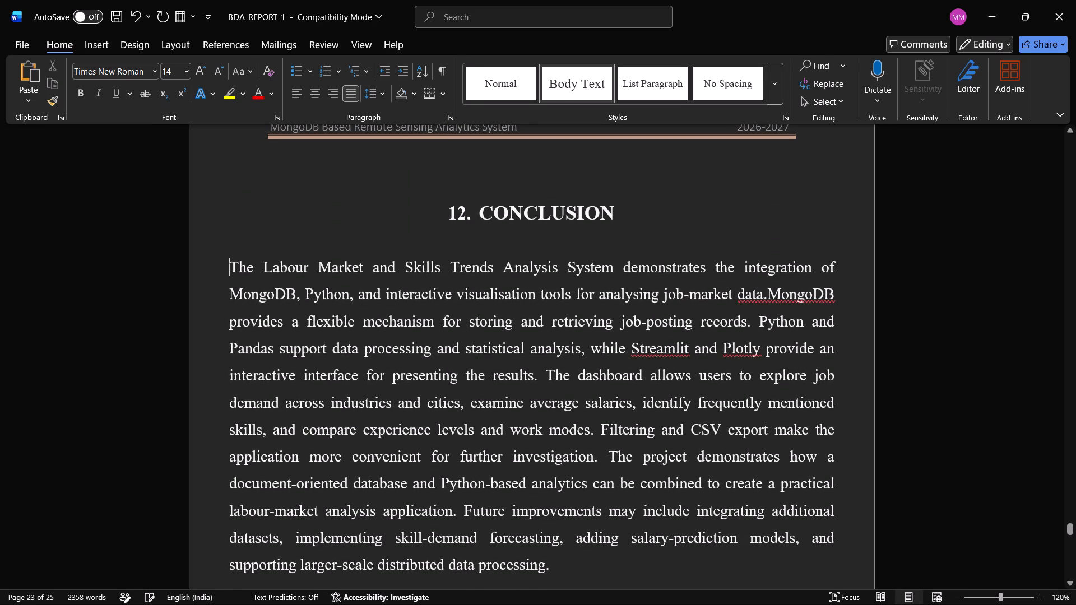
pyautogui.press('Tab')
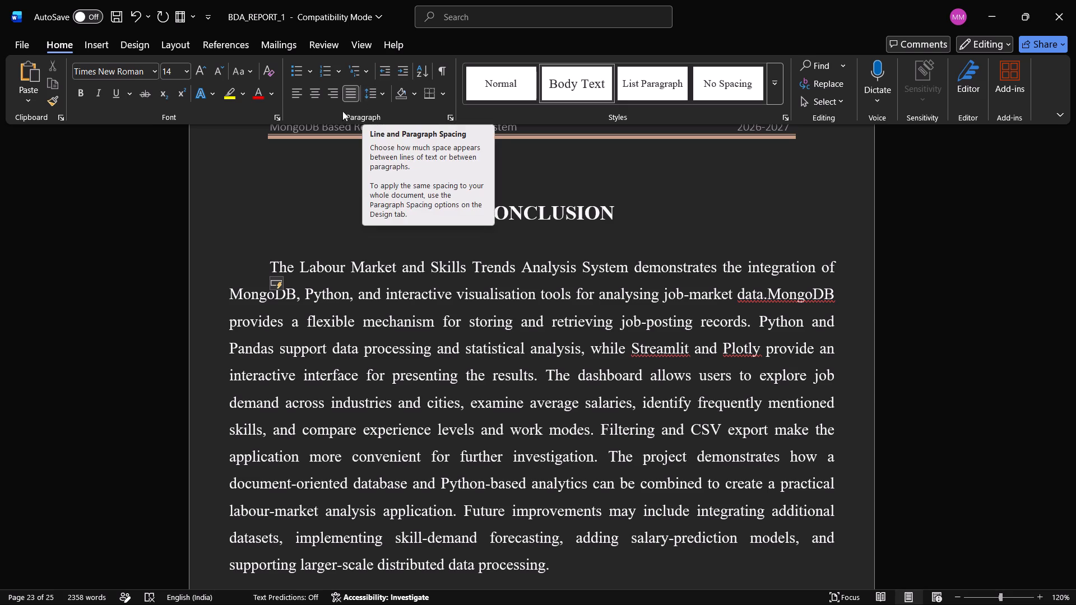
pyautogui.click(222, 305)
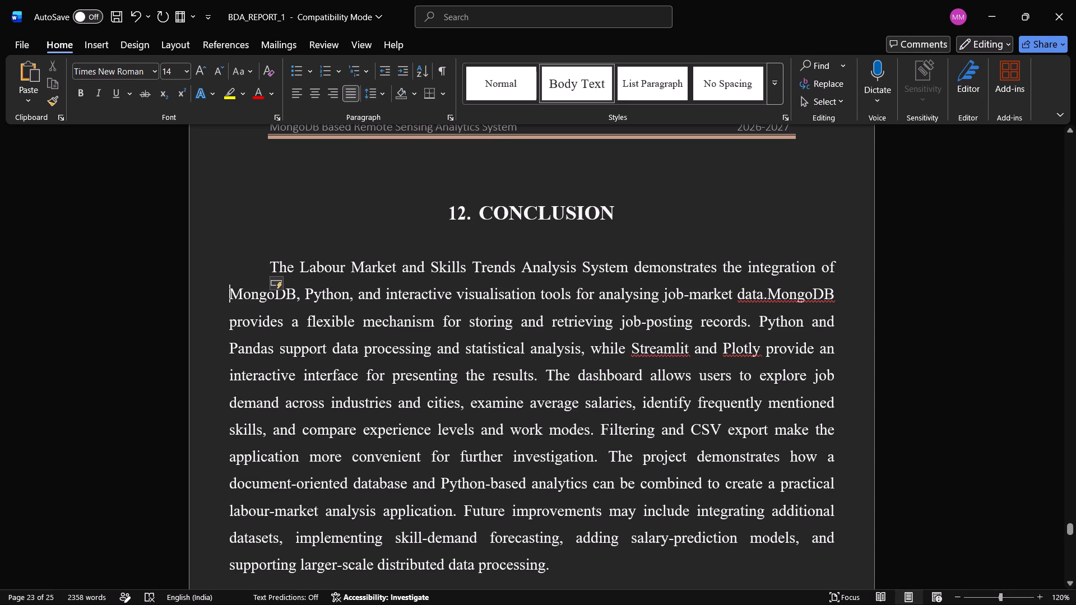
pyautogui.press('Tab')
# Review the layout of the conclusion, the 13. REFERENCES list and the pages that follow it.
pyautogui.scroll(-3, 222, 305)
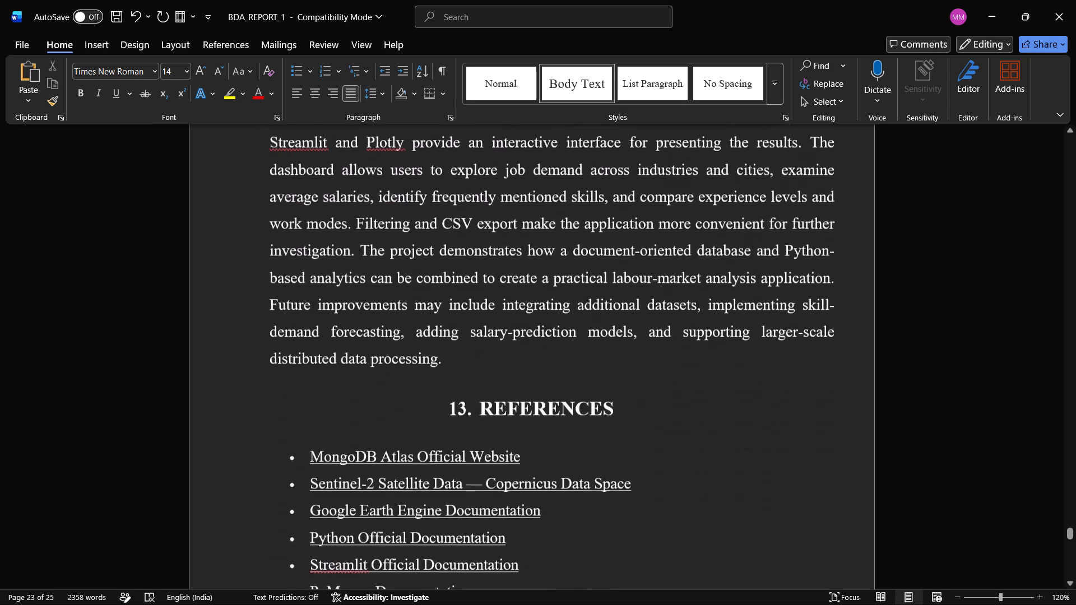
pyautogui.scroll(-1, 222, 305)
pyautogui.scroll(2, 222, 305)
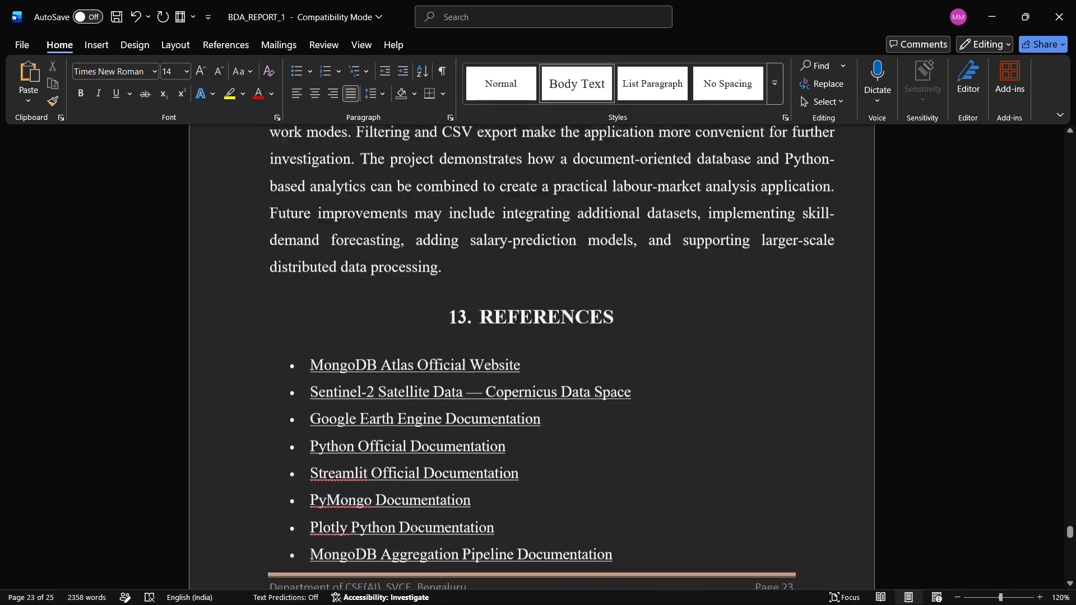
pyautogui.scroll(3, 222, 305)
pyautogui.scroll(-2, 222, 305)
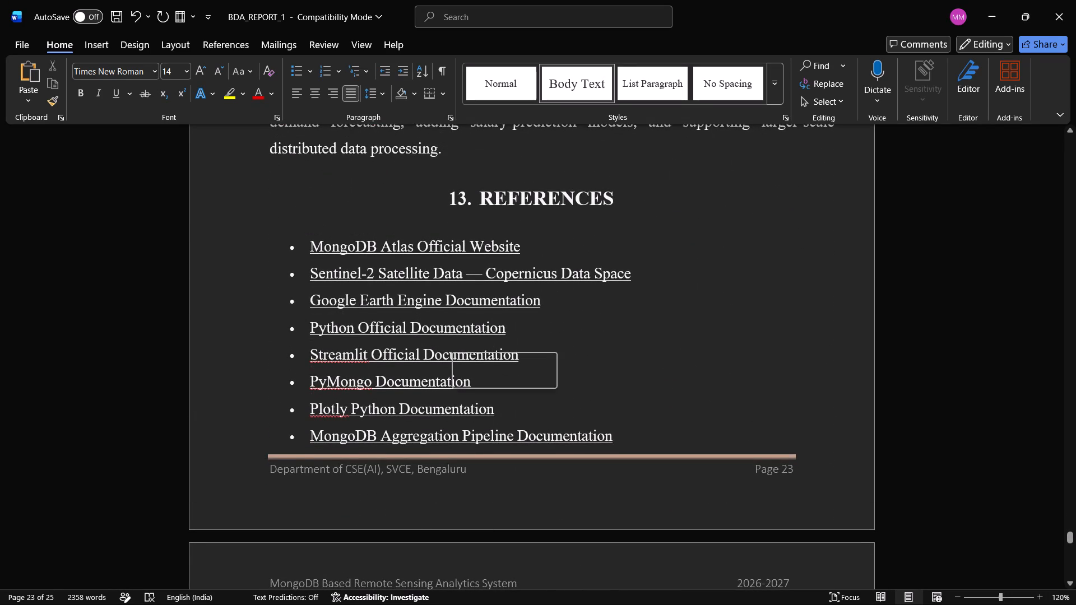
pyautogui.scroll(-7, 472, 415)
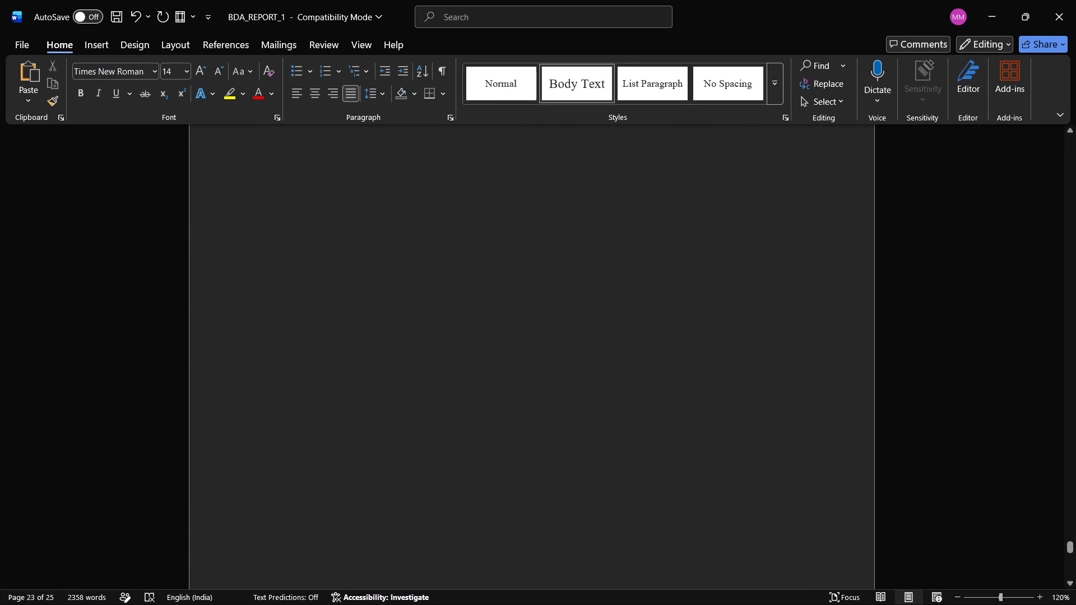
pyautogui.scroll(-4, 472, 415)
pyautogui.scroll(4, 472, 415)
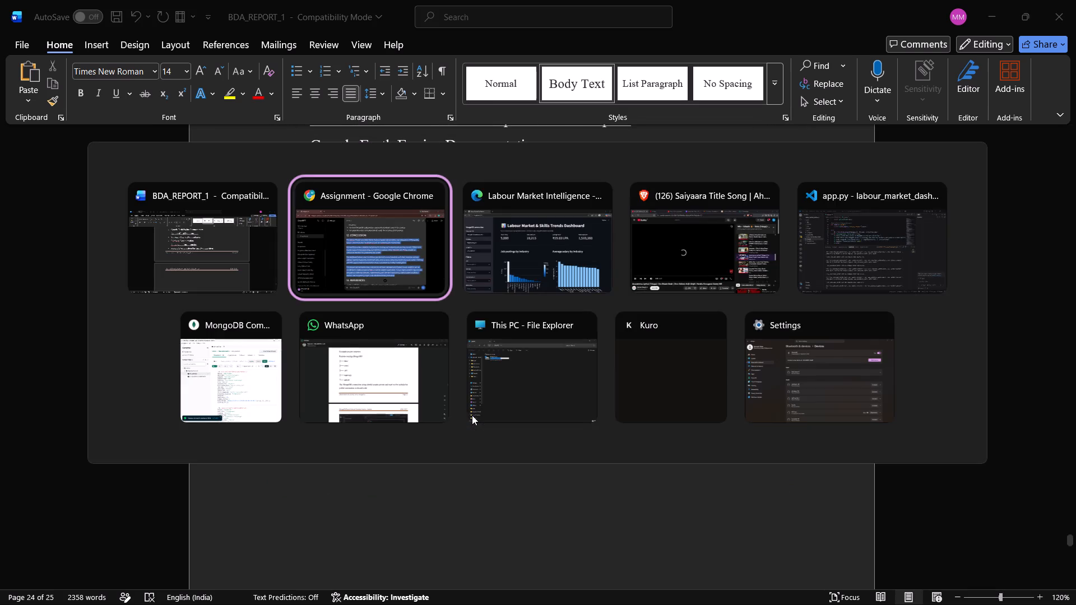
# Replace the bulleted entries under 13. REFERENCES in the Word report with the nine numbered references copied from the ChatGPT draft.
pyautogui.scroll(-3, 472, 415)
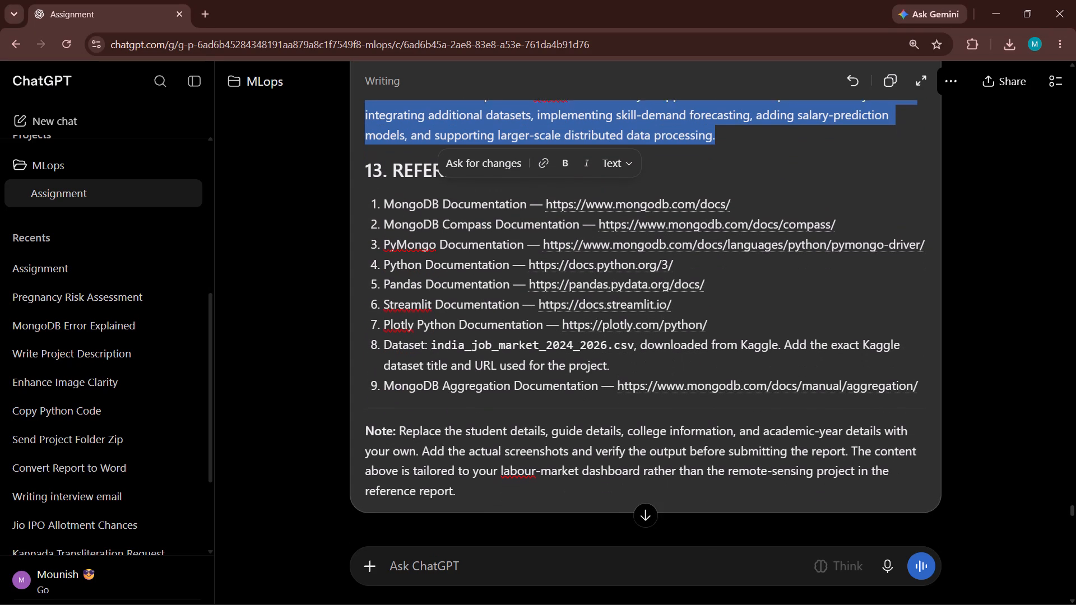
pyautogui.scroll(-1, 472, 415)
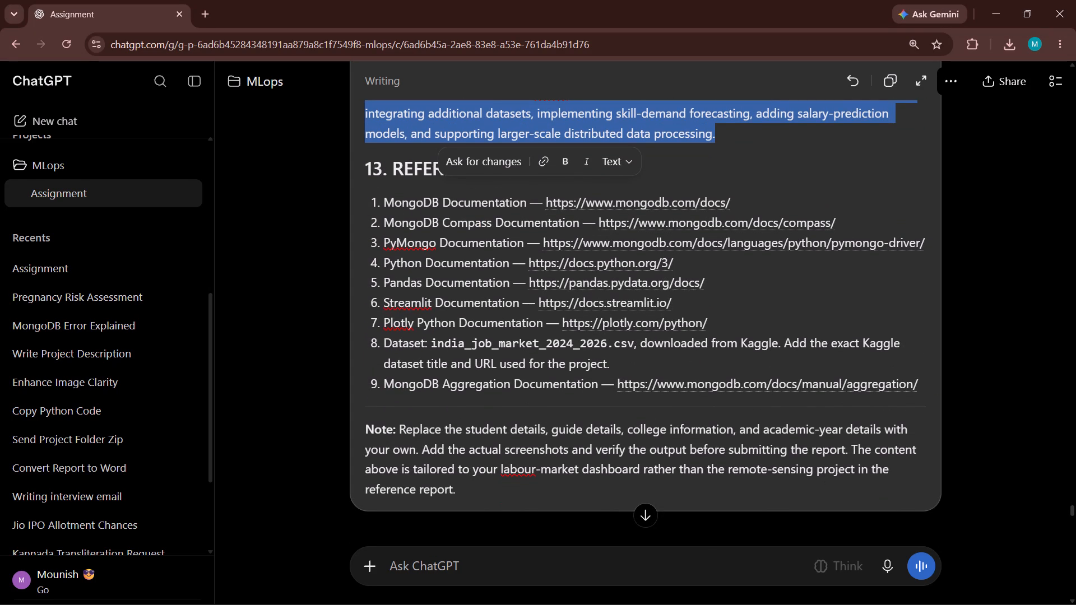
pyautogui.click(376, 192)
pyautogui.moveTo(376, 192); pyautogui.dragTo(479, 248)
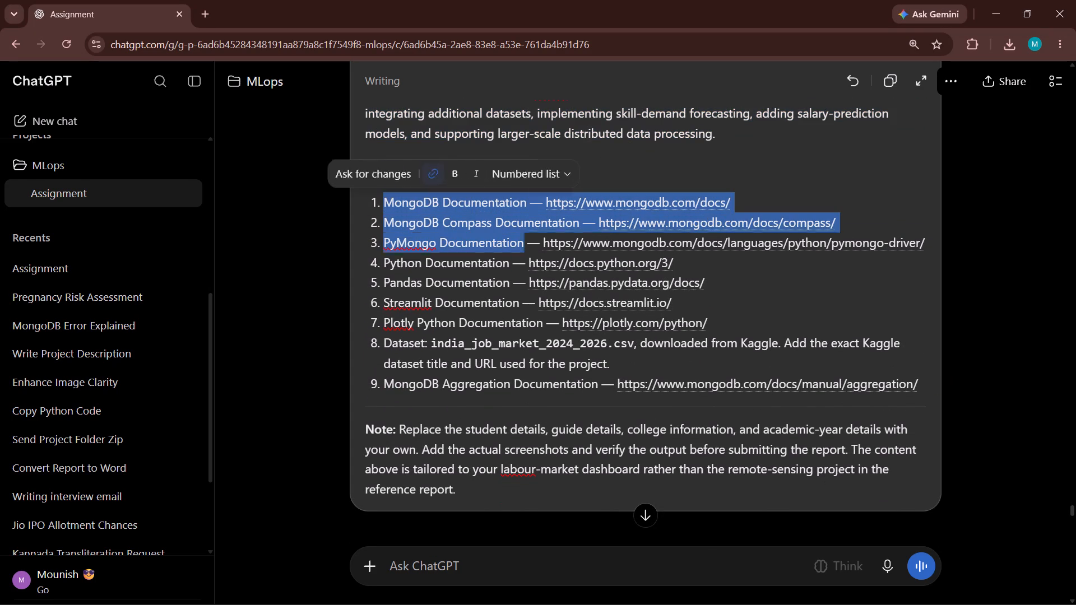
pyautogui.moveTo(479, 248); pyautogui.dragTo(912, 383)
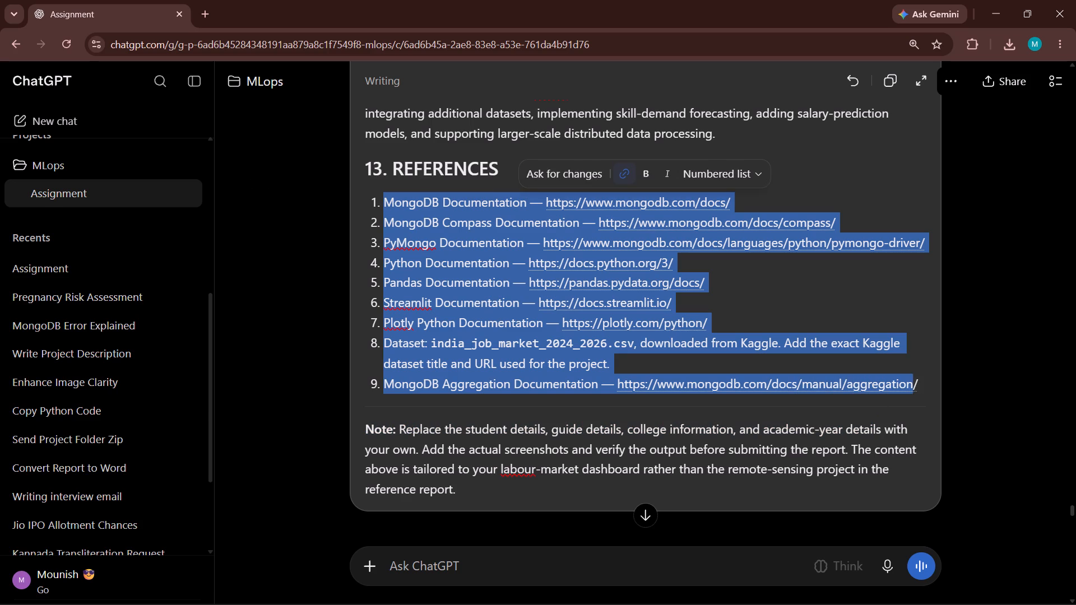
pyautogui.moveTo(912, 383); pyautogui.dragTo(920, 381)
pyautogui.hotkey('ctrl', 'c')
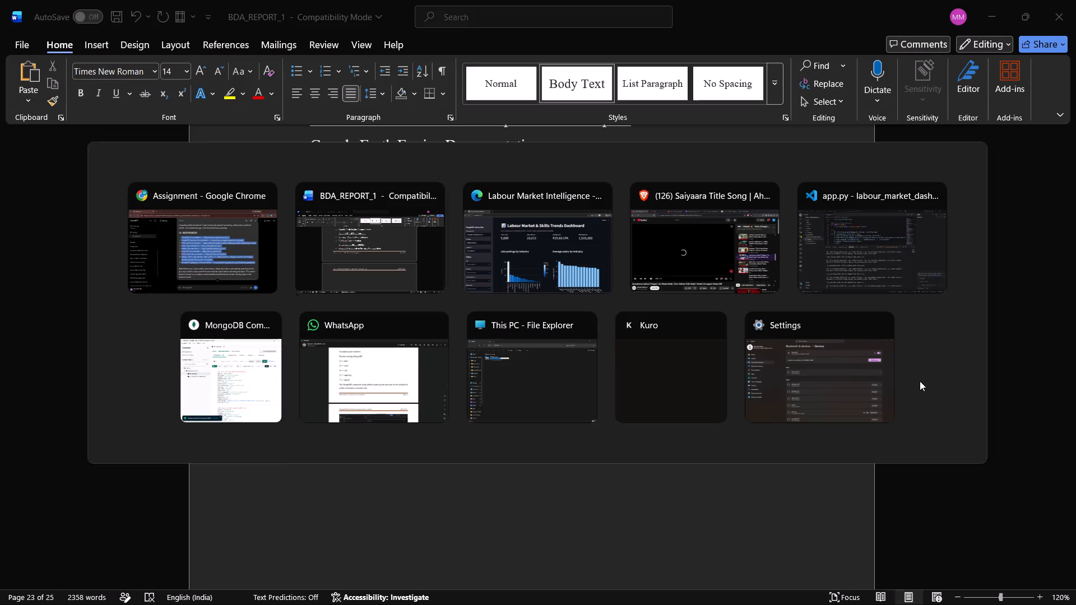
pyautogui.scroll(1, 758, 367)
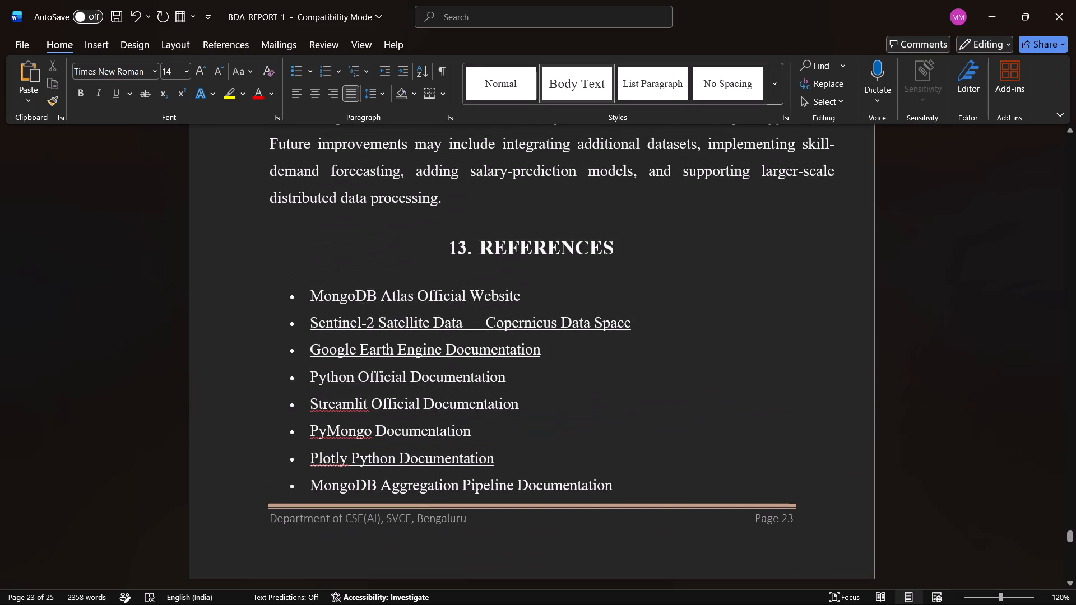
pyautogui.moveTo(616, 483); pyautogui.dragTo(354, 299)
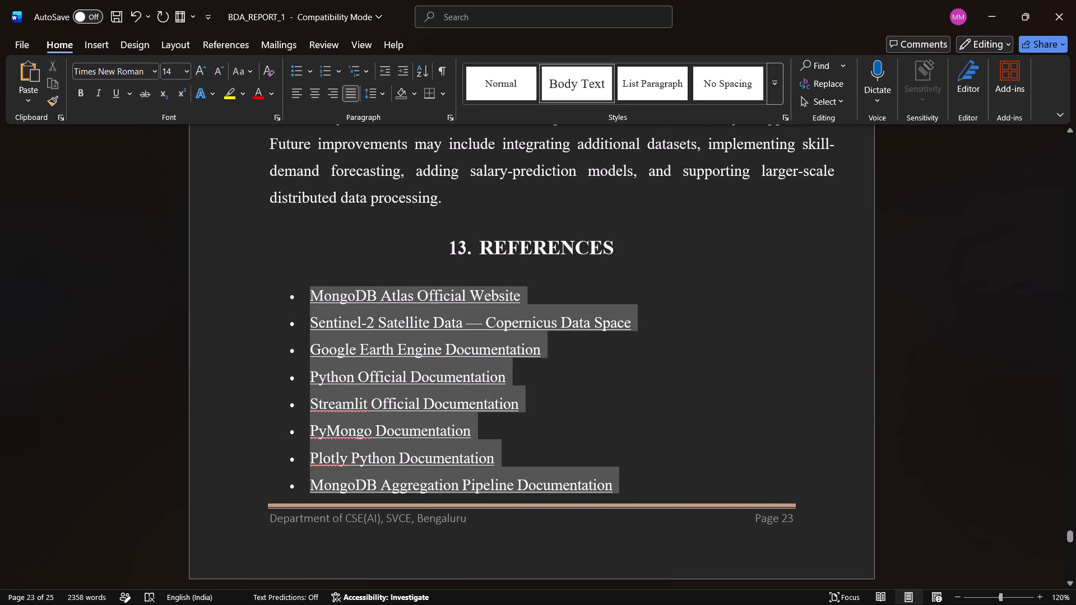
pyautogui.moveTo(354, 299); pyautogui.dragTo(340, 292)
pyautogui.hotkey('ctrl', 'v')
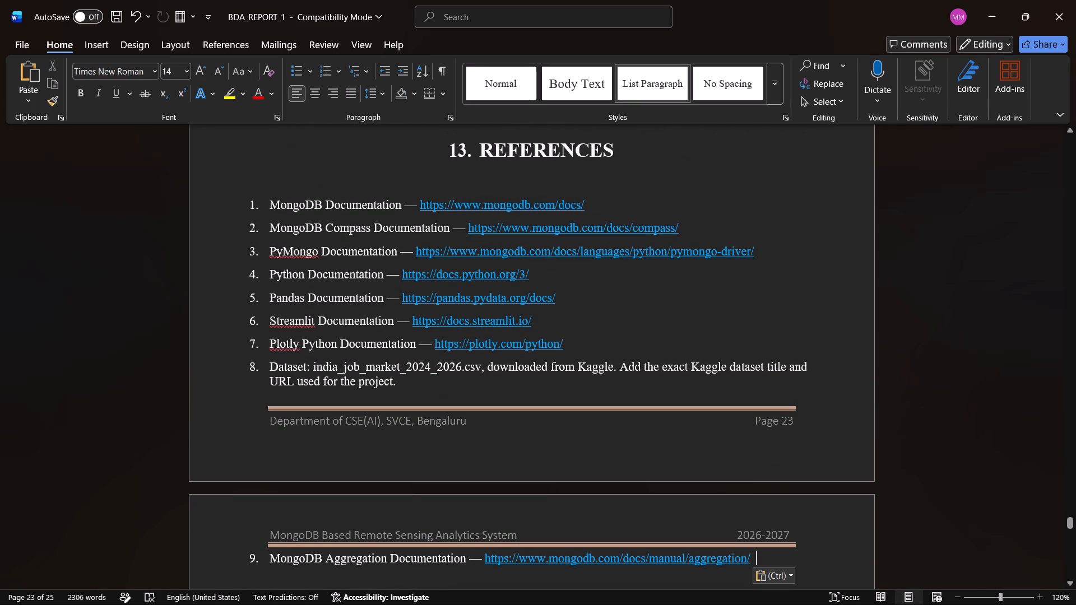
# Delete the conclusion text after "work modes", from "Filtering and CSV export" through "labour-market analysis application.", including the preceding period.
pyautogui.scroll(1, 340, 292)
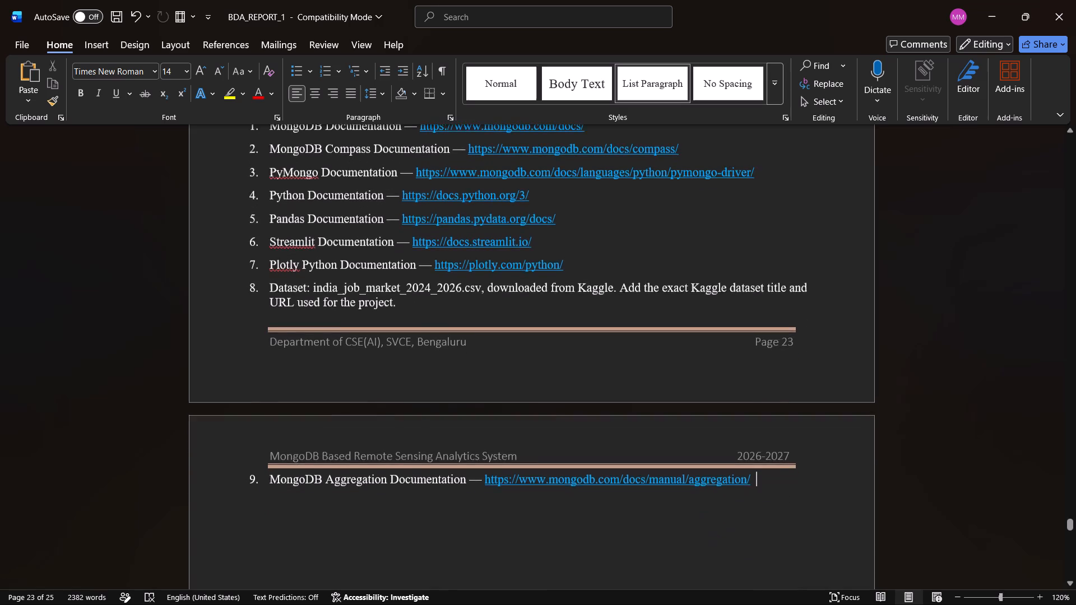
pyautogui.scroll(3, 340, 292)
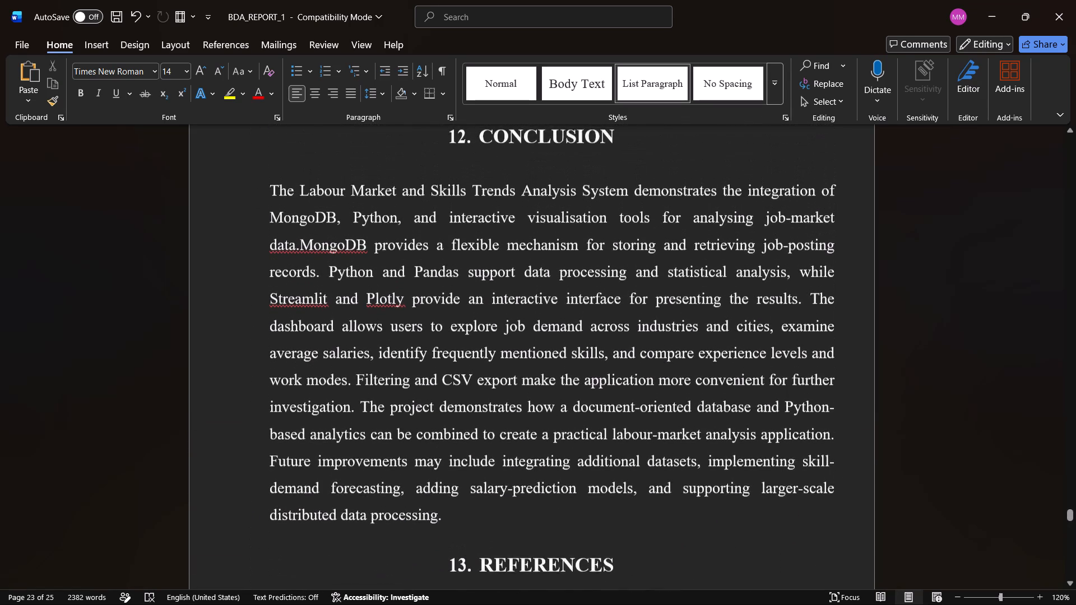
pyautogui.scroll(1, 340, 292)
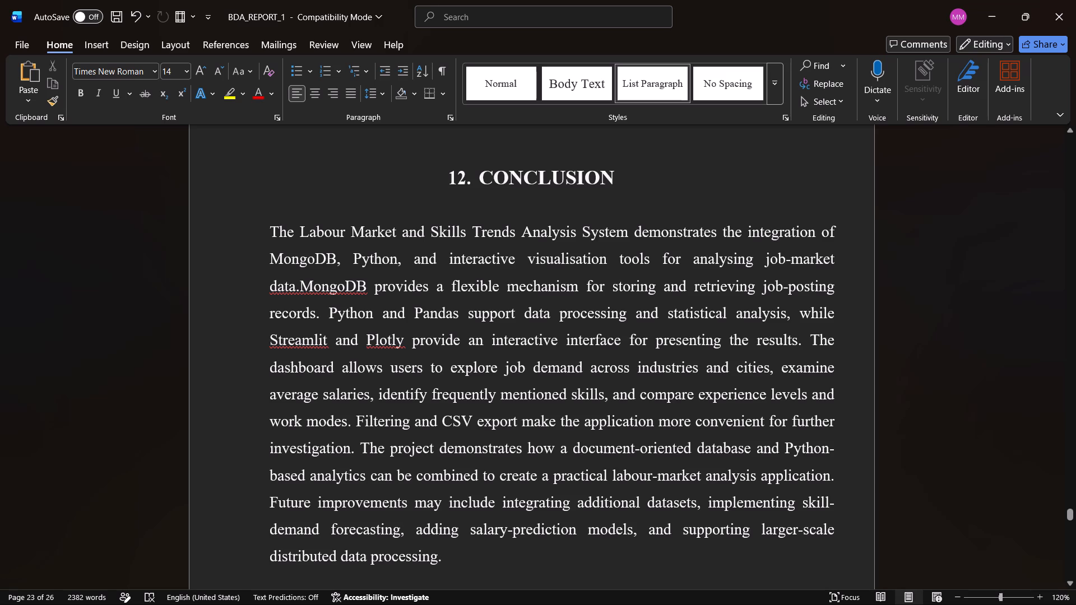
pyautogui.moveTo(351, 421); pyautogui.dragTo(399, 429)
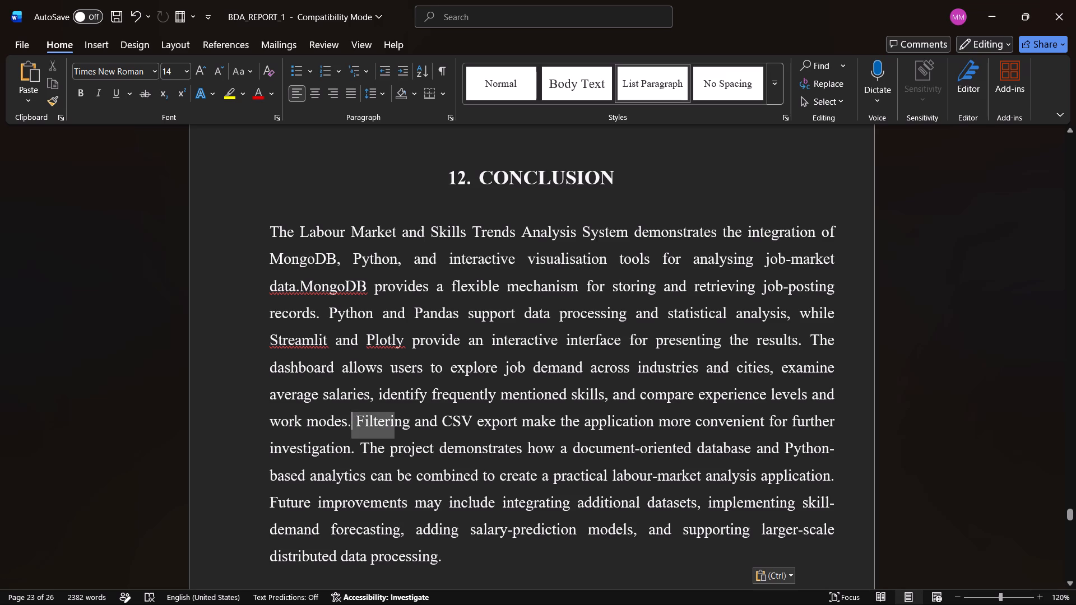
pyautogui.moveTo(399, 429); pyautogui.dragTo(840, 443)
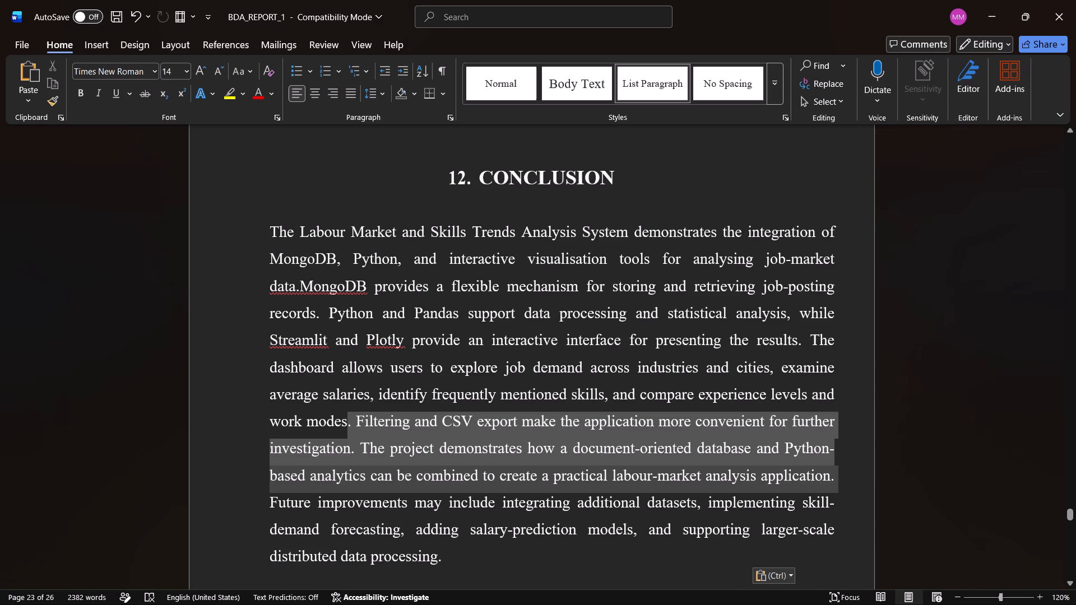
pyautogui.moveTo(840, 443); pyautogui.dragTo(847, 481)
pyautogui.press('BackSpace')
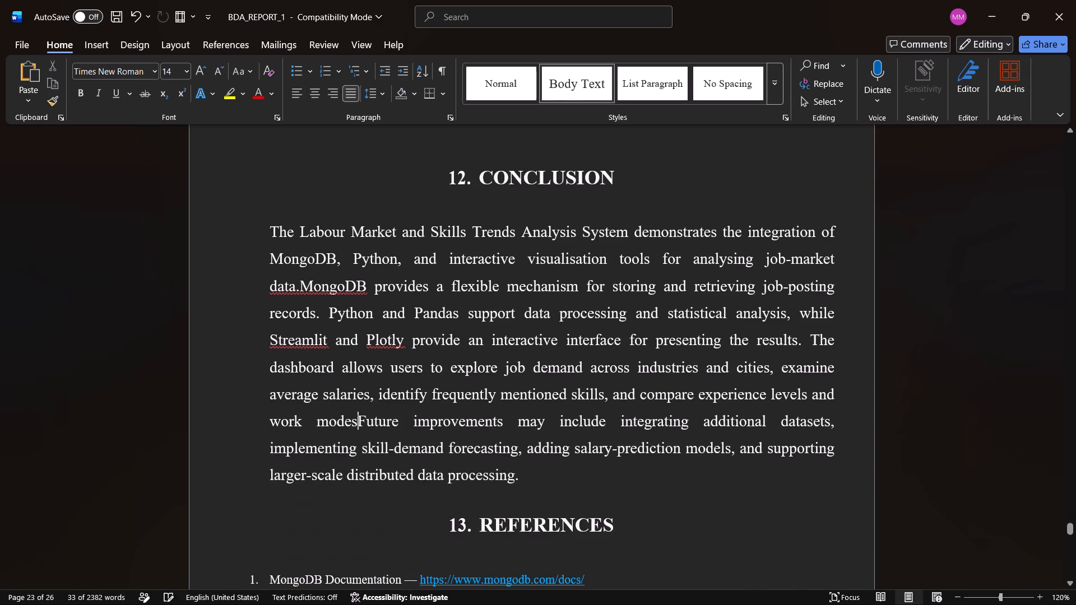
# Format all nine entries of the references list with font size 12 and 1.15 line spacing.
pyautogui.scroll(-2, 847, 481)
pyautogui.hscroll(1, 847, 481)
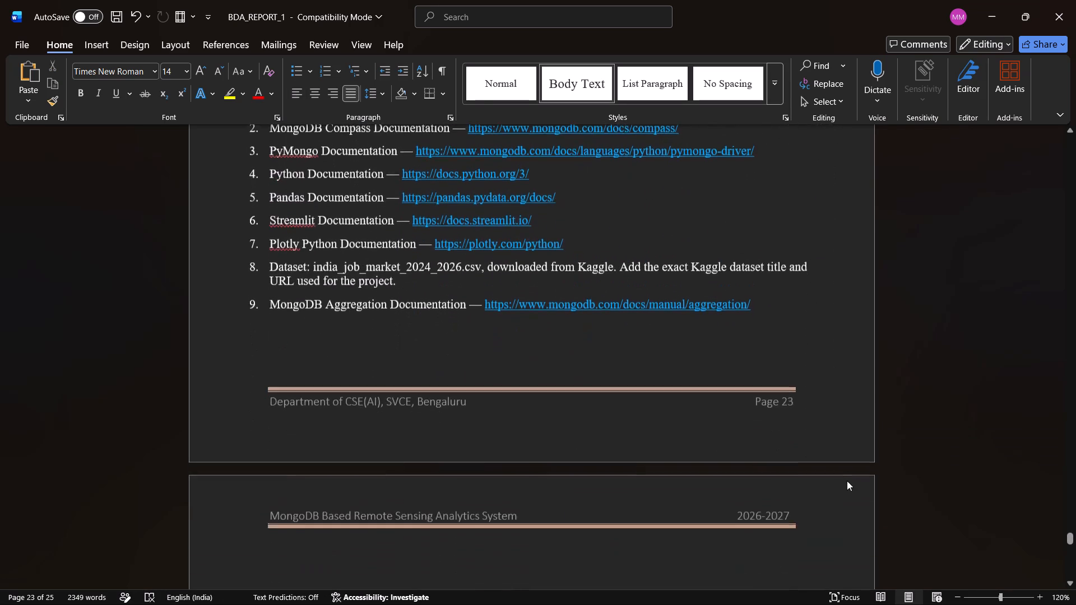
pyautogui.hscroll(1, 847, 481)
pyautogui.scroll(-1, 847, 481)
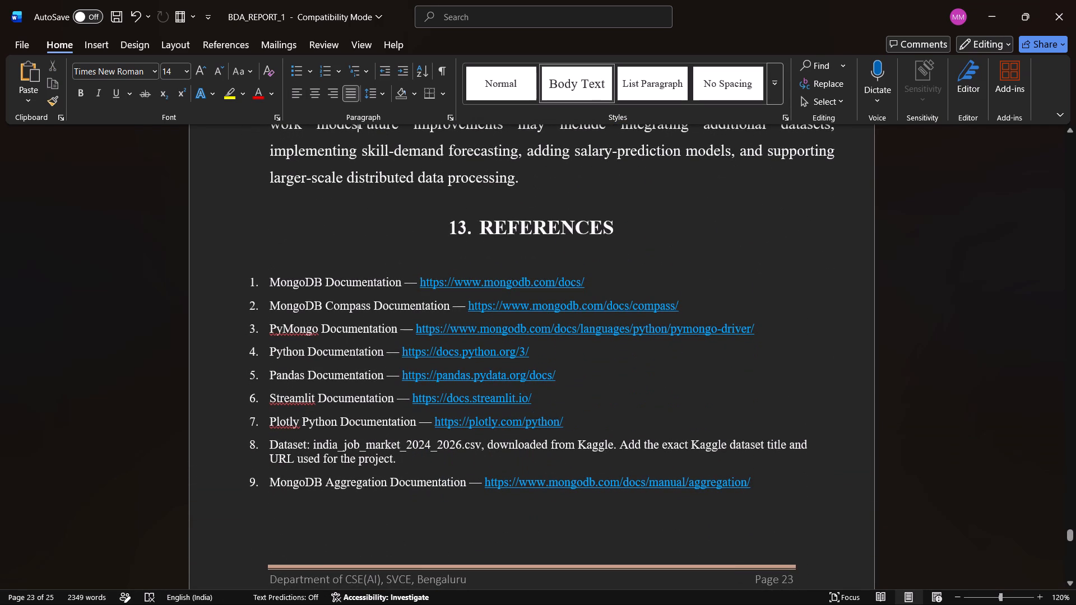
pyautogui.click(769, 492)
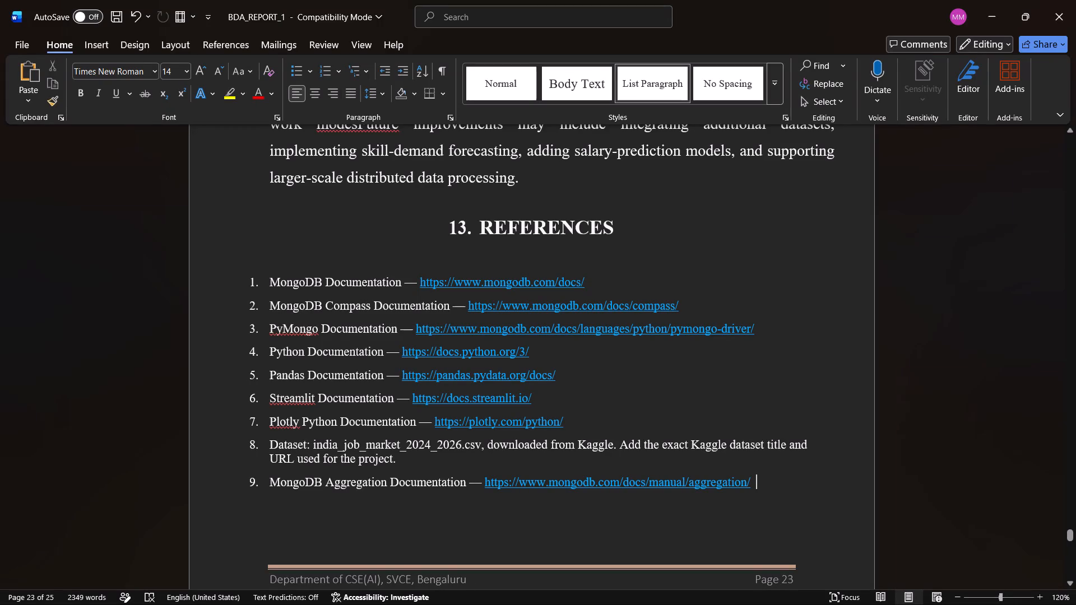
pyautogui.moveTo(266, 273); pyautogui.dragTo(374, 320)
pyautogui.moveTo(374, 320); pyautogui.dragTo(818, 522)
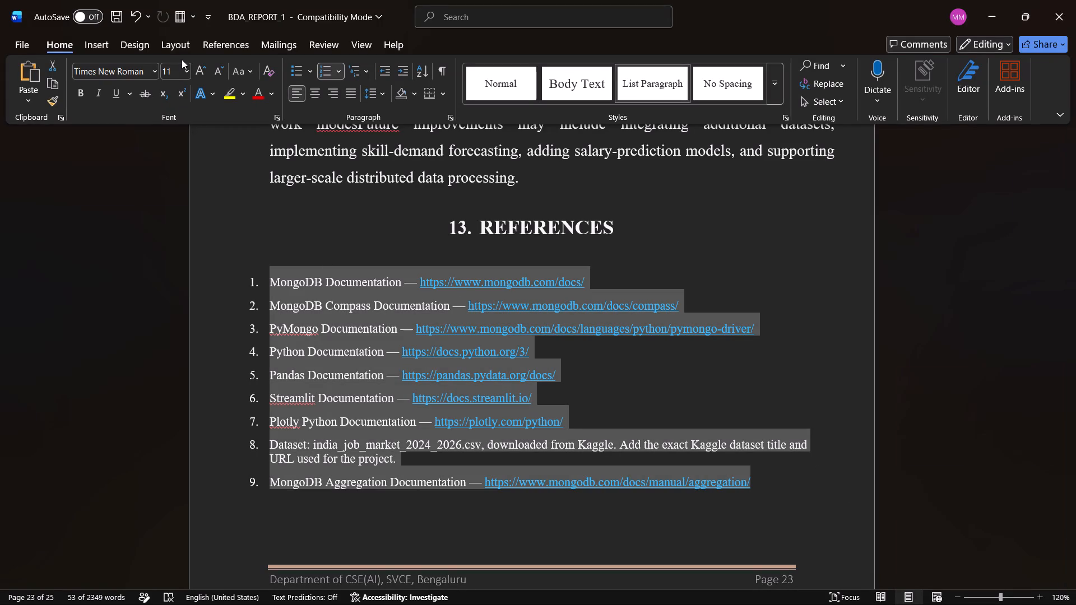
pyautogui.click(188, 77)
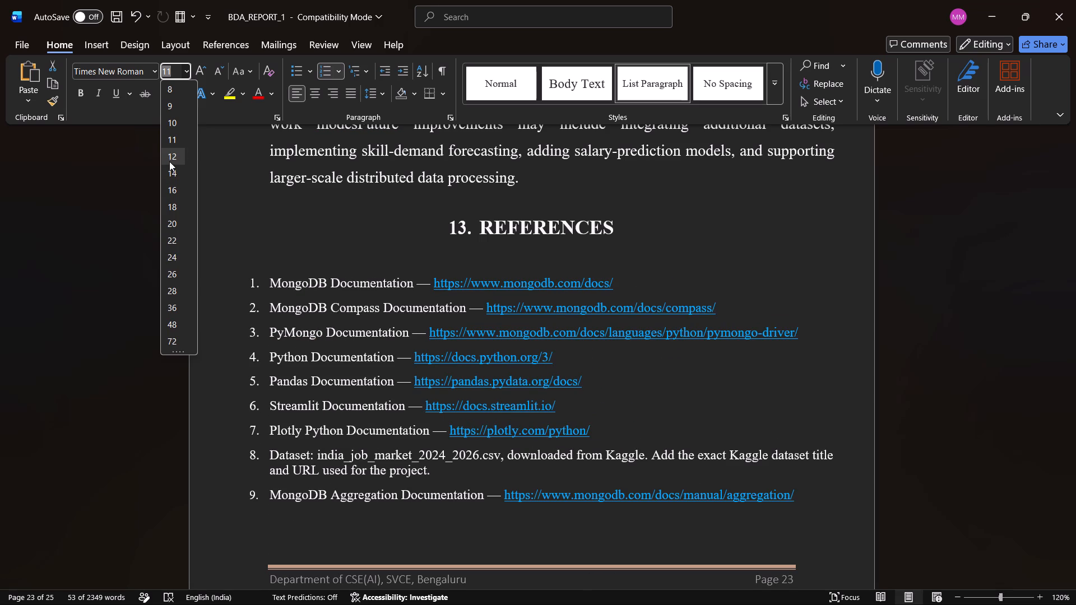
pyautogui.click(169, 161)
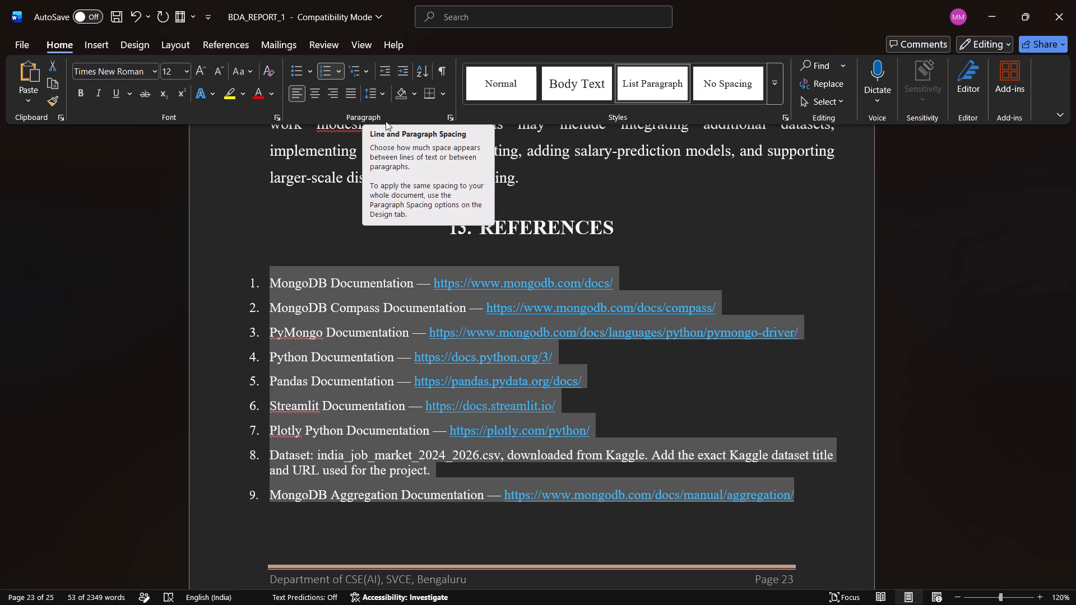
pyautogui.click(374, 92)
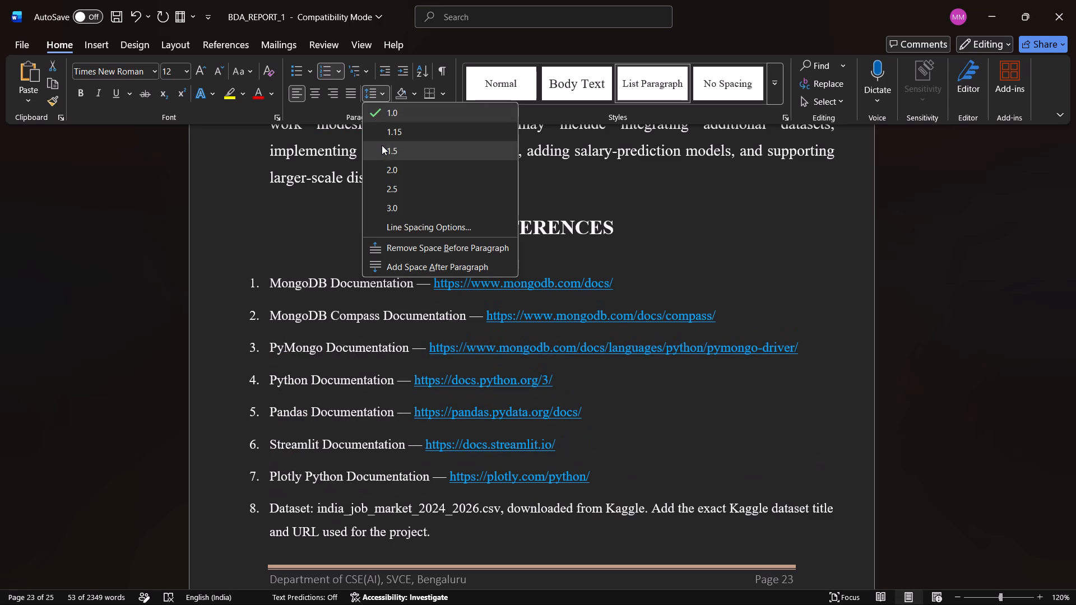
pyautogui.click(387, 132)
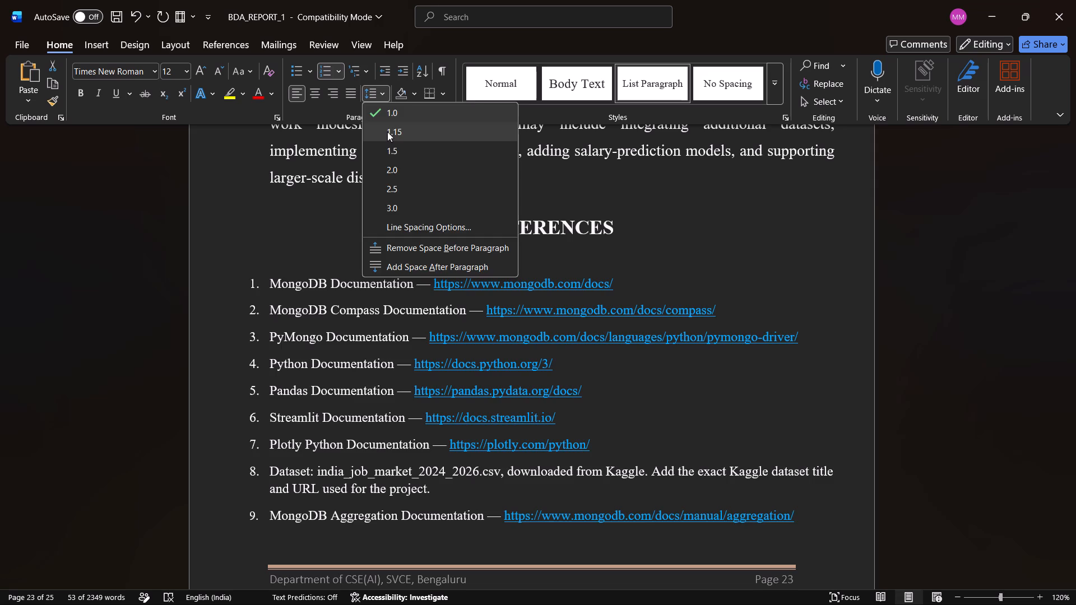
pyautogui.click(674, 262)
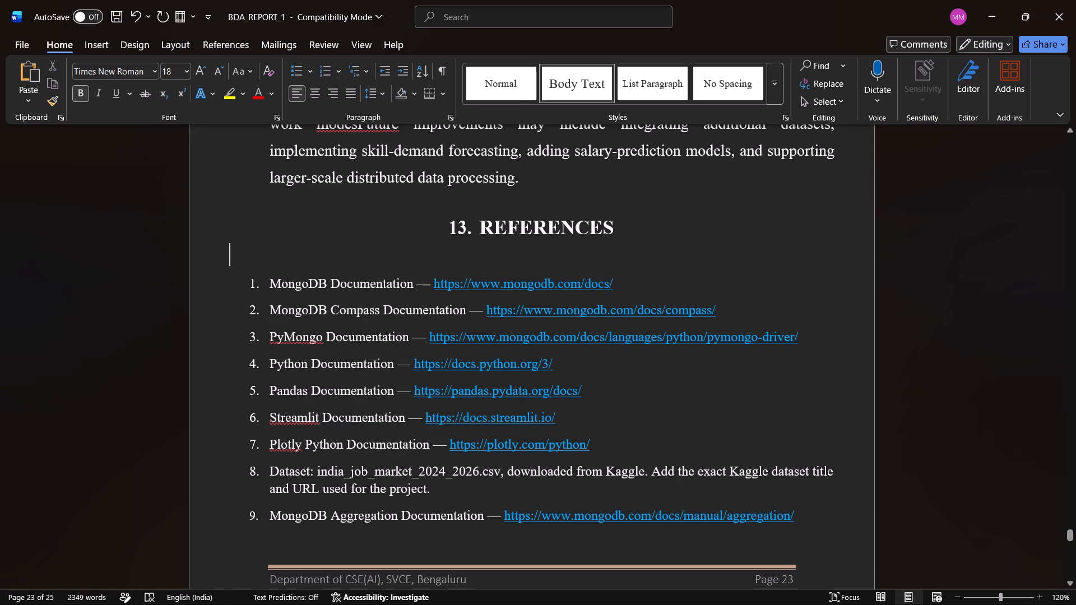
# Try to remove the blank pages after the references list by deleting backwards from the last page.
pyautogui.scroll(-6, 674, 262)
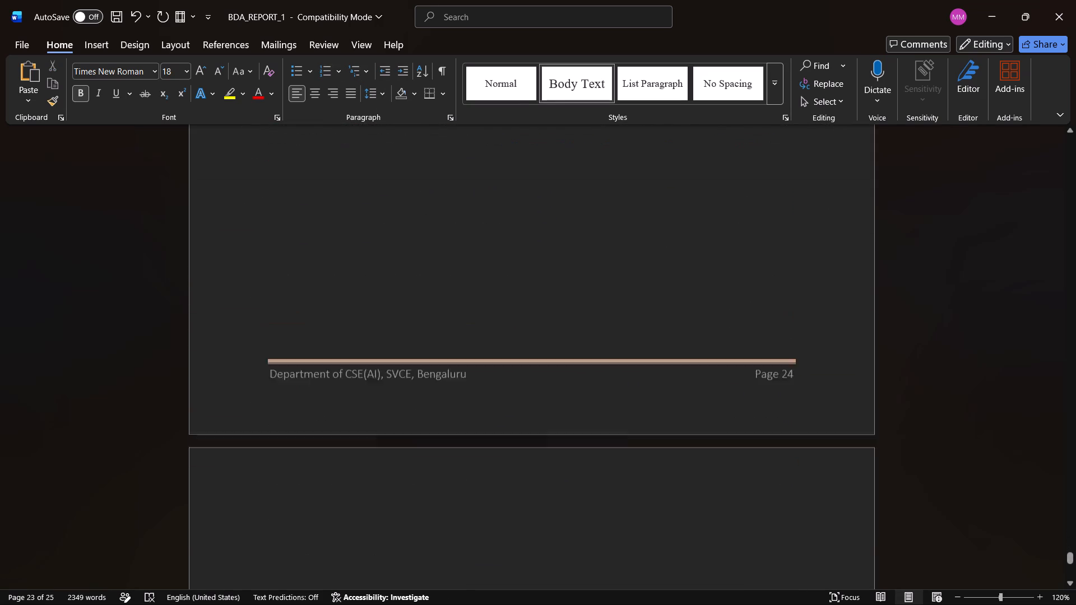
pyautogui.scroll(-9, 674, 262)
pyautogui.click(460, 453)
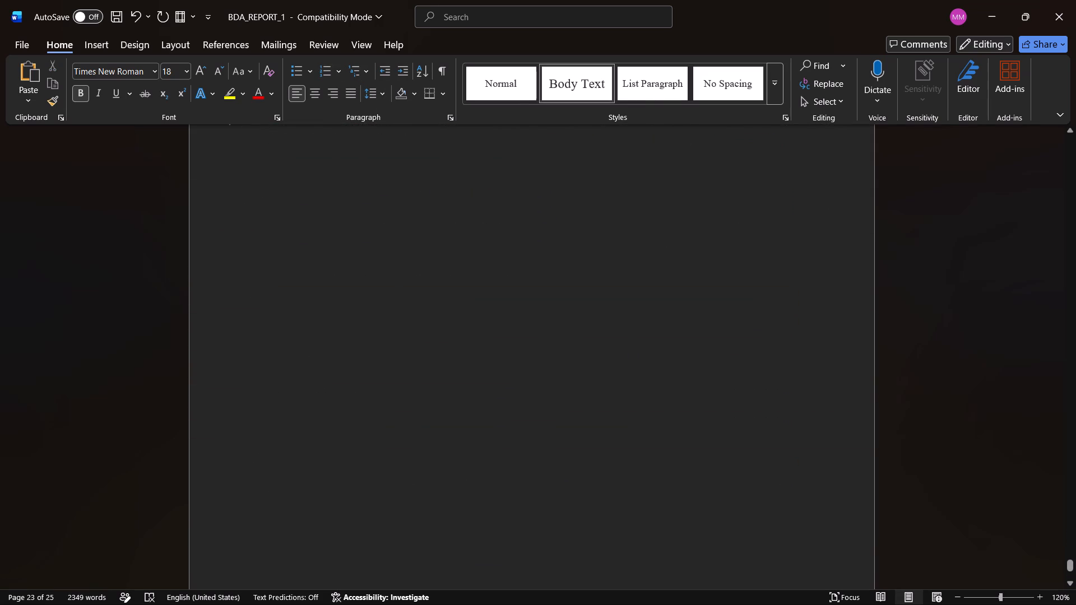
pyautogui.press('BackSpace')
pyautogui.press('BackSpace')
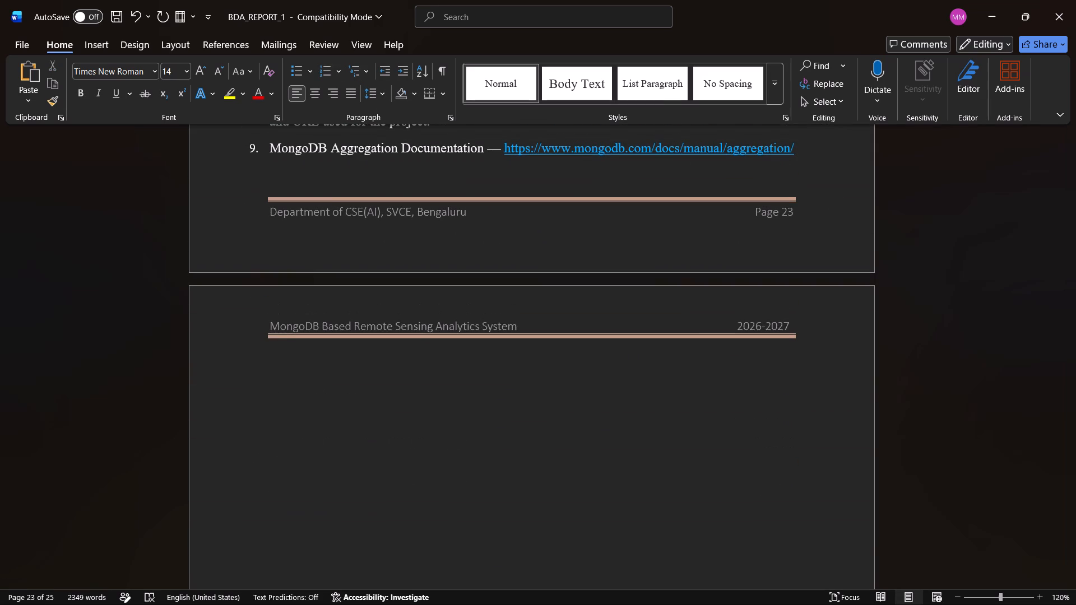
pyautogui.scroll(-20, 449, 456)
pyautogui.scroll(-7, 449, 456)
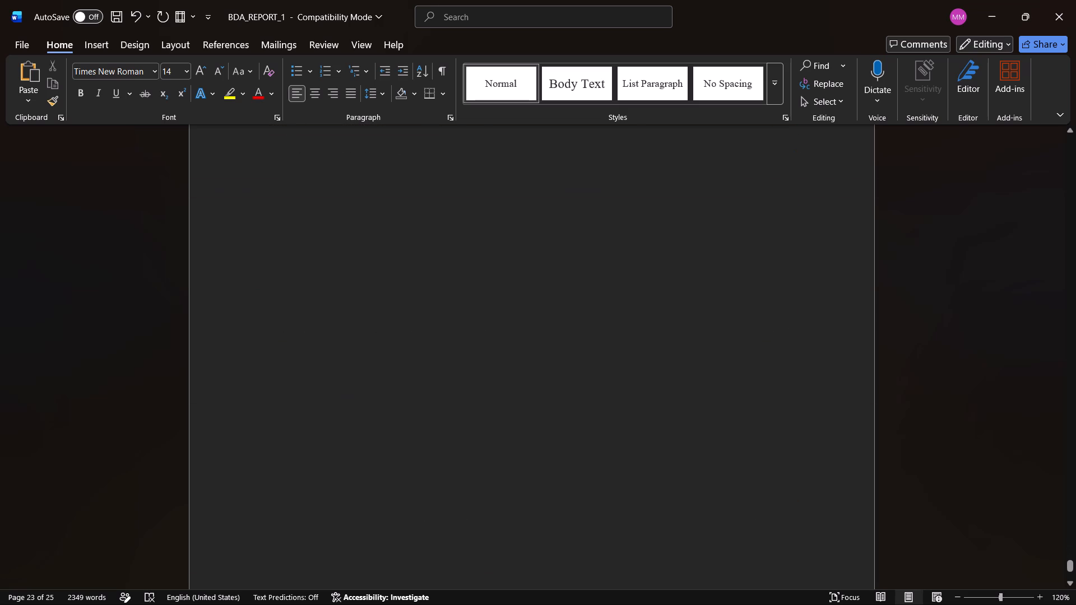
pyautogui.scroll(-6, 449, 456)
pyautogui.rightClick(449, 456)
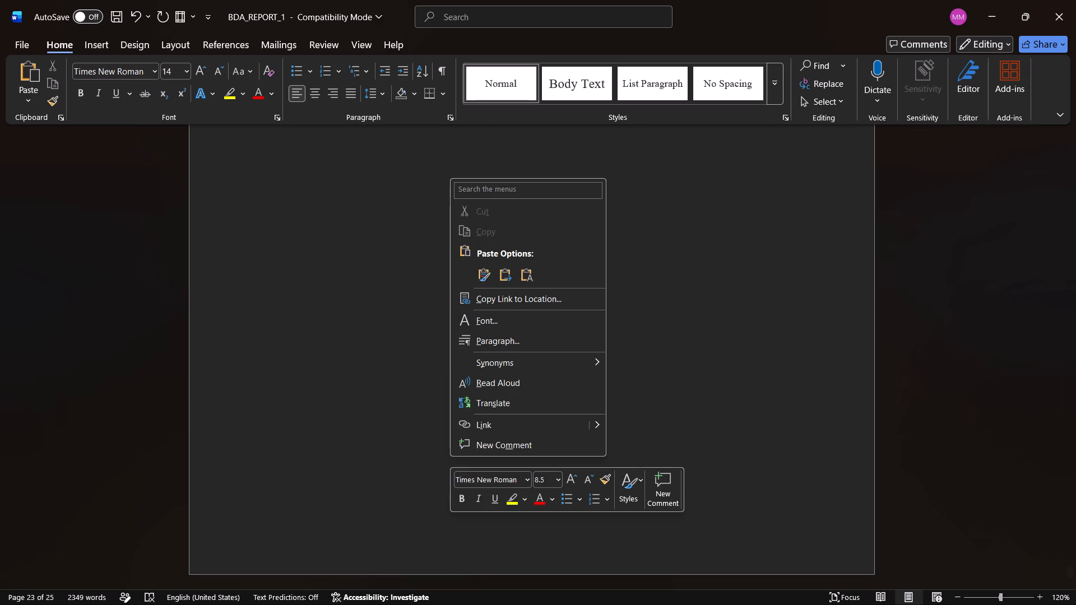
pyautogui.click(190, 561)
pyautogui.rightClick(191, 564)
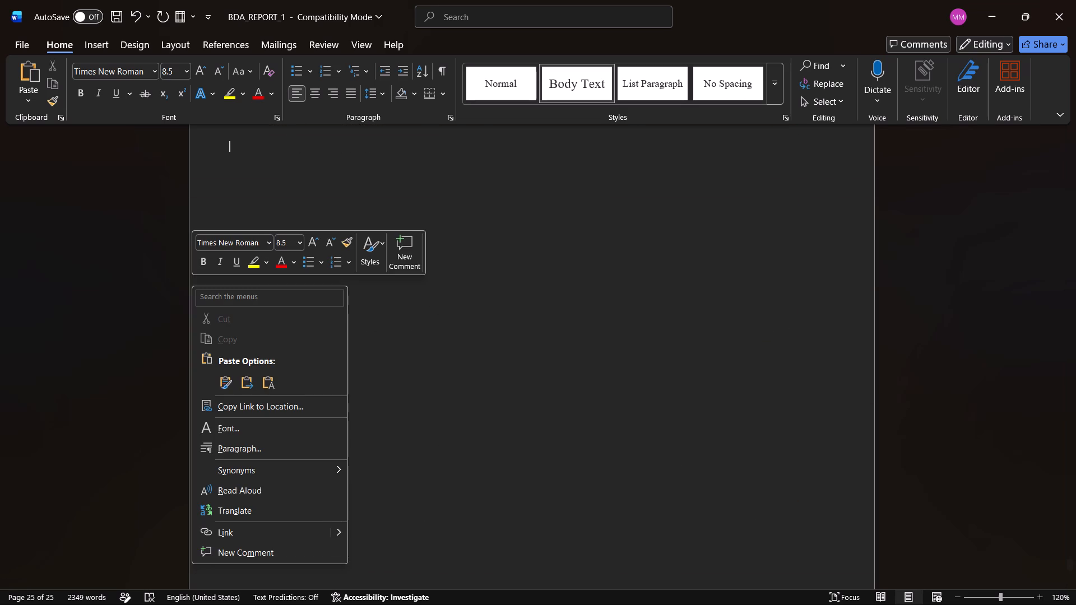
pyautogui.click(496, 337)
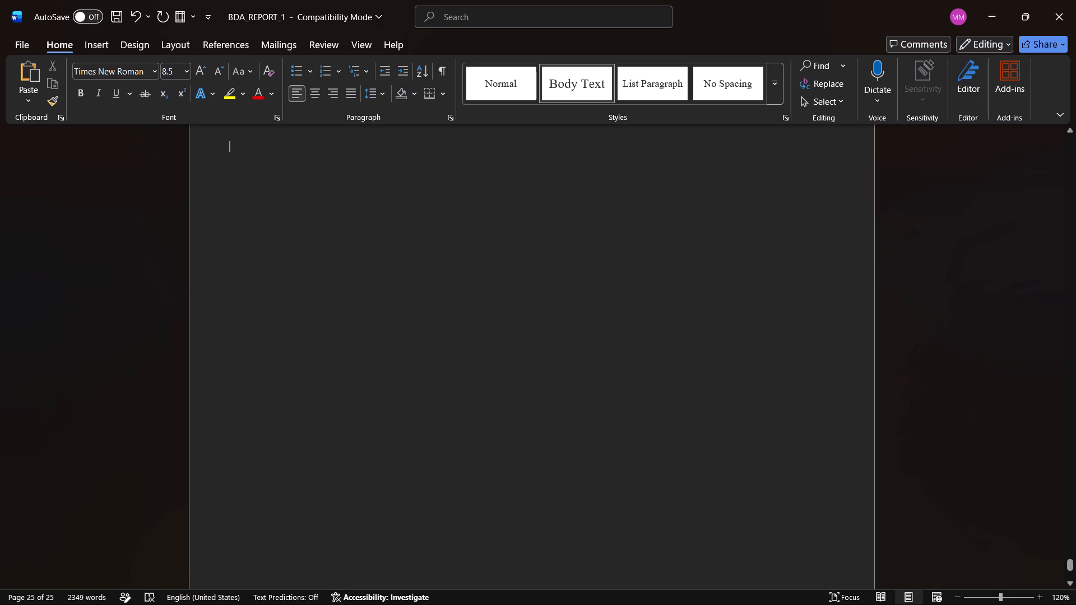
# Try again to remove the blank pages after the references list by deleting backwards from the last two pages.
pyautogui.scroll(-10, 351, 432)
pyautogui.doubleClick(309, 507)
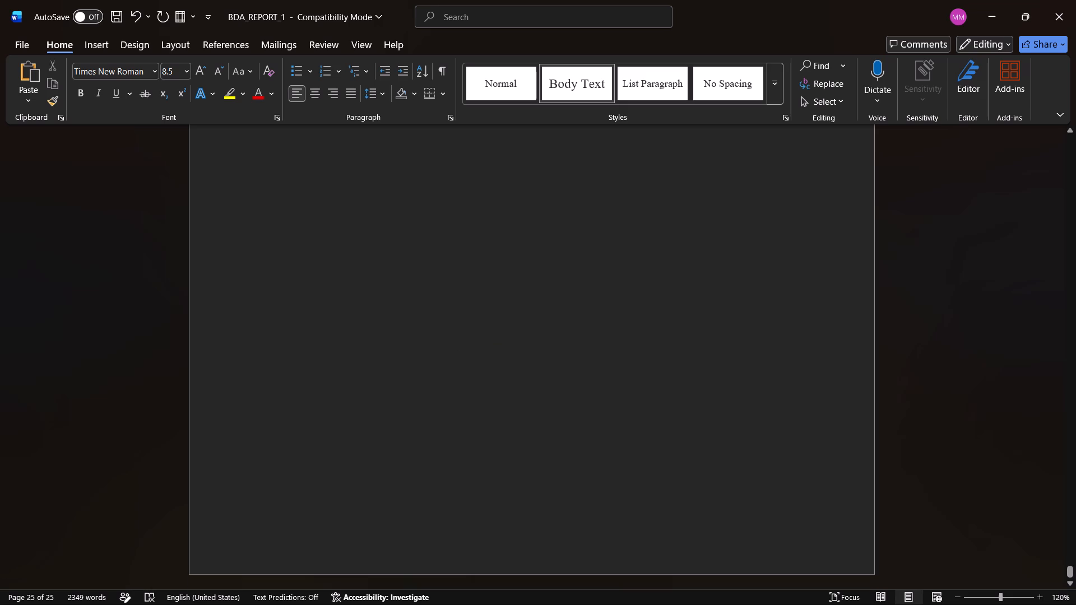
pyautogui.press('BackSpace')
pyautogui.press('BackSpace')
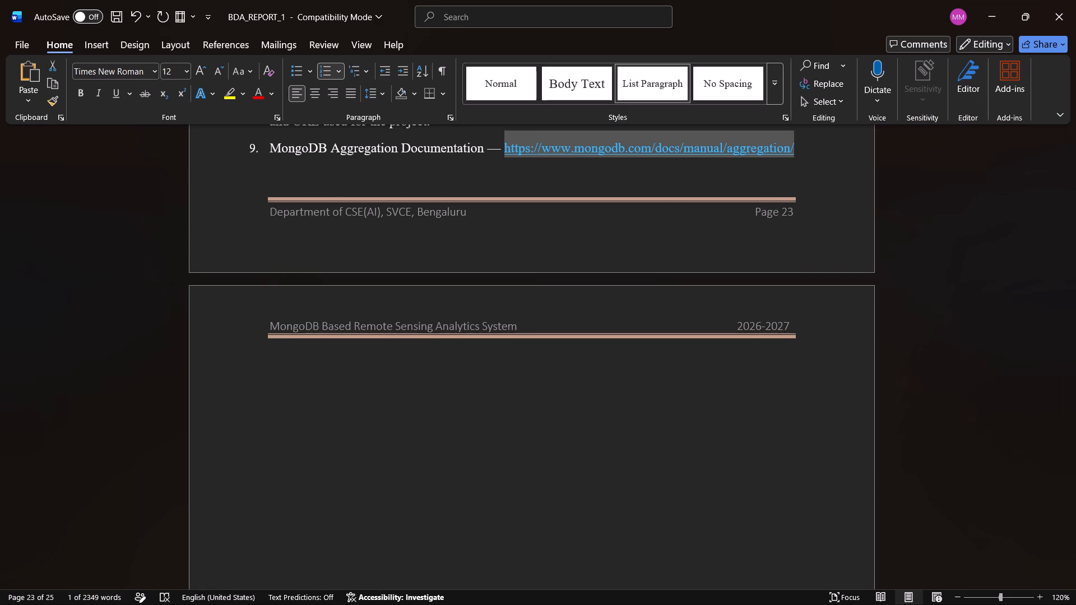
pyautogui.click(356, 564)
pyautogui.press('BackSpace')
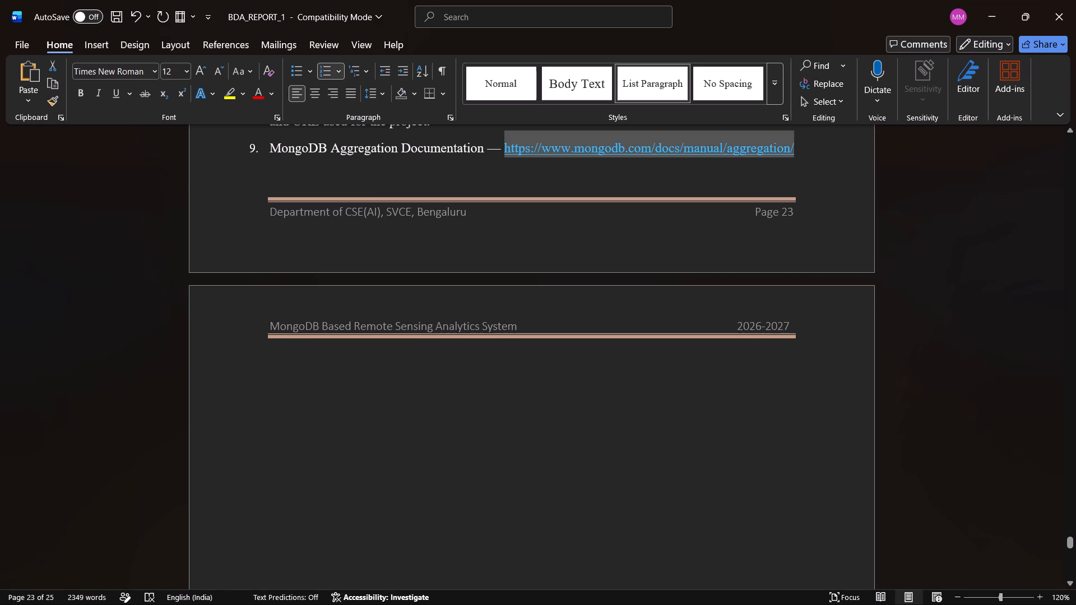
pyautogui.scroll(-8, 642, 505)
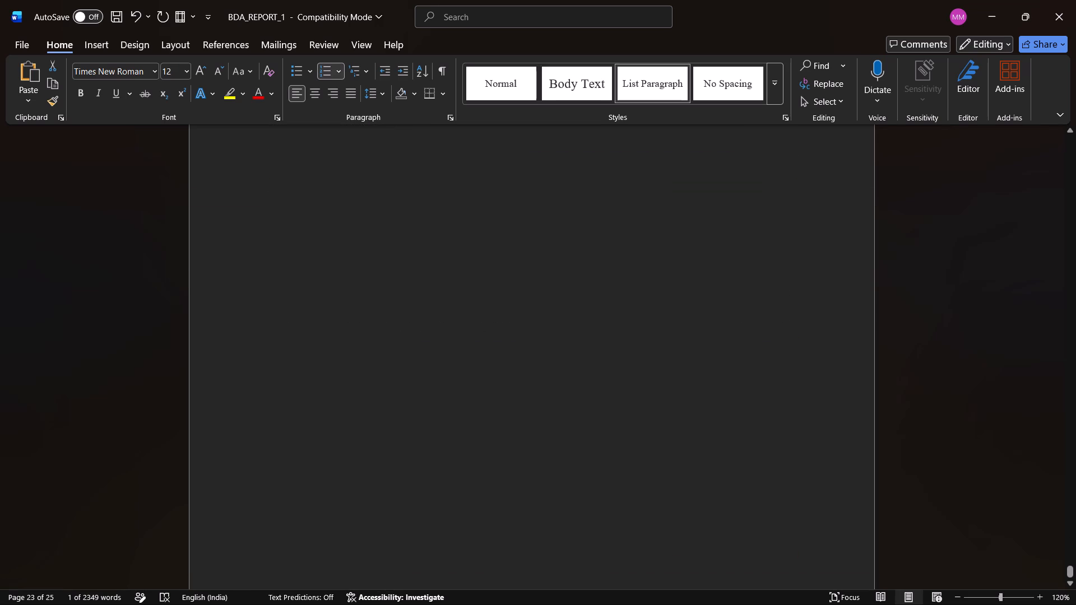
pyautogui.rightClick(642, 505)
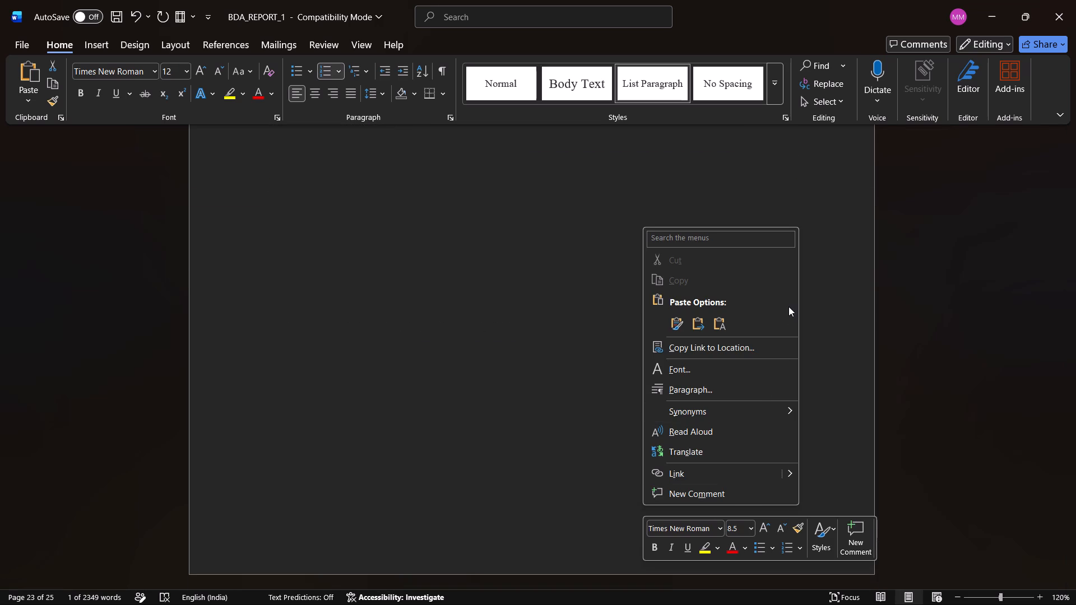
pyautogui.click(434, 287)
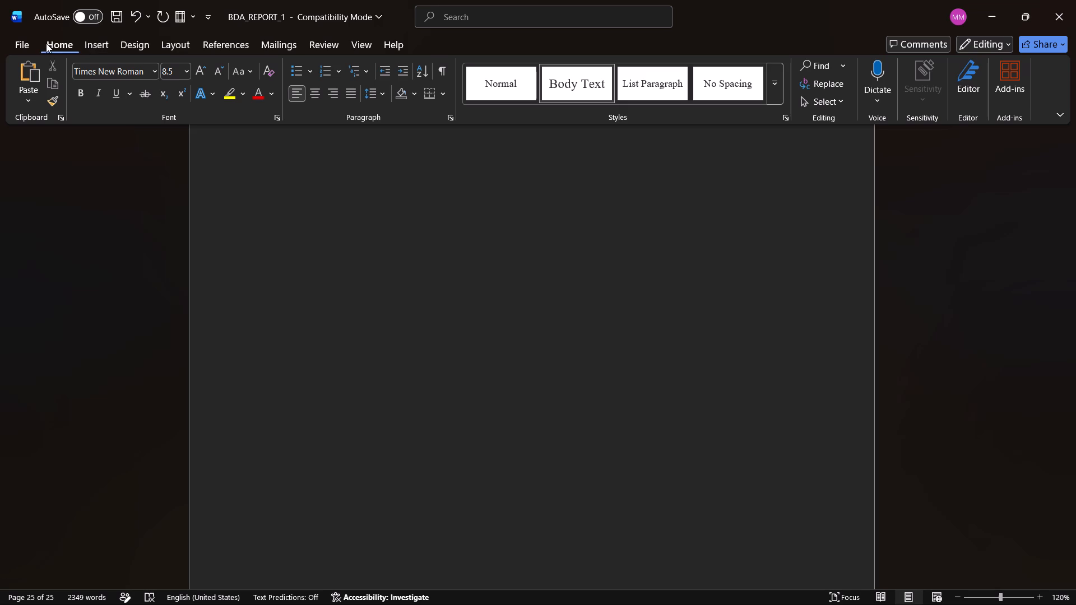
# Review the front matter of the report from the cover page through the abstract and the contents list.
pyautogui.scroll(-3, 386, 286)
pyautogui.scroll(6, 386, 286)
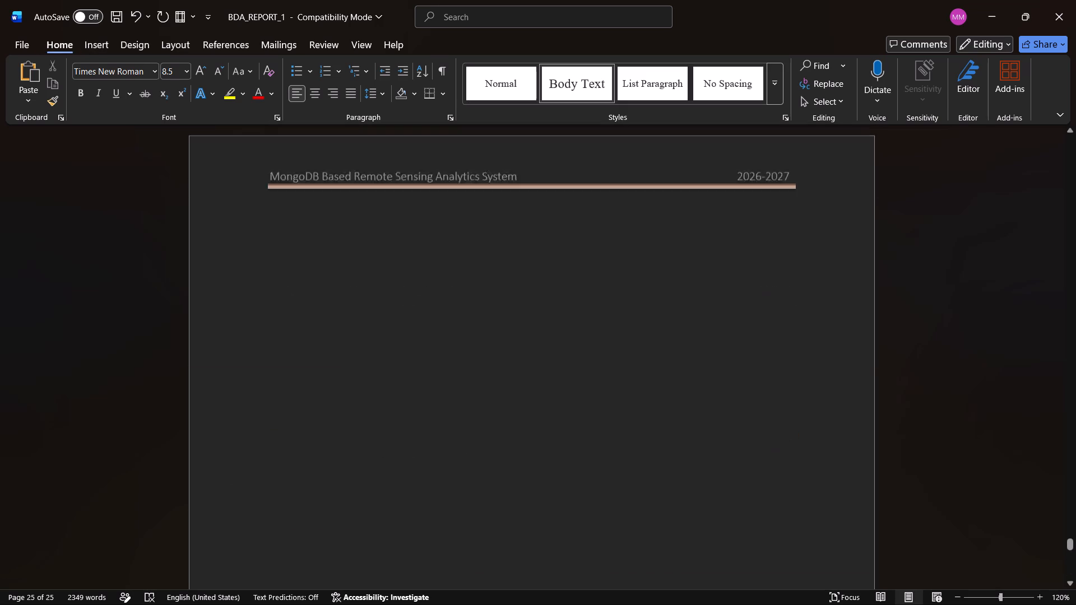
pyautogui.scroll(5, 386, 286)
pyautogui.scroll(20, 386, 286)
pyautogui.scroll(20, 386, 286)
pyautogui.scroll(20, 386, 286)
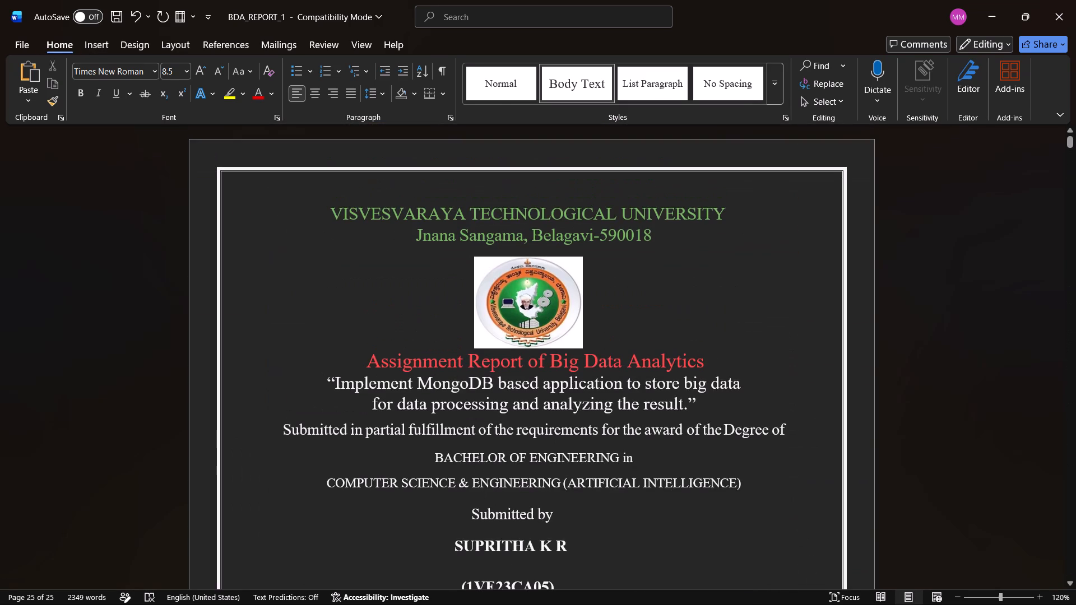
pyautogui.hscroll(2, 409, 295)
pyautogui.scroll(-2, 530, 327)
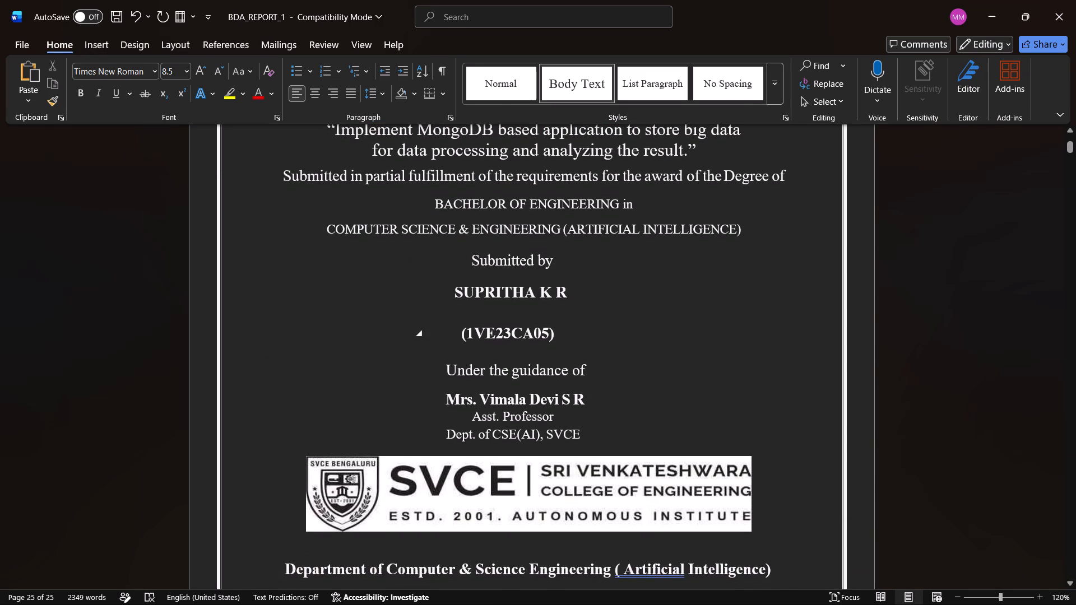
pyautogui.scroll(-4, 567, 322)
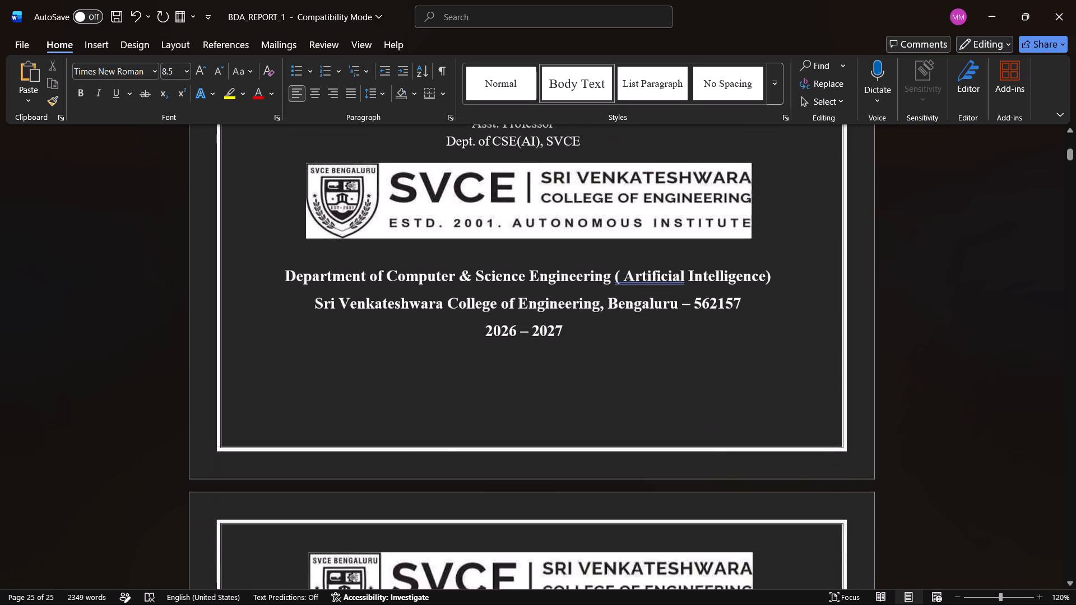
pyautogui.scroll(-6, 567, 322)
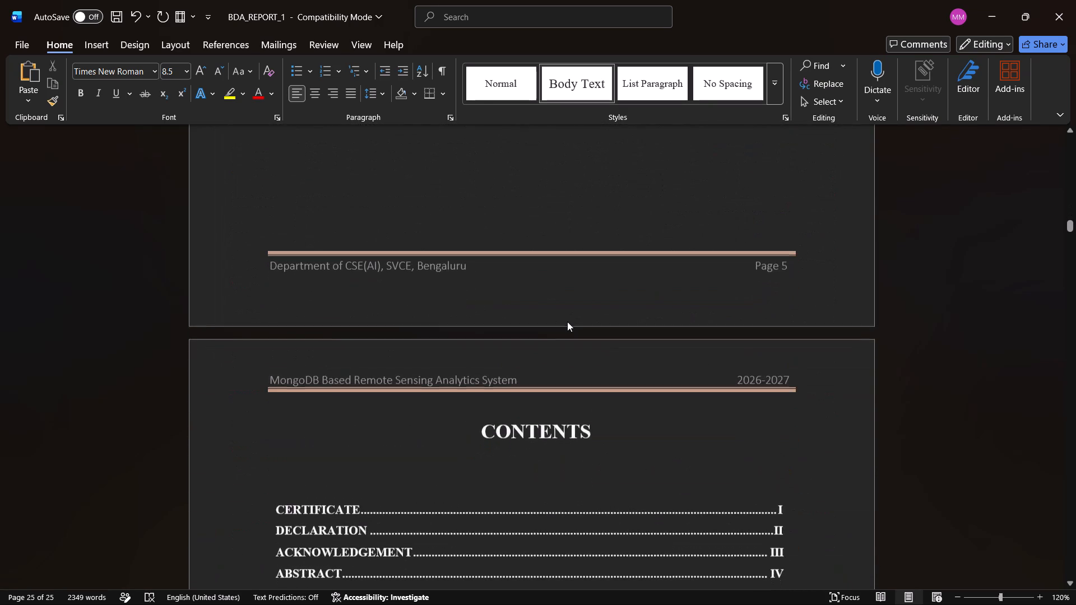
pyautogui.scroll(4, 567, 322)
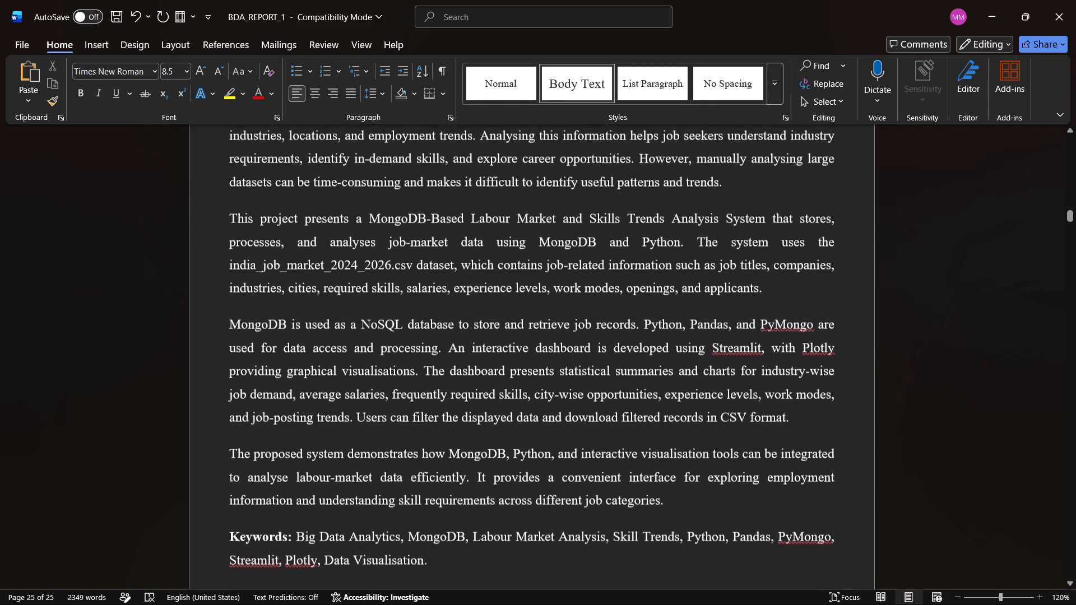
pyautogui.scroll(1, 567, 322)
pyautogui.scroll(-1, 567, 322)
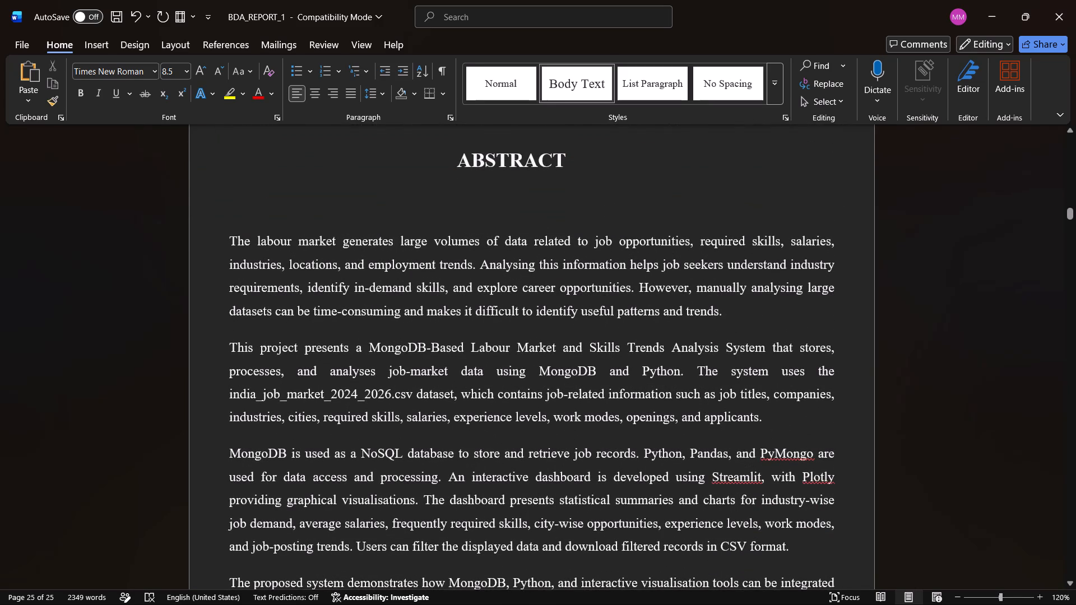
pyautogui.scroll(-3, 567, 322)
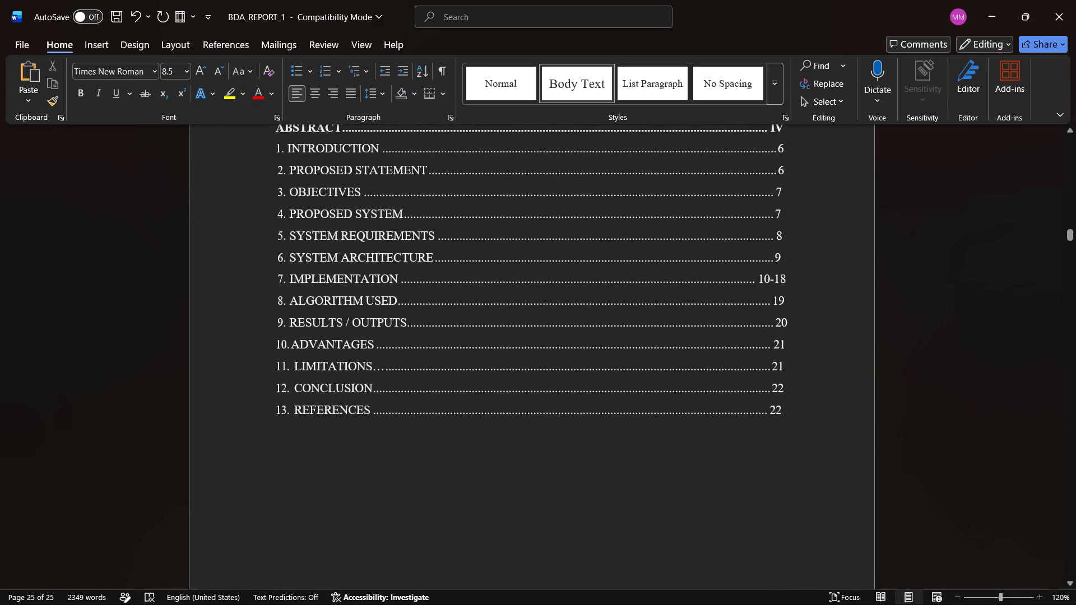
# Review the report body from 1. INTRODUCTION through the implementation steps up to Step 6 and its dashboard description.
pyautogui.scroll(-3, 567, 322)
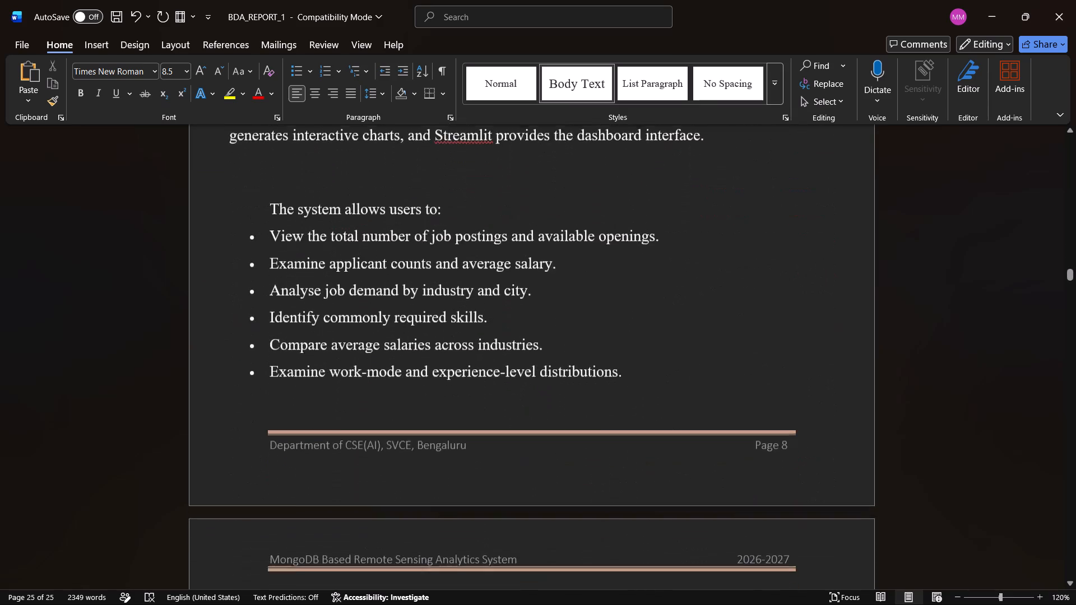
pyautogui.scroll(6, 567, 322)
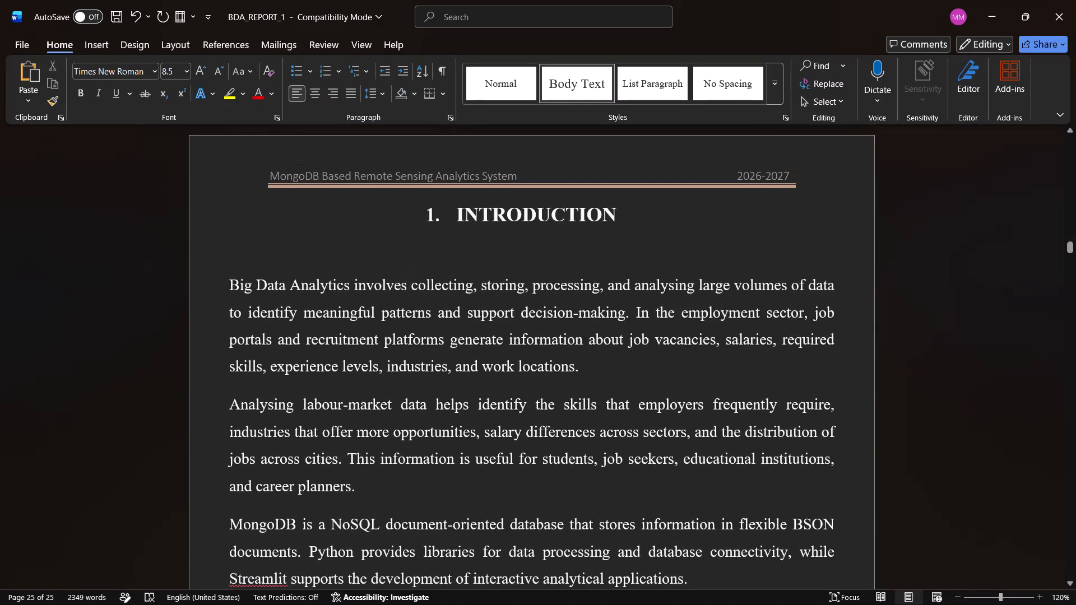
pyautogui.scroll(-4, 567, 322)
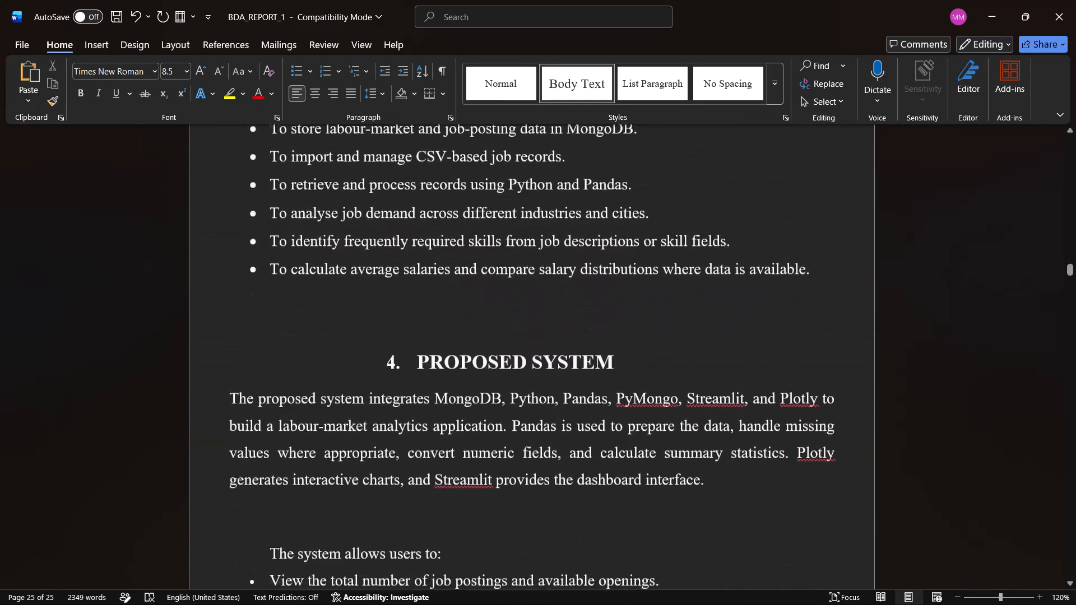
pyautogui.scroll(-3, 567, 322)
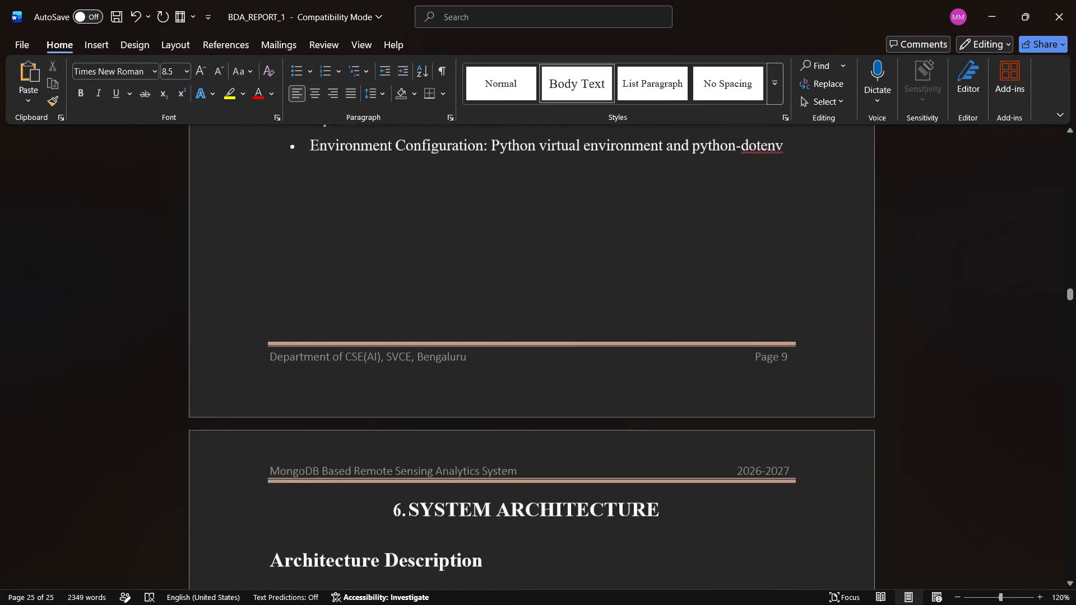
pyautogui.scroll(-5, 567, 322)
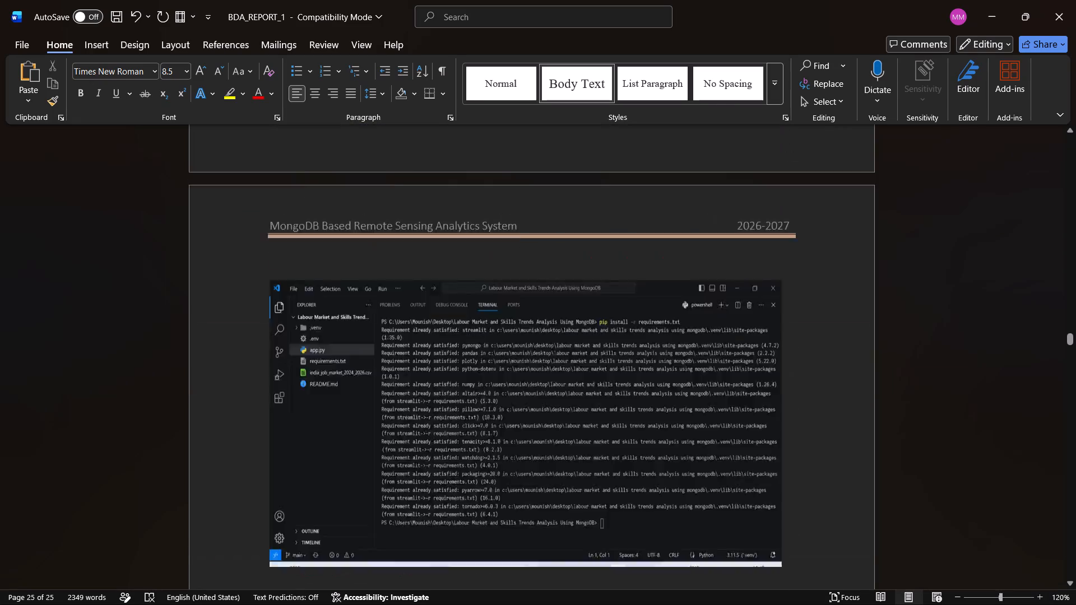
pyautogui.scroll(-3, 567, 322)
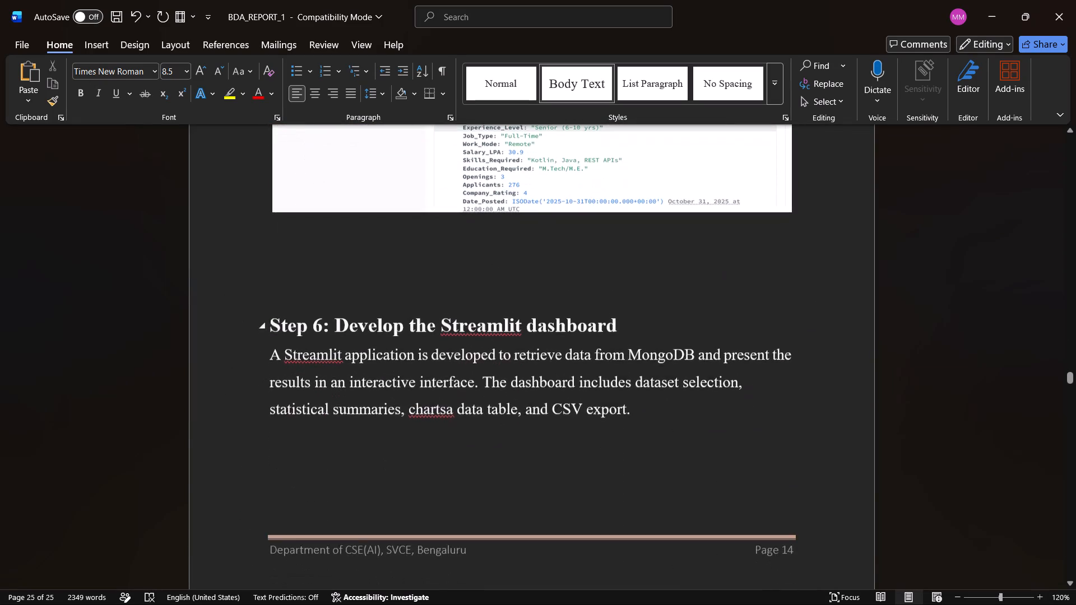
pyautogui.scroll(-1, 567, 322)
# Correct "chartsa data table" to "charts, a data table" in the Step 6: Develop the Streamlit dashboard paragraph.
pyautogui.scroll(4, 567, 322)
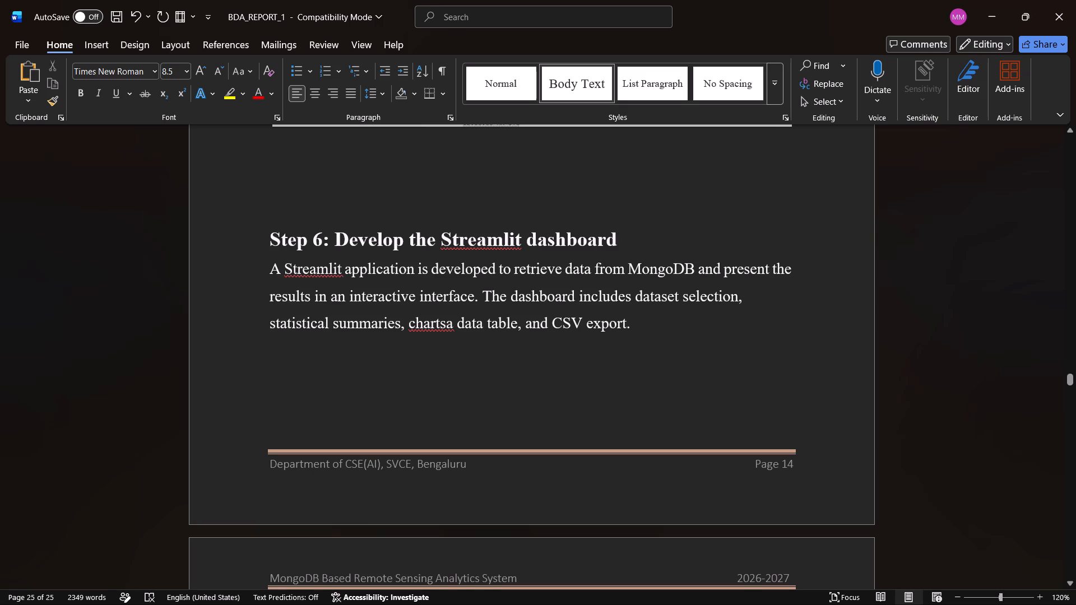
pyautogui.click(446, 319)
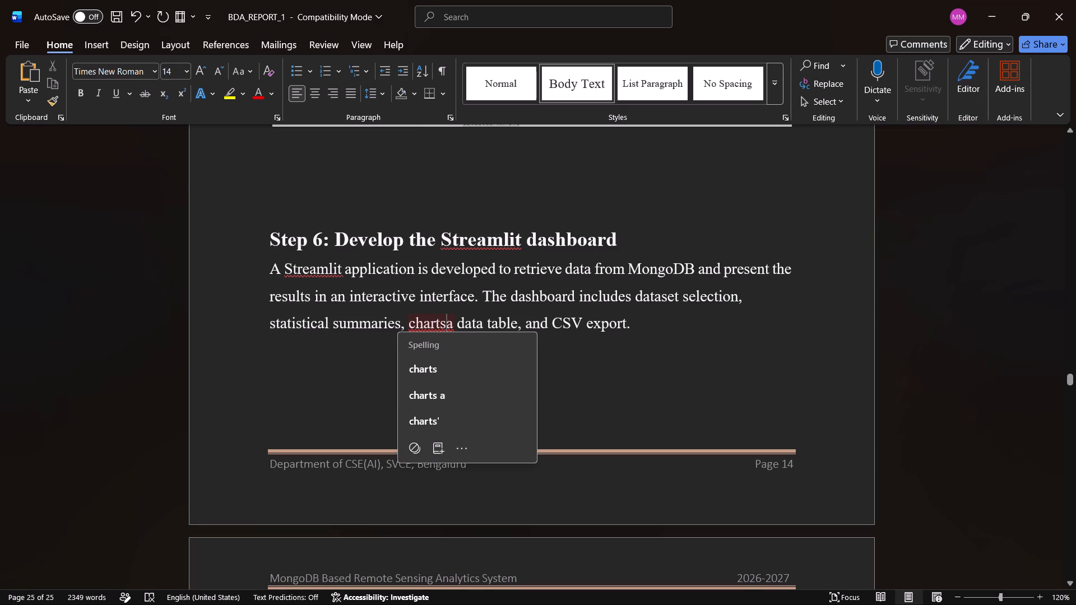
pyautogui.write(',')
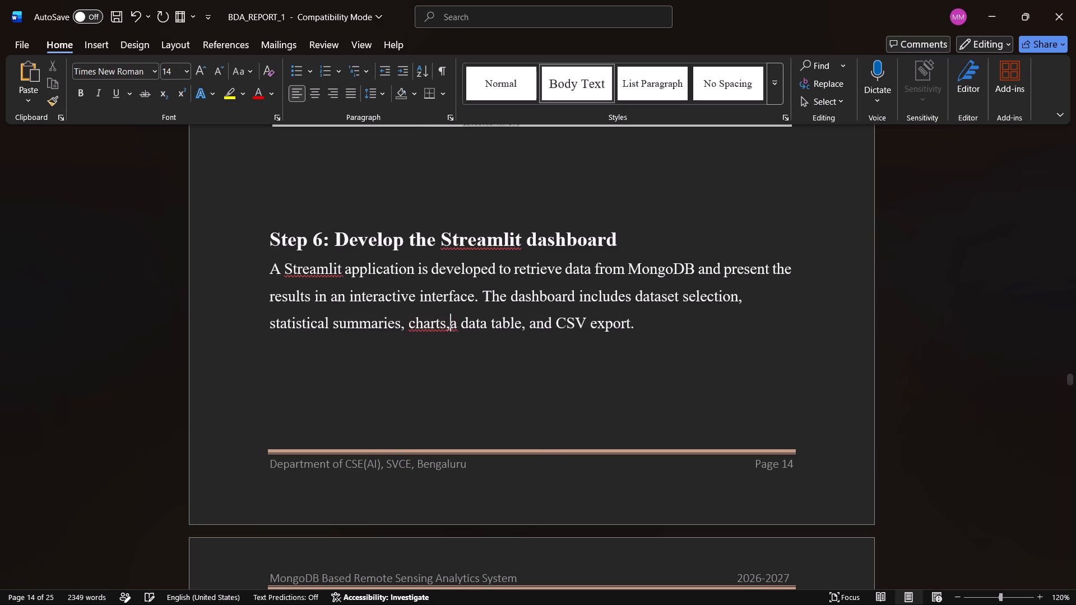
pyautogui.press('space')
# Review the rest of the report from Step 7 and the dashboard screenshots through the algorithm, advantages, limitations, conclusion and references.
pyautogui.scroll(-2, 549, 353)
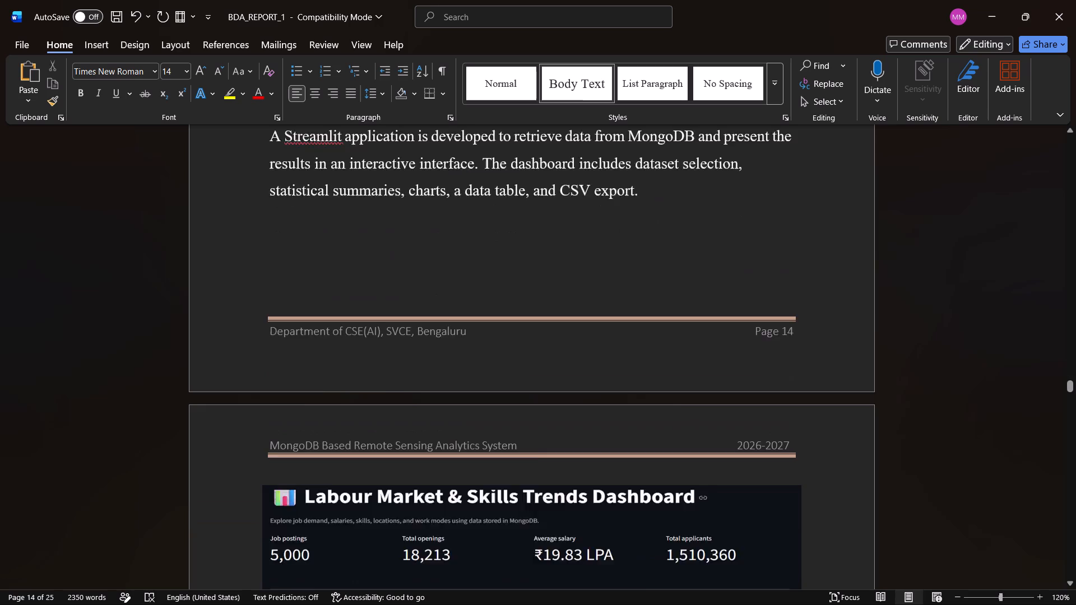
pyautogui.scroll(-2, 549, 353)
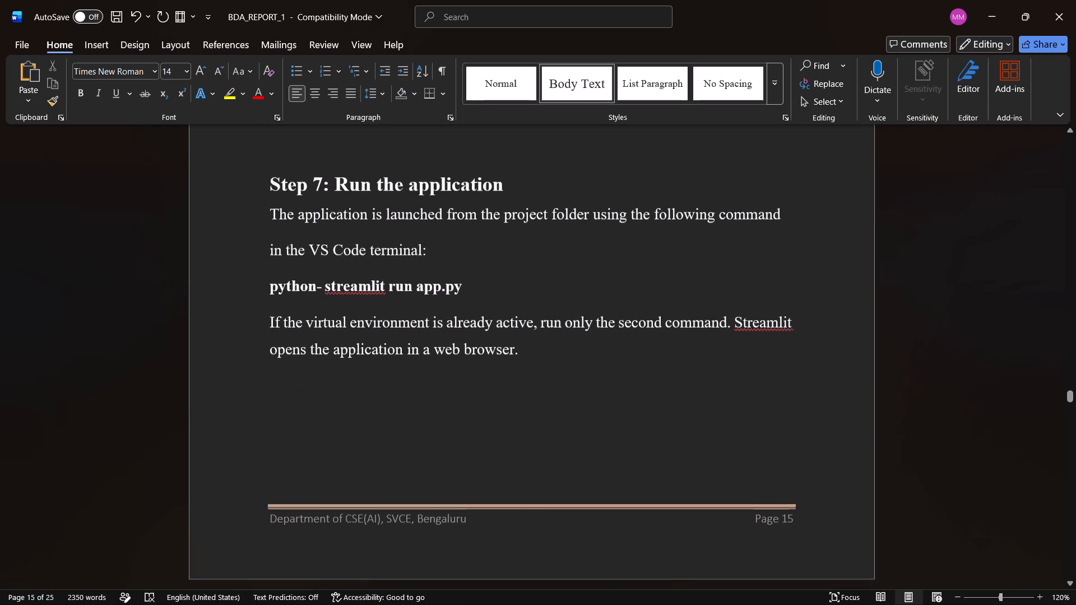
pyautogui.scroll(-3, 549, 353)
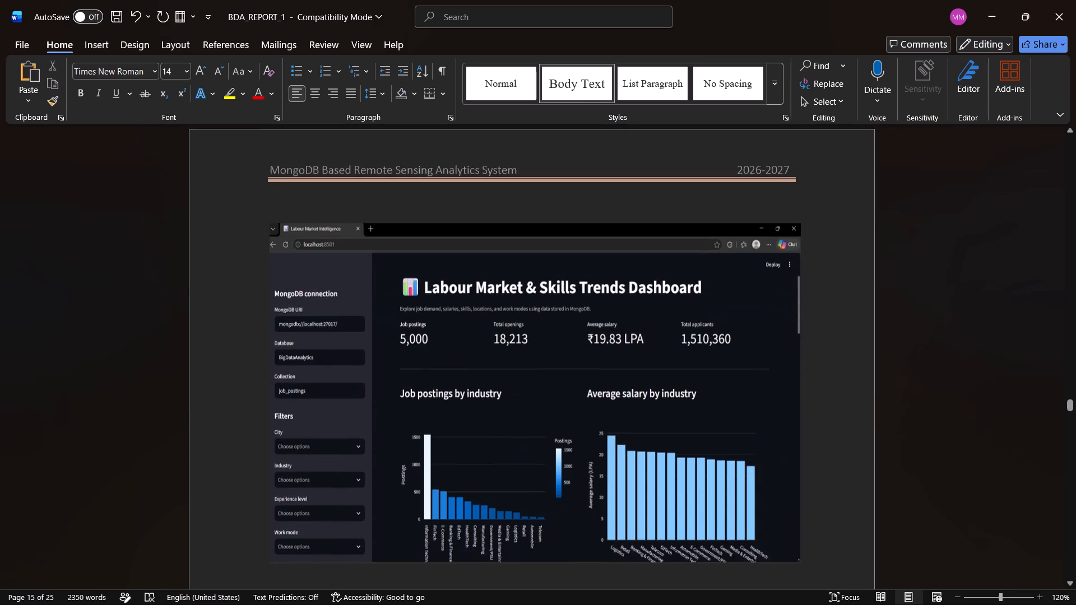
pyautogui.scroll(-4, 549, 353)
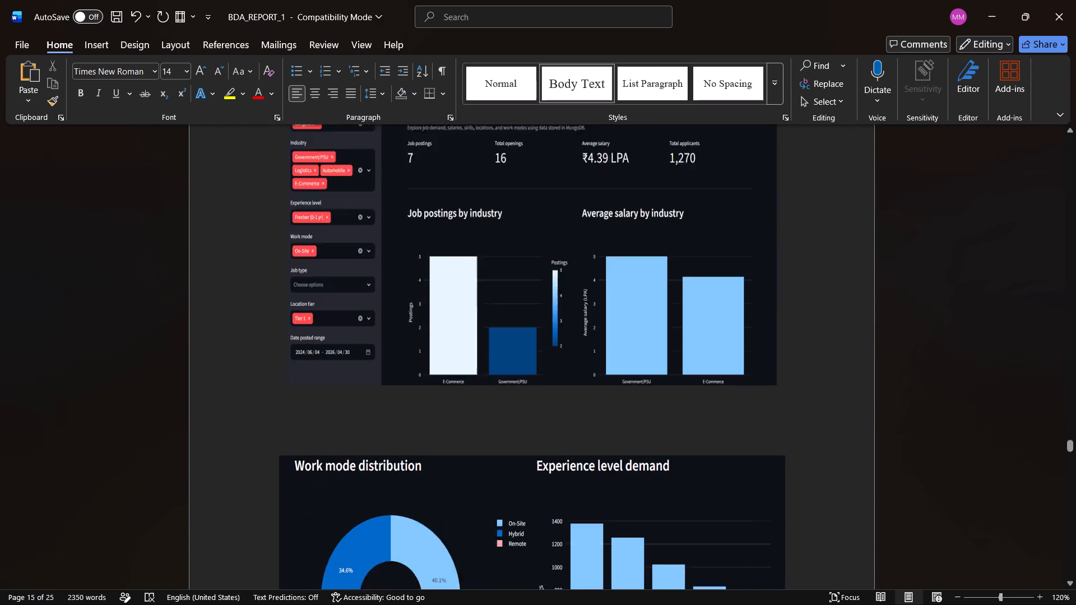
pyautogui.scroll(-3, 549, 353)
pyautogui.scroll(2, 549, 353)
pyautogui.scroll(-1, 549, 353)
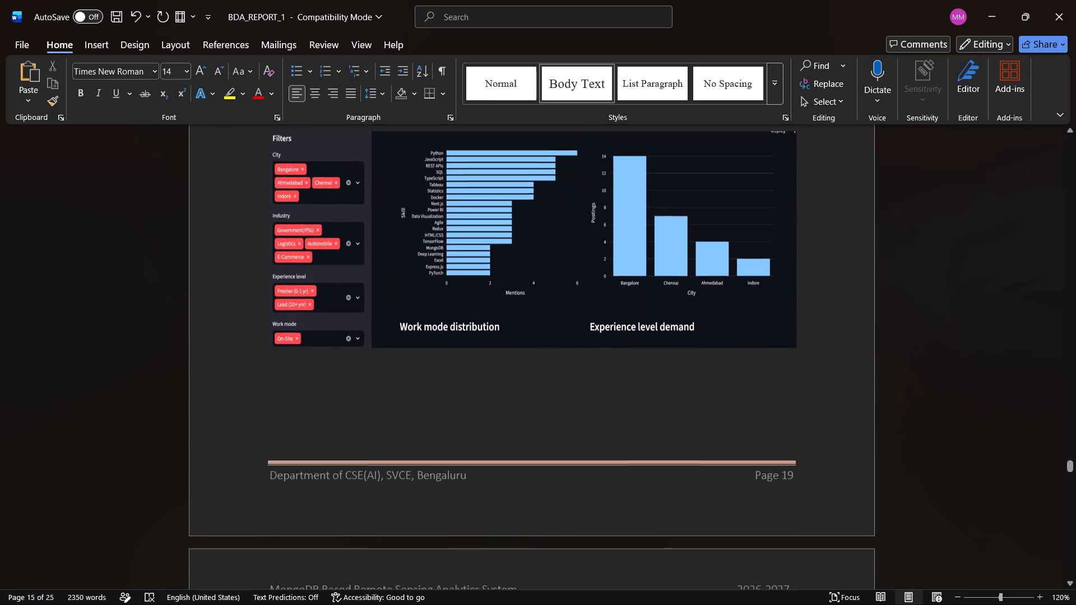
pyautogui.scroll(-3, 549, 353)
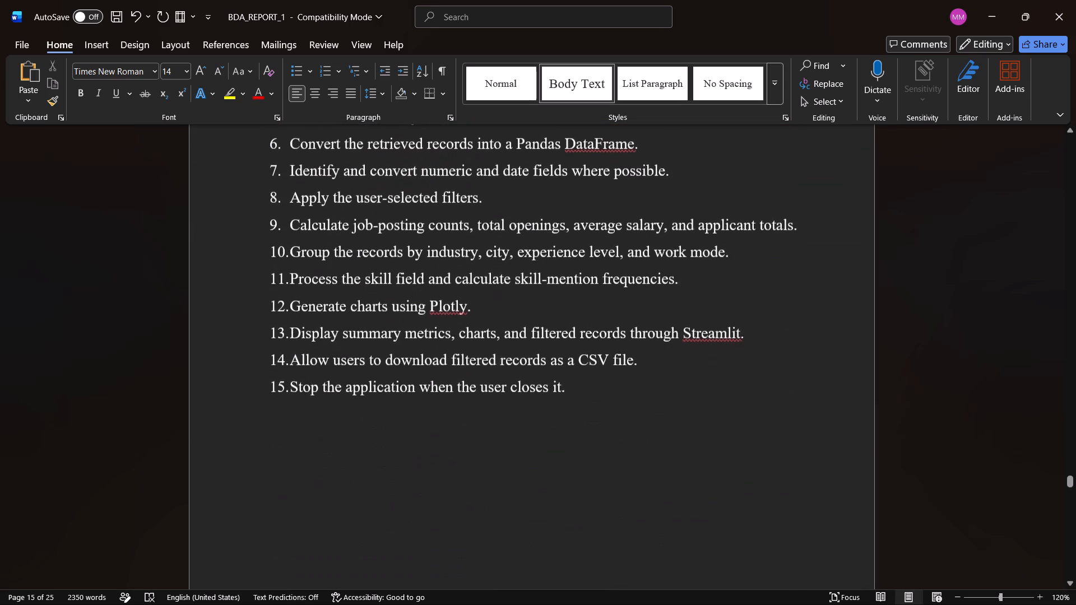
pyautogui.scroll(-6, 549, 353)
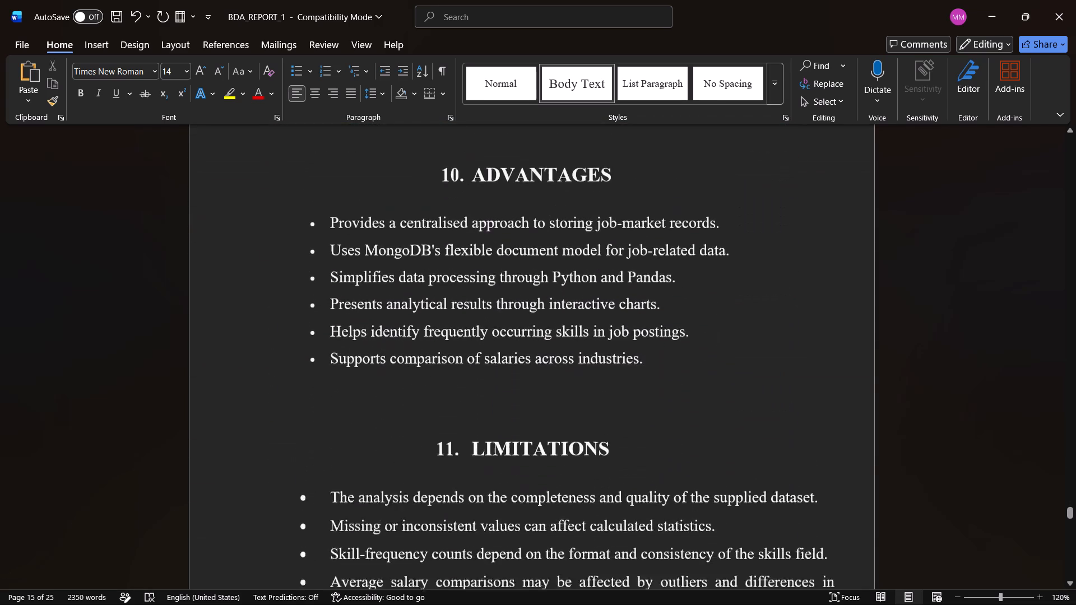
pyautogui.scroll(-9, 549, 353)
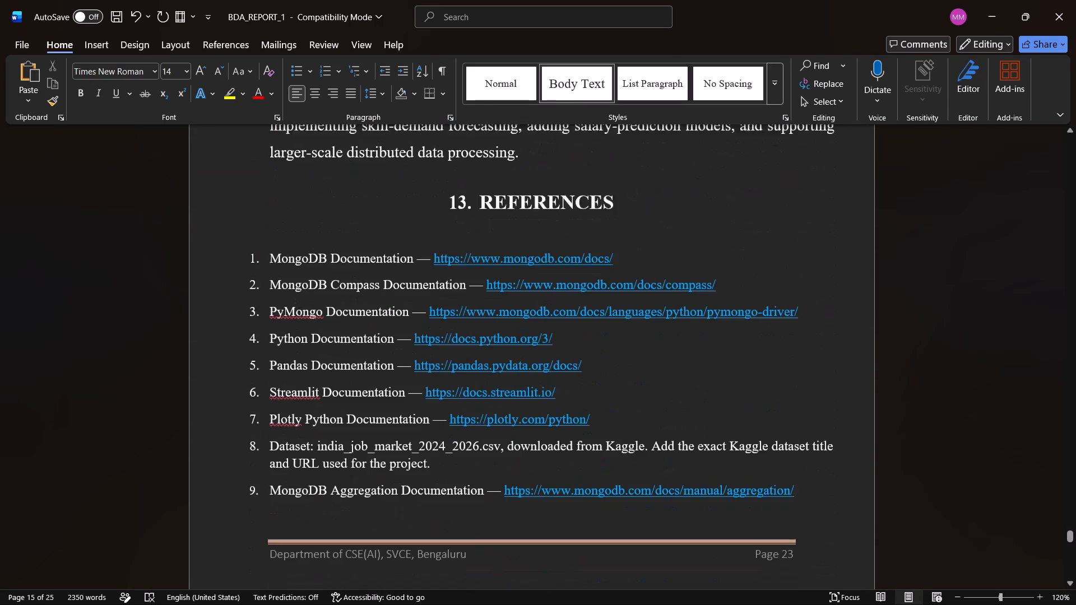
# Try to cut the empty line selected on the last blank page after the references.
pyautogui.scroll(-6, 549, 353)
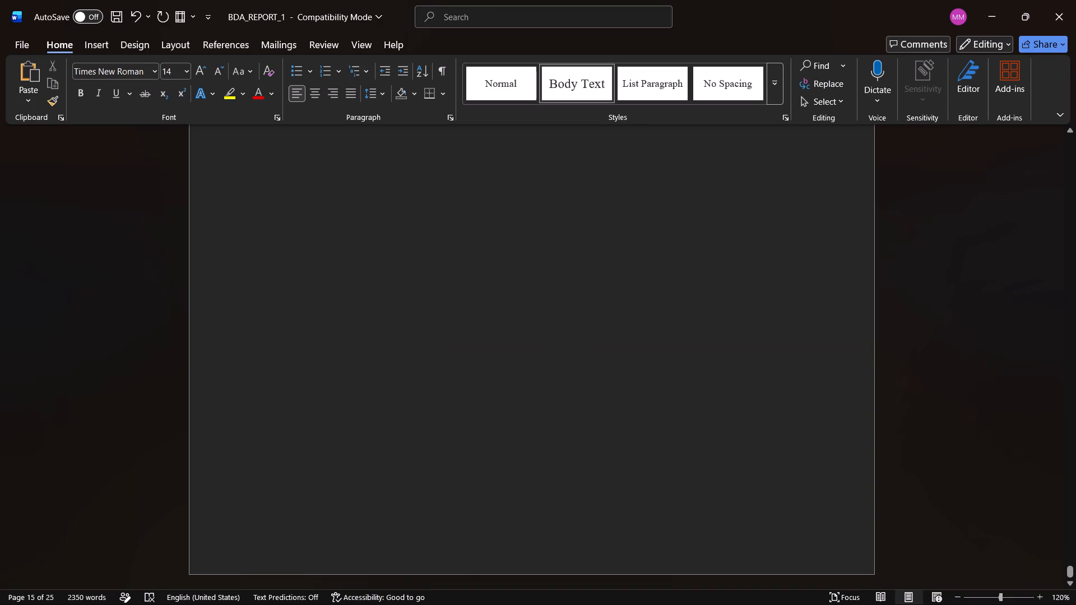
pyautogui.click(870, 388)
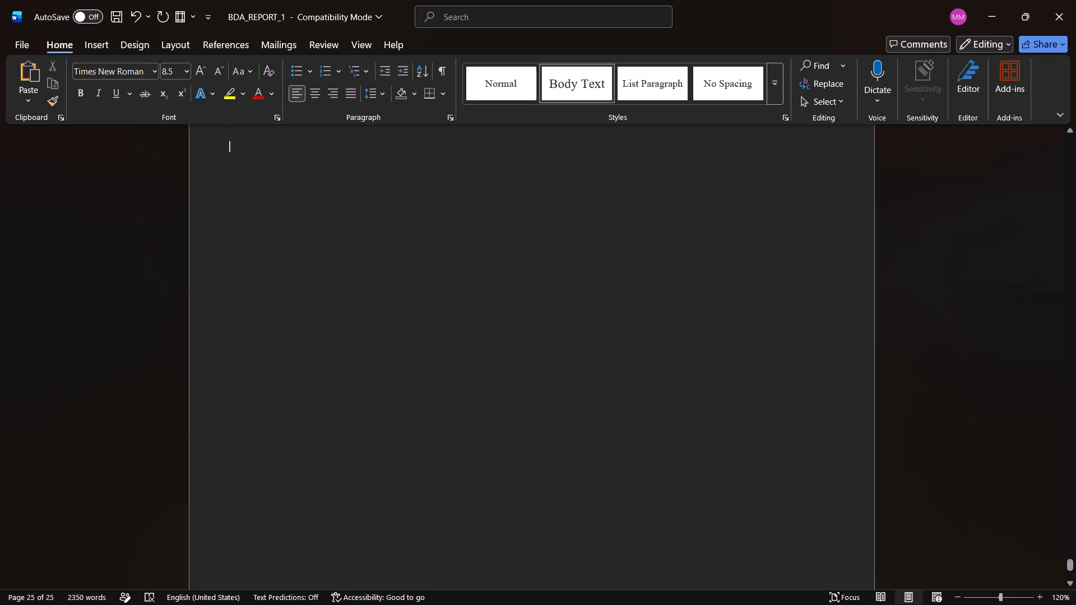
pyautogui.click(190, 421)
pyautogui.rightClick(190, 421)
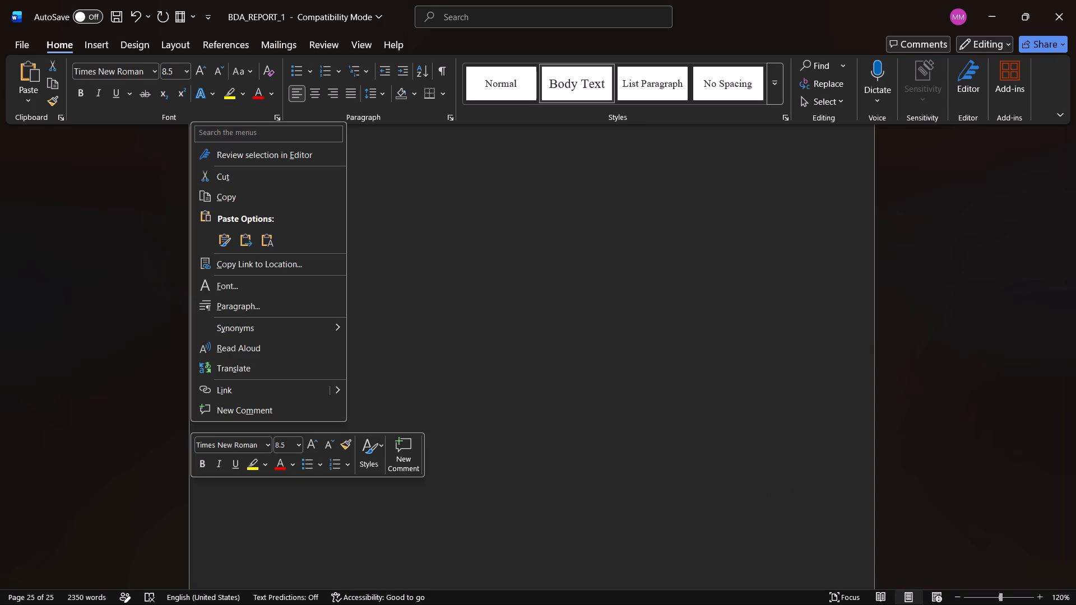
pyautogui.click(225, 182)
# Cut the empty paragraph on the blank page headed MongoDB Based Remote Sensing Analytics System after the references, removing that page.
pyautogui.scroll(-2, 291, 358)
pyautogui.scroll(10, 291, 358)
pyautogui.scroll(-1, 291, 358)
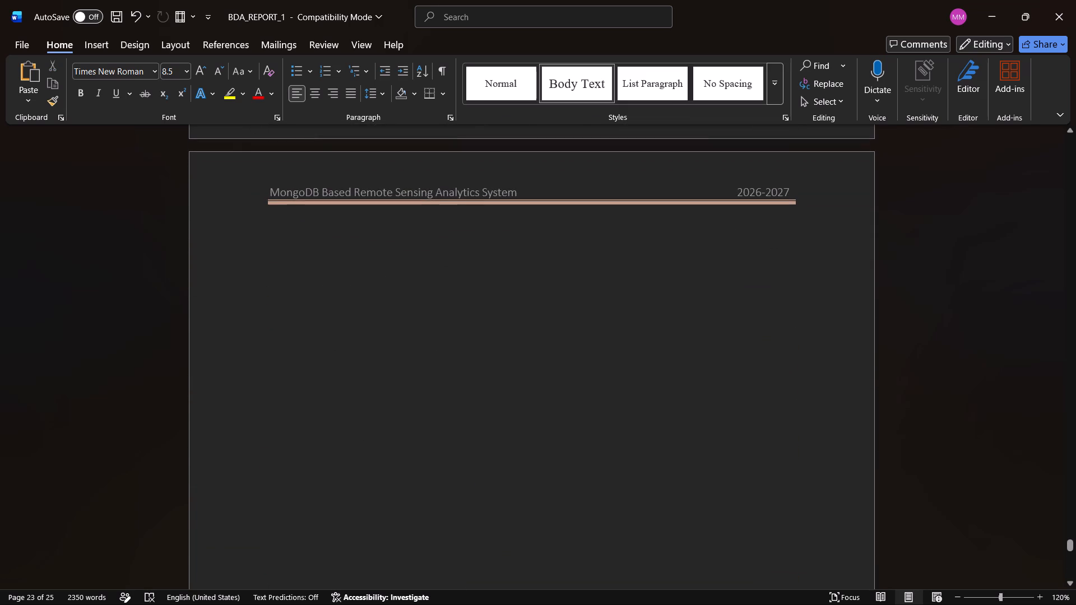
pyautogui.rightClick(193, 424)
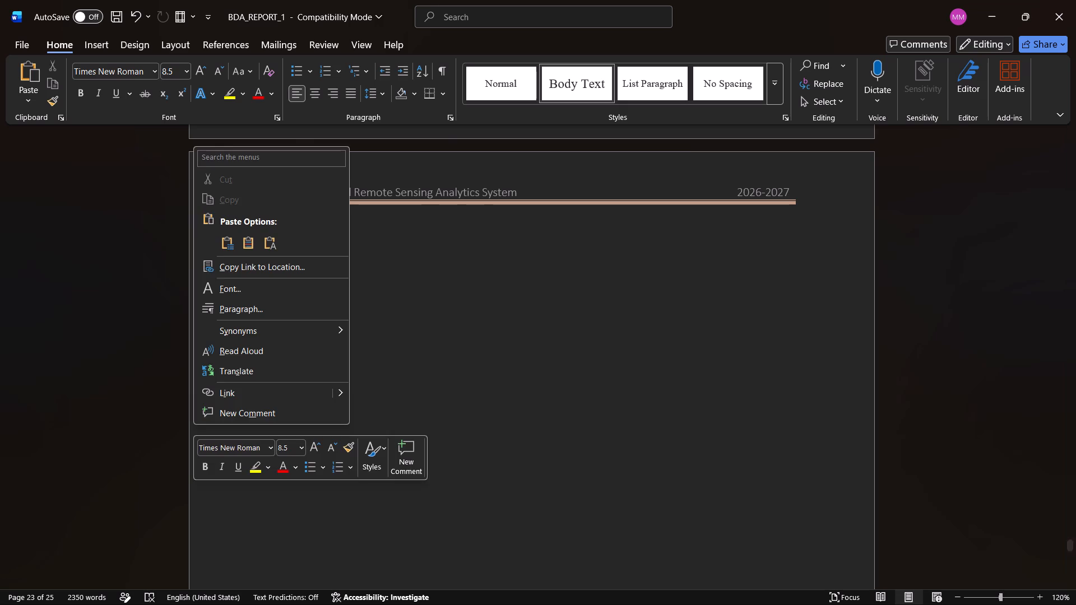
pyautogui.click(188, 466)
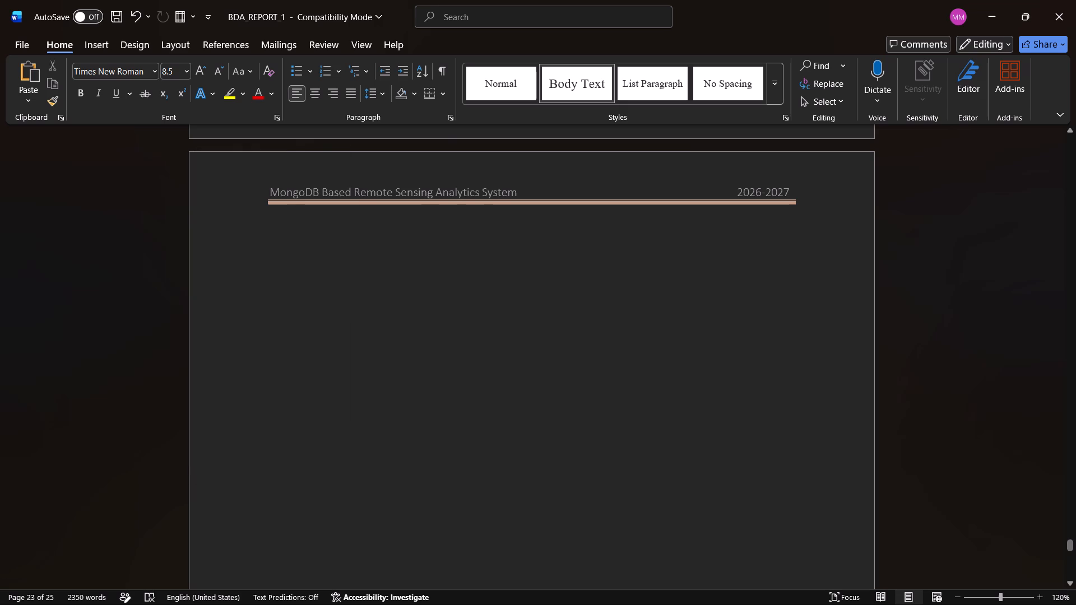
pyautogui.rightClick(188, 466)
pyautogui.click(188, 466)
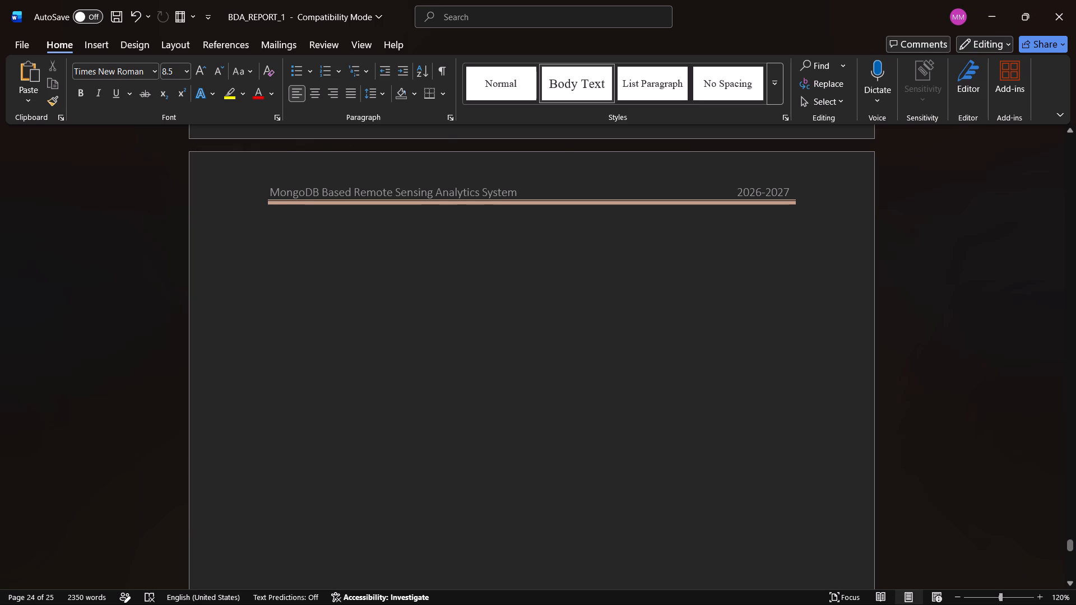
pyautogui.click(191, 455)
pyautogui.rightClick(191, 455)
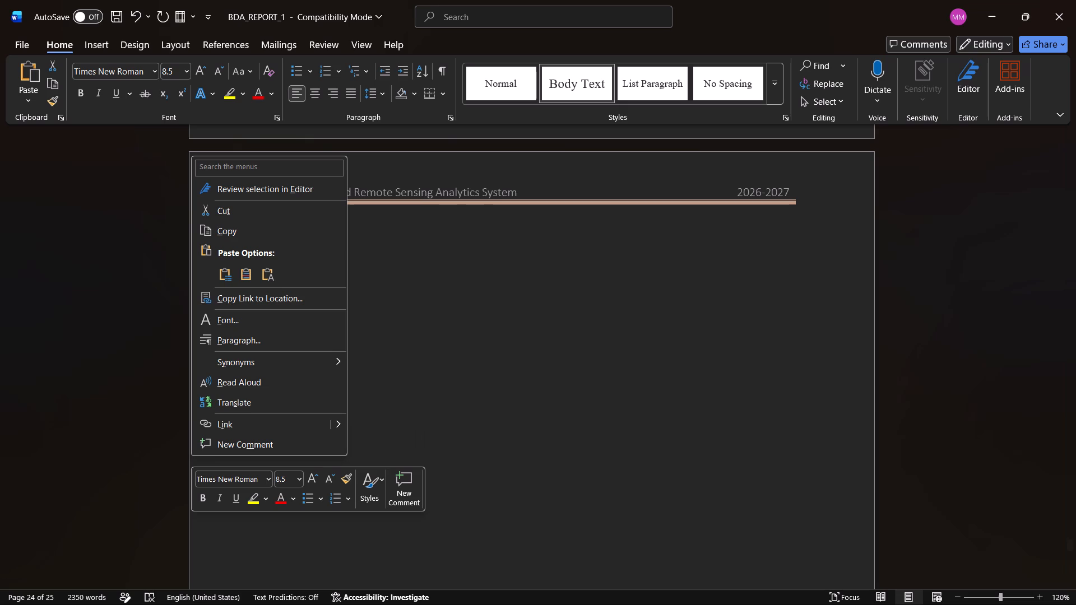
pyautogui.click(230, 208)
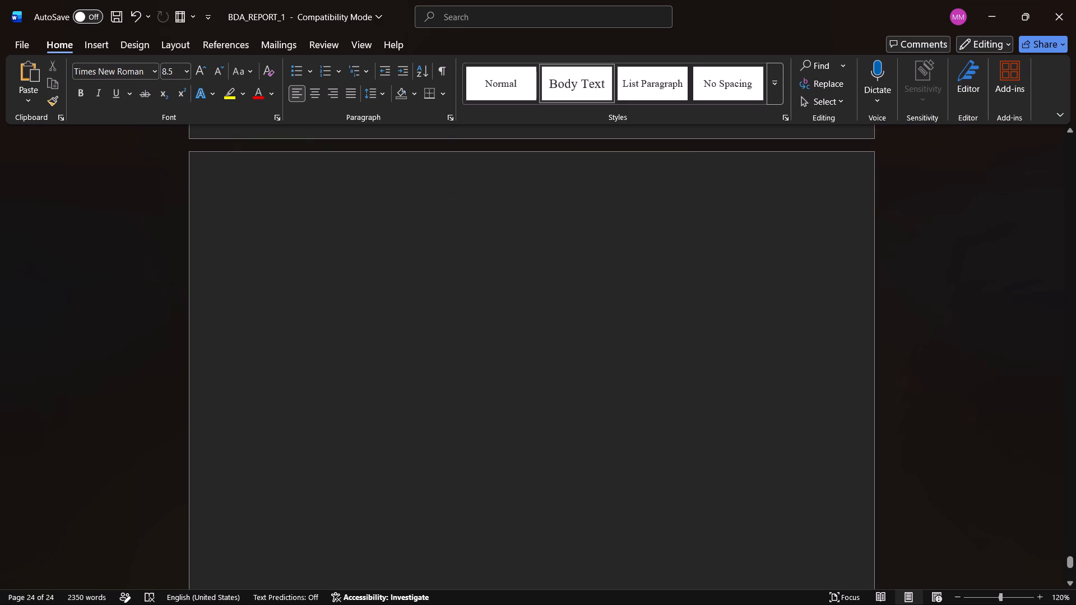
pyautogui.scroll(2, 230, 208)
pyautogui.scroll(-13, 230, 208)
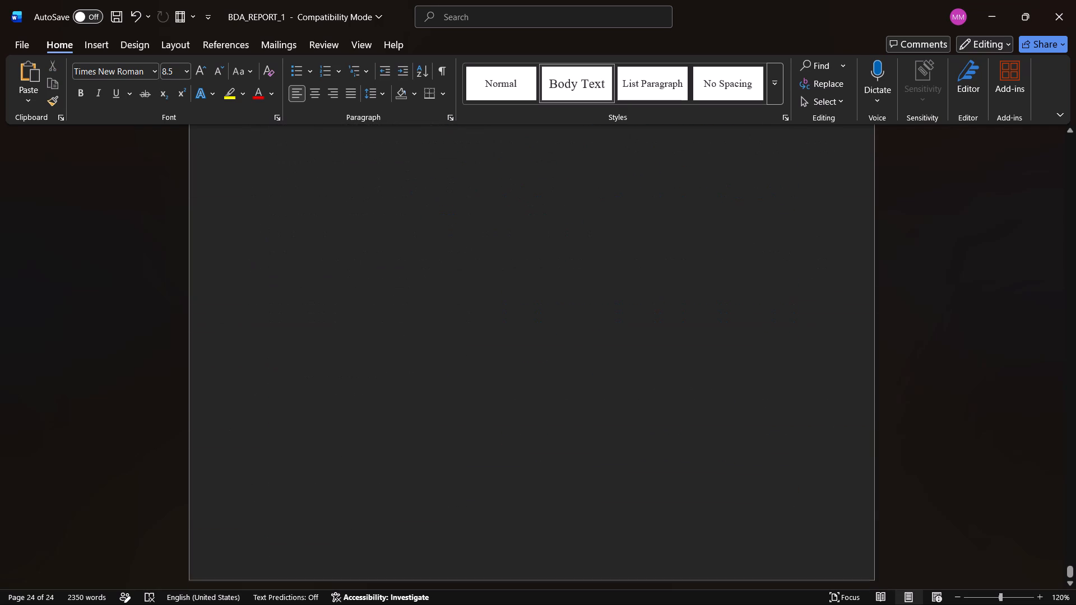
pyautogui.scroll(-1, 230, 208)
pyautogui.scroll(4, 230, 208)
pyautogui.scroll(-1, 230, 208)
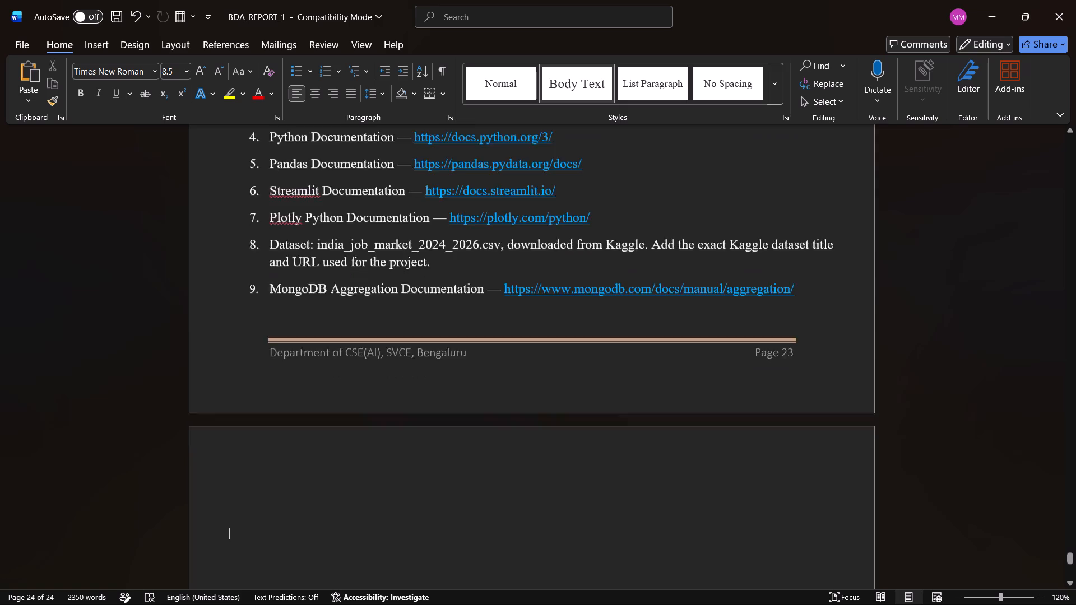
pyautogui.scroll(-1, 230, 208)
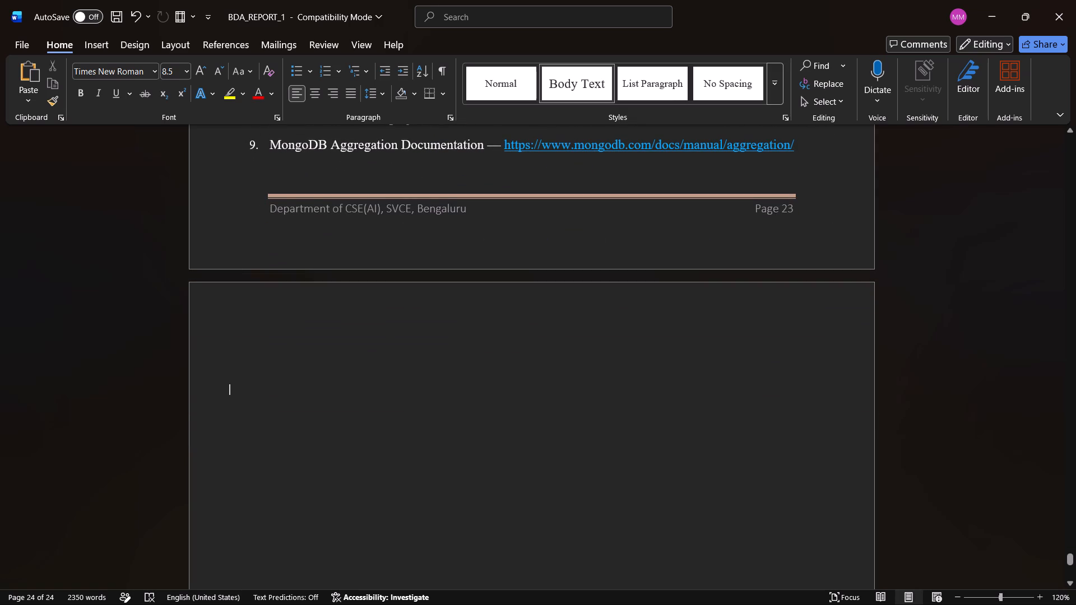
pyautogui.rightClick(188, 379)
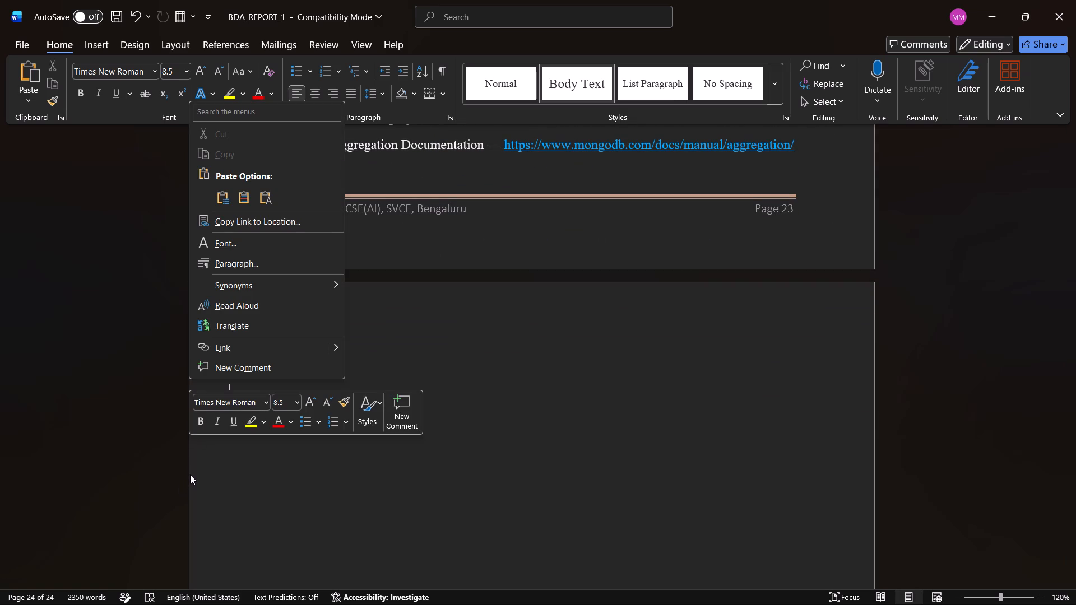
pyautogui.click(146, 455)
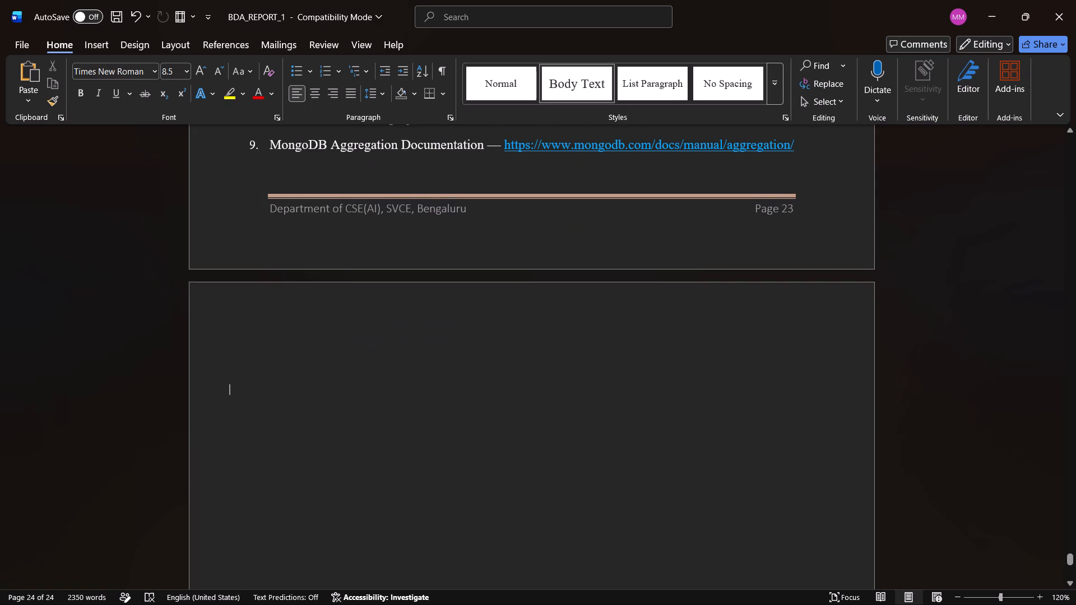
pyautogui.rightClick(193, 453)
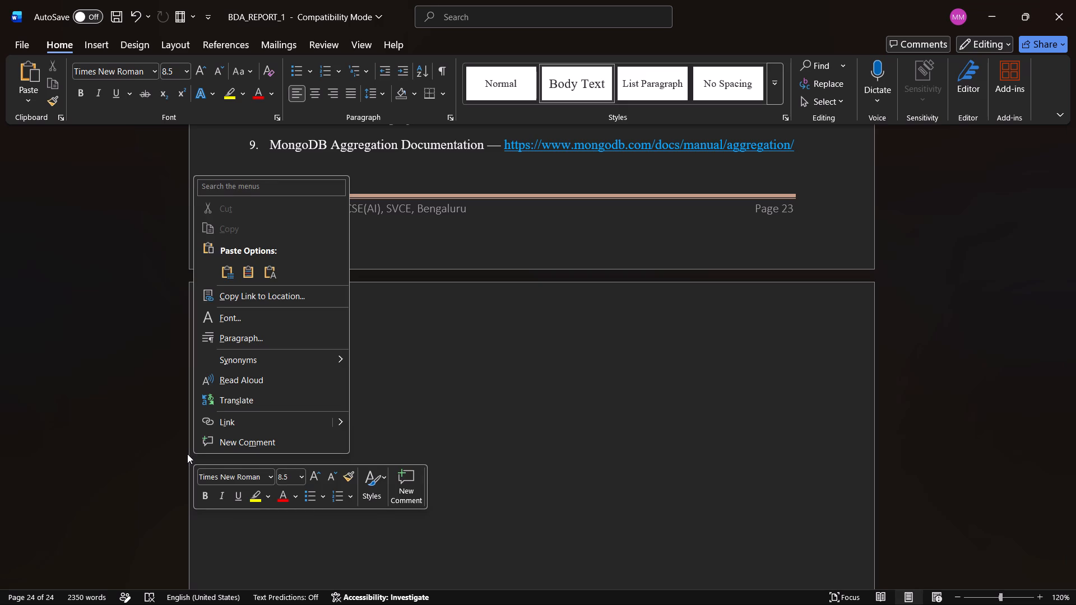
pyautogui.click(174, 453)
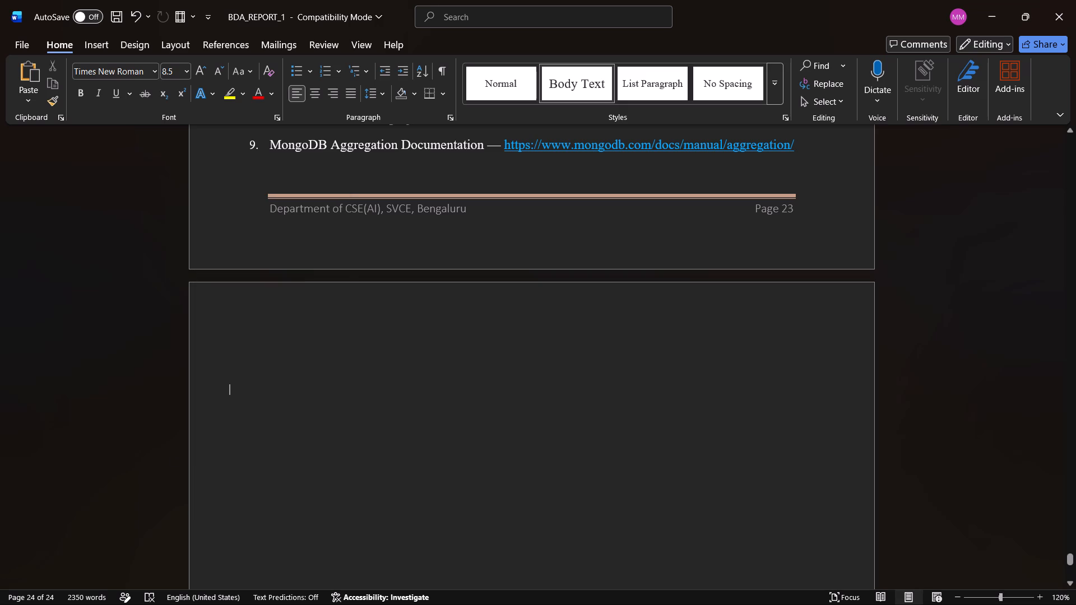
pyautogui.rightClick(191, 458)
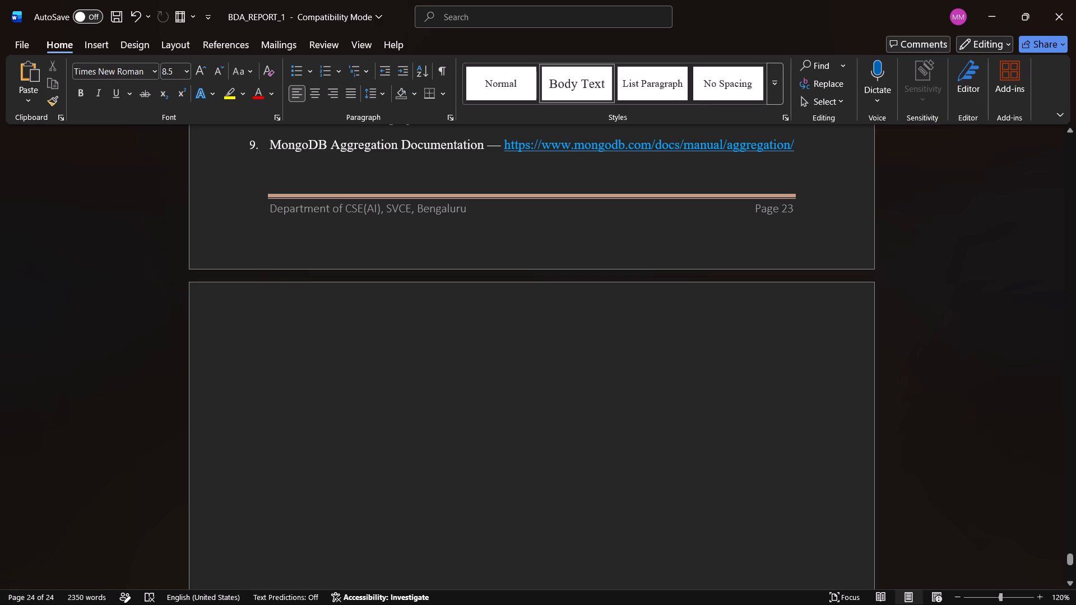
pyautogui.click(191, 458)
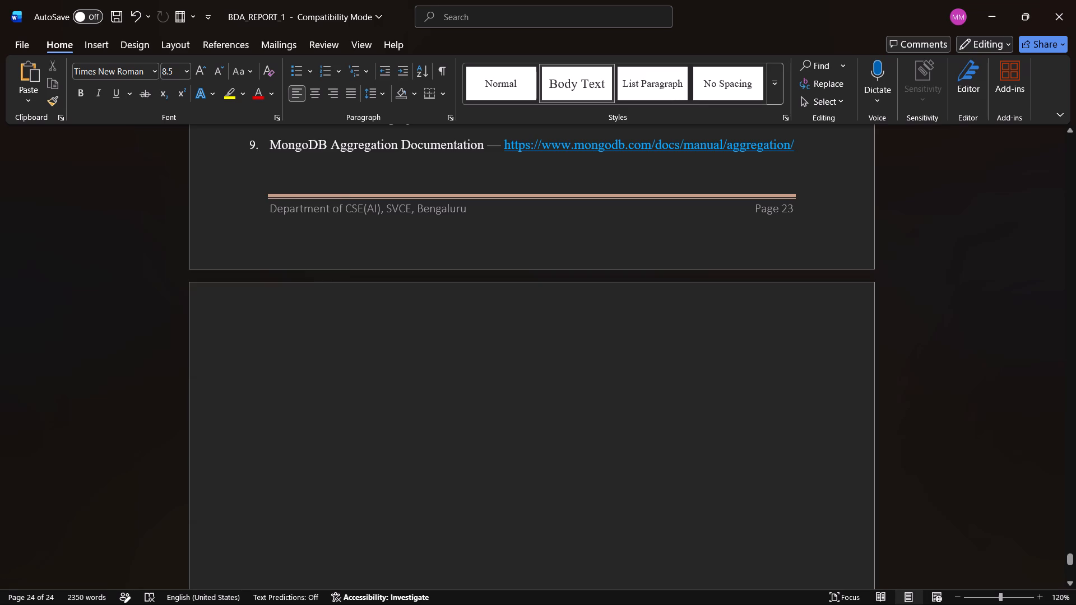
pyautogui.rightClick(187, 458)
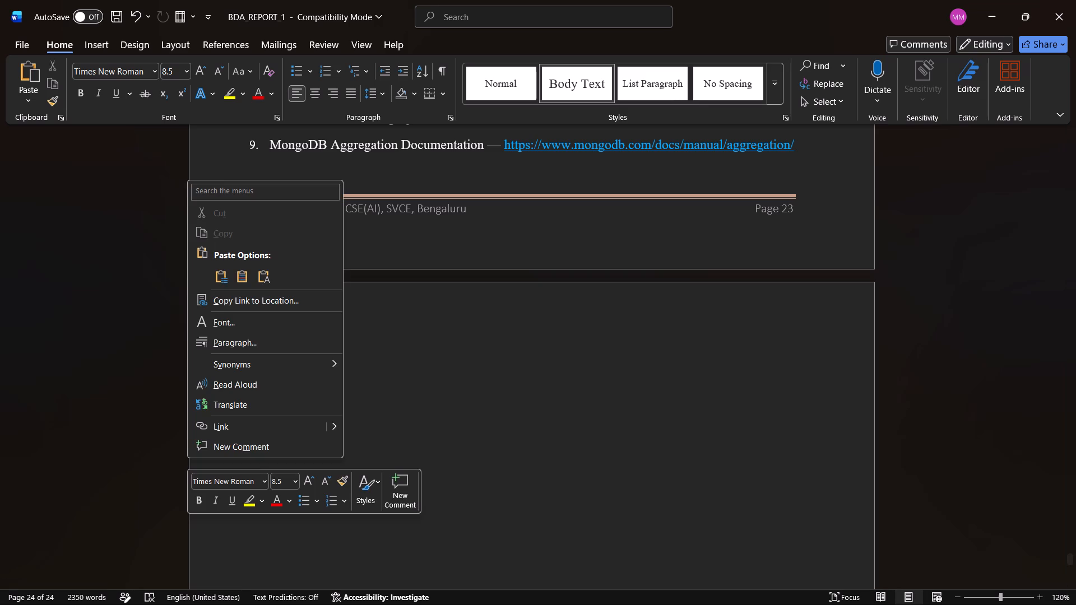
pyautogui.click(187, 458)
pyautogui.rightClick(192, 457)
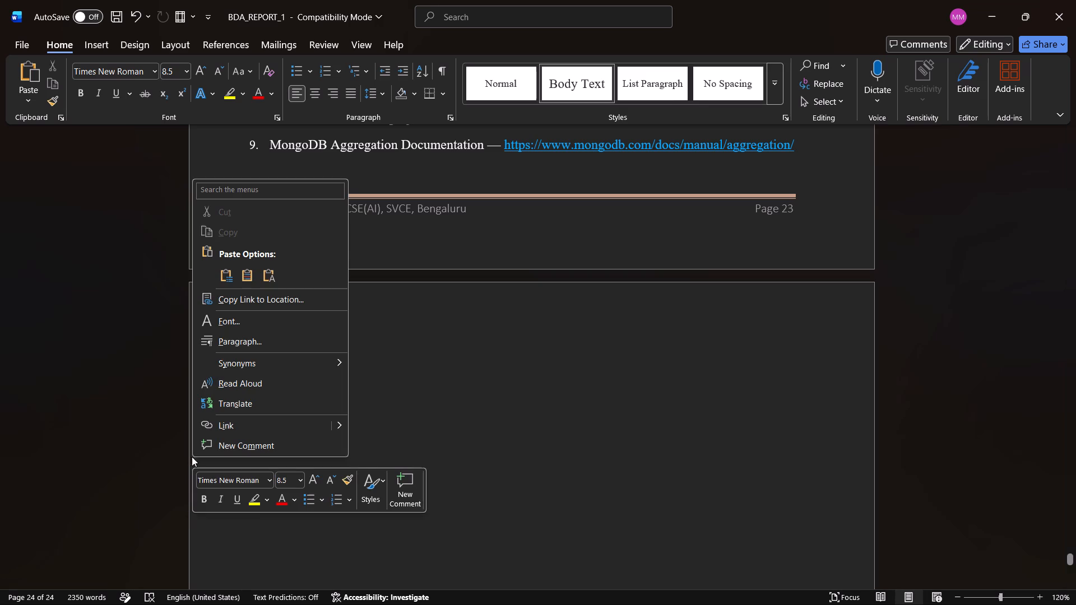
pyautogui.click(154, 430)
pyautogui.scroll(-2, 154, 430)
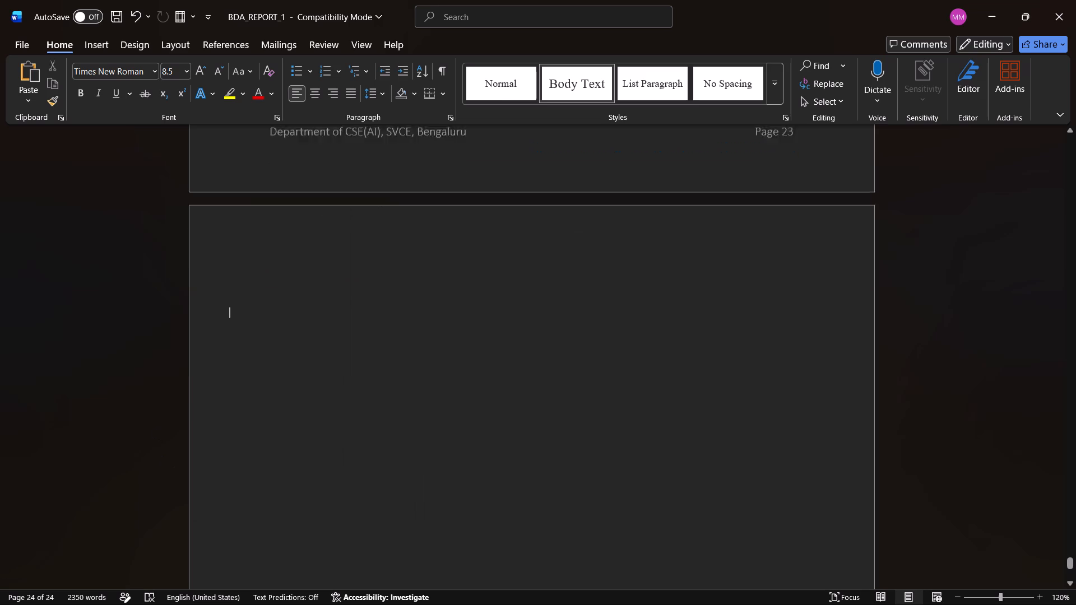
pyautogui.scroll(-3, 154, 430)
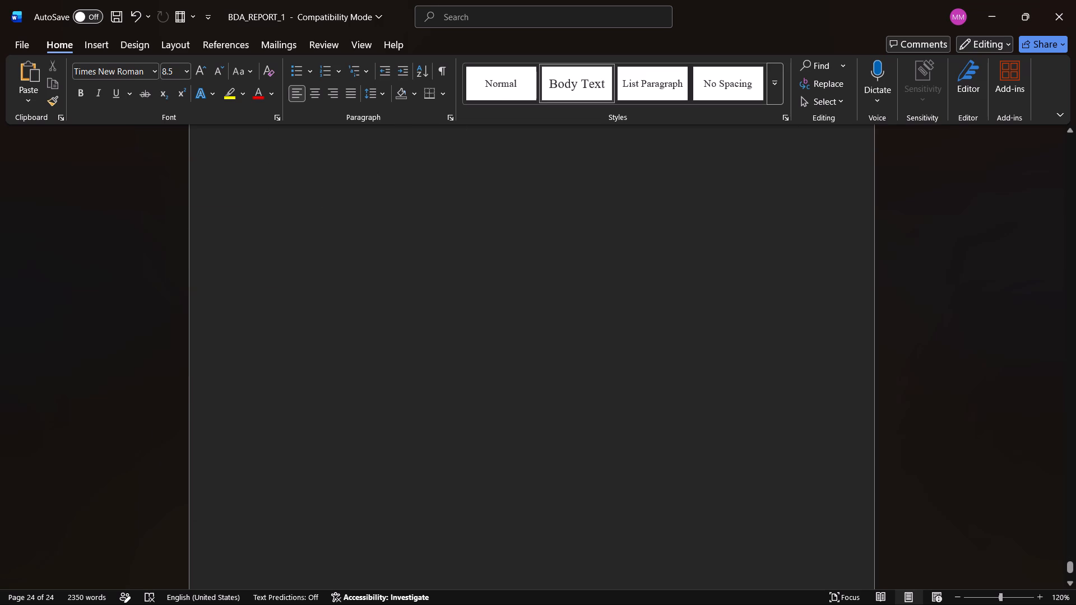
# Check the overview of all report pages for any blank pages still left, including the page after the references.
pyautogui.rightClick(295, 368)
pyautogui.keyDown('ctrl'); pyautogui.scroll(3, 295, 368); pyautogui.keyUp('ctrl')
pyautogui.keyDown('ctrl'); pyautogui.scroll(-10, 295, 368); pyautogui.keyUp('ctrl')
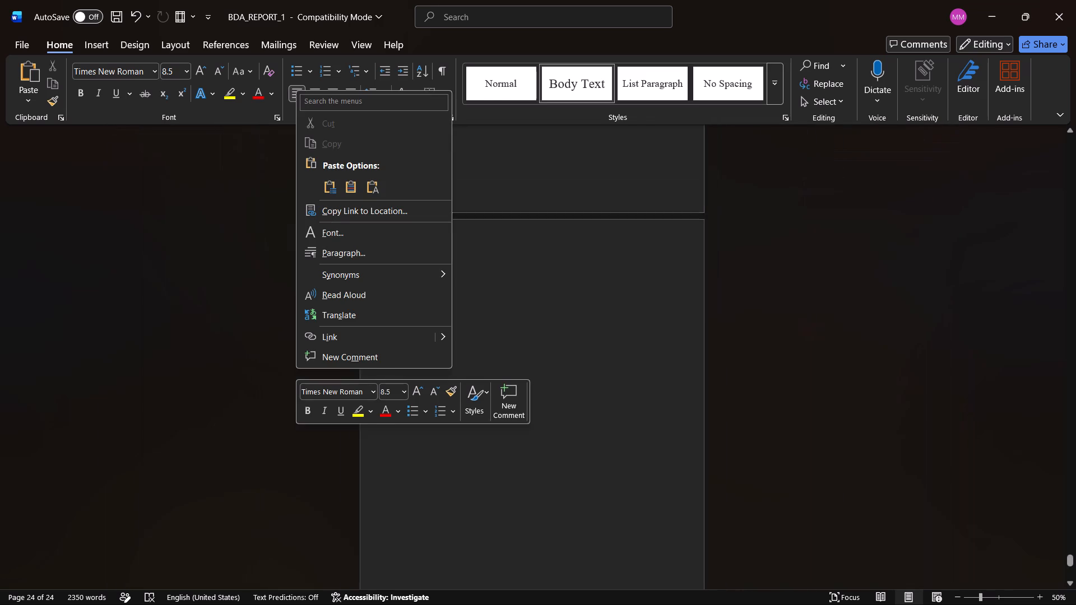
pyautogui.keyDown('ctrl'); pyautogui.scroll(-6, 295, 368); pyautogui.keyUp('ctrl')
pyautogui.scroll(-3, 295, 368)
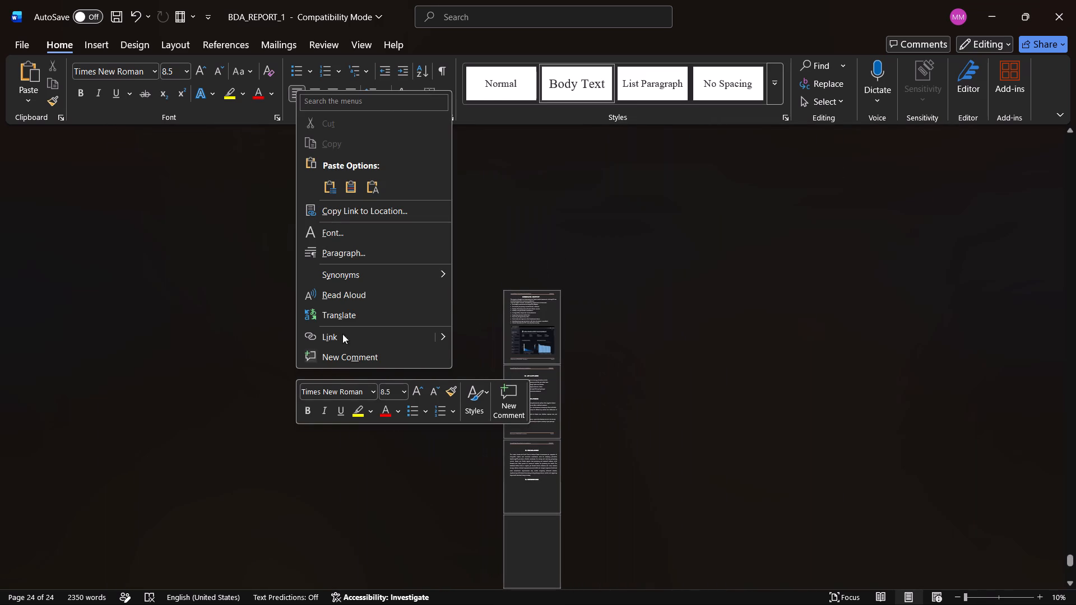
pyautogui.press('Escape')
pyautogui.press('Escape')
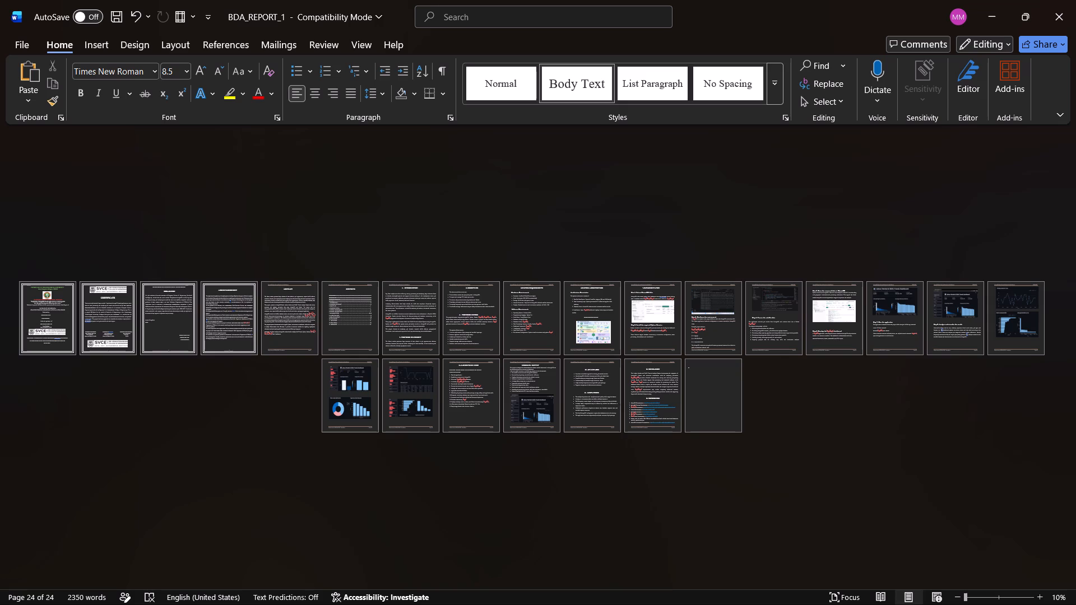
pyautogui.keyDown('ctrl'); pyautogui.scroll(6, 443, 395); pyautogui.keyUp('ctrl')
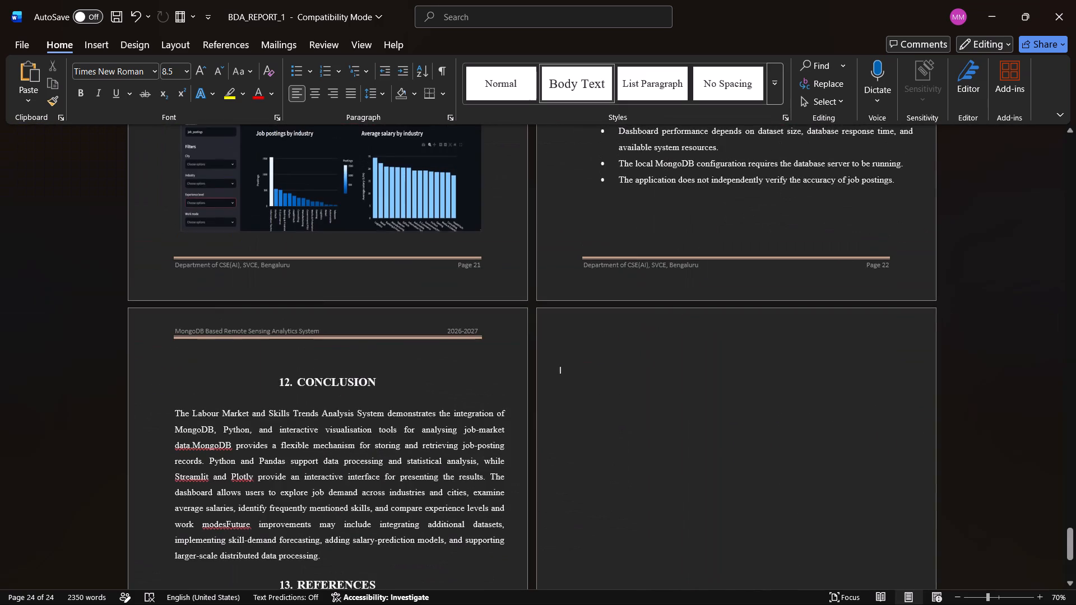
pyautogui.keyDown('ctrl'); pyautogui.scroll(6, 443, 395); pyautogui.keyUp('ctrl')
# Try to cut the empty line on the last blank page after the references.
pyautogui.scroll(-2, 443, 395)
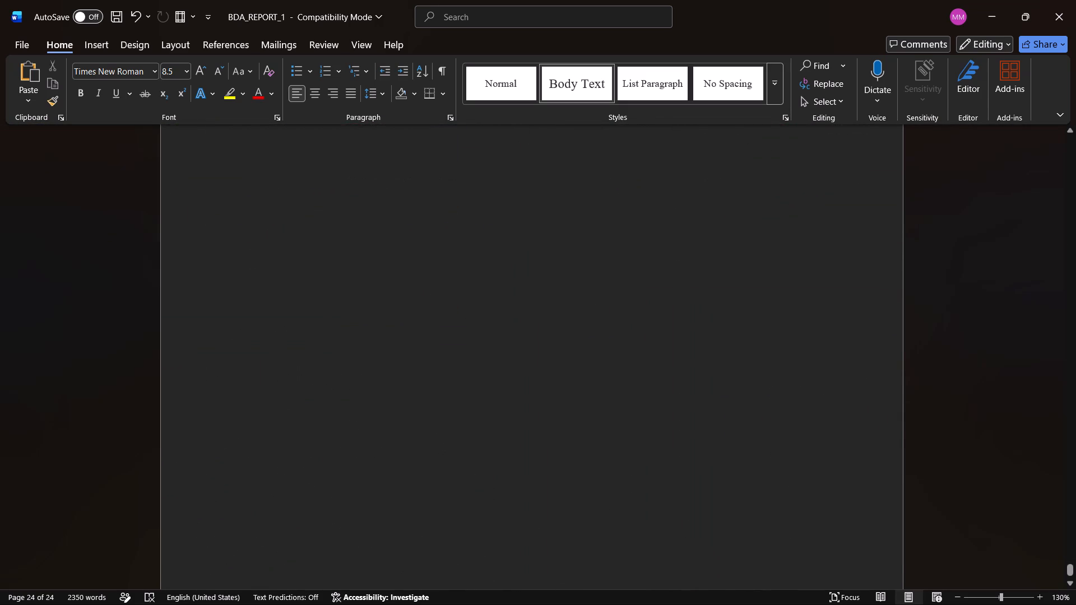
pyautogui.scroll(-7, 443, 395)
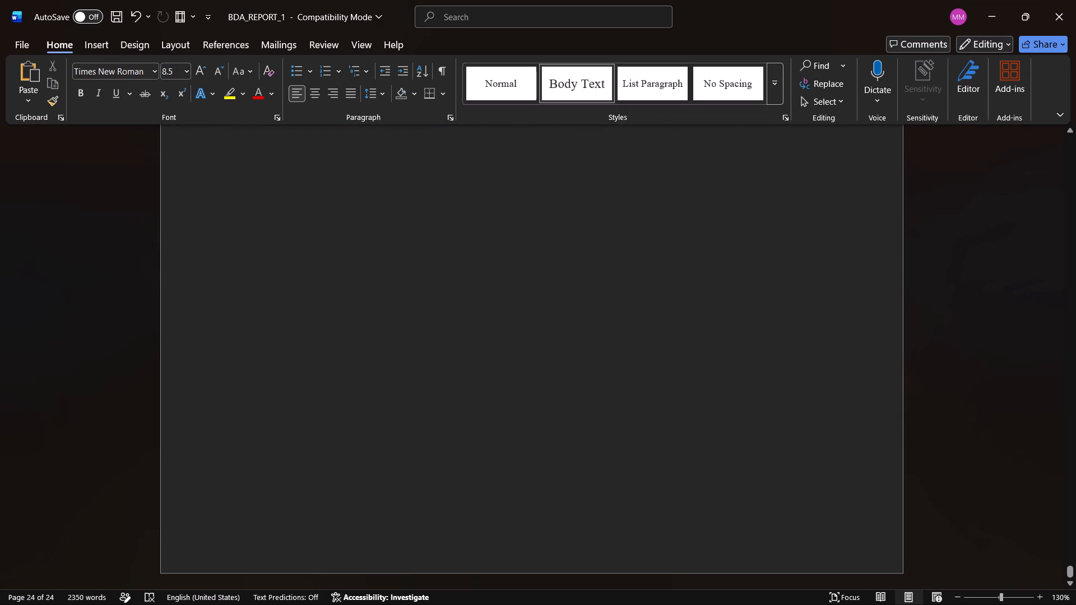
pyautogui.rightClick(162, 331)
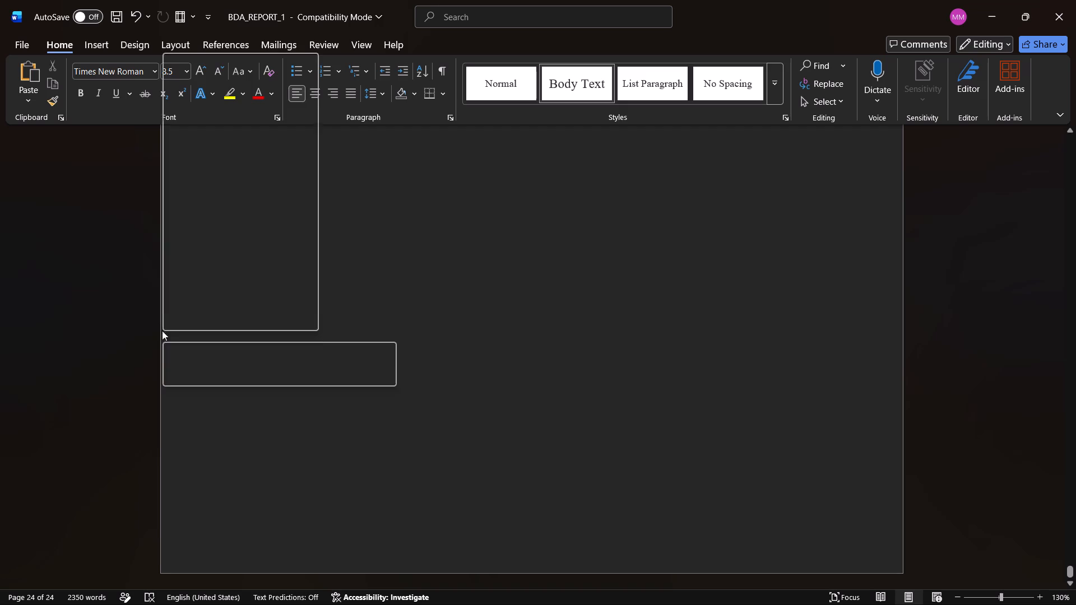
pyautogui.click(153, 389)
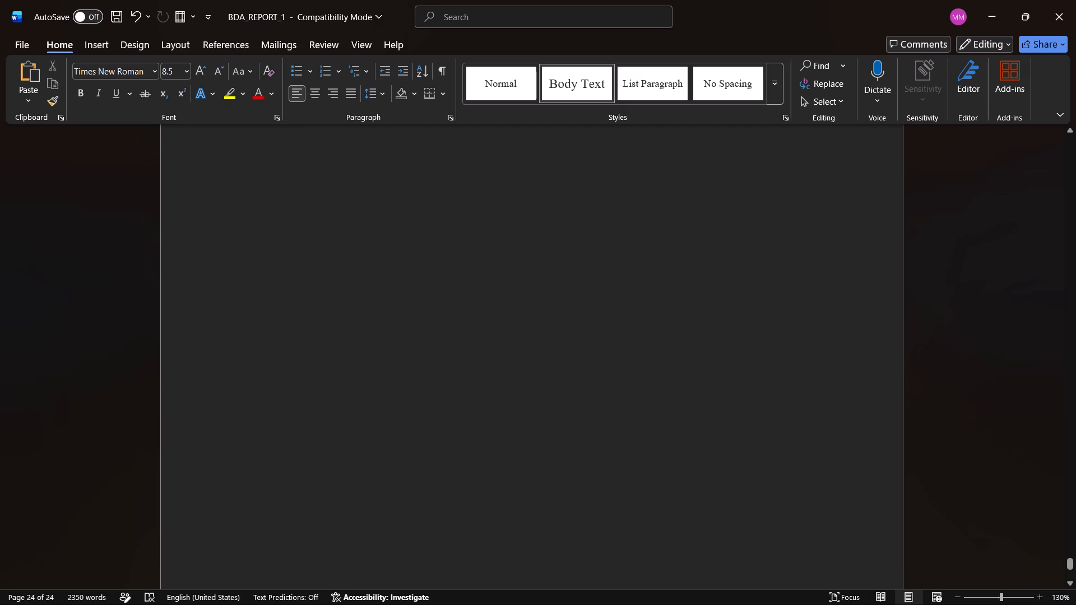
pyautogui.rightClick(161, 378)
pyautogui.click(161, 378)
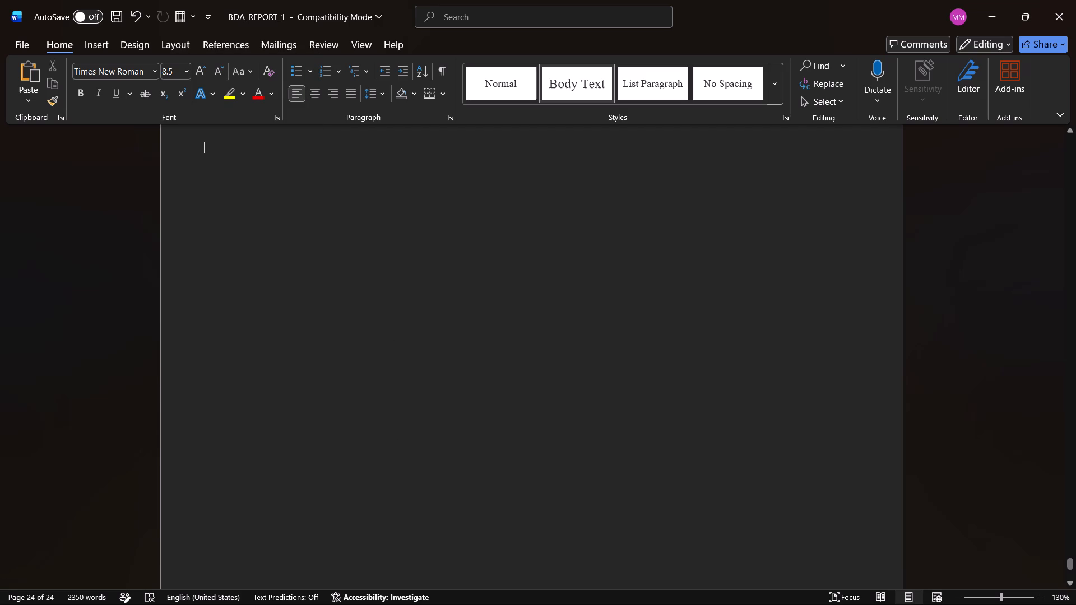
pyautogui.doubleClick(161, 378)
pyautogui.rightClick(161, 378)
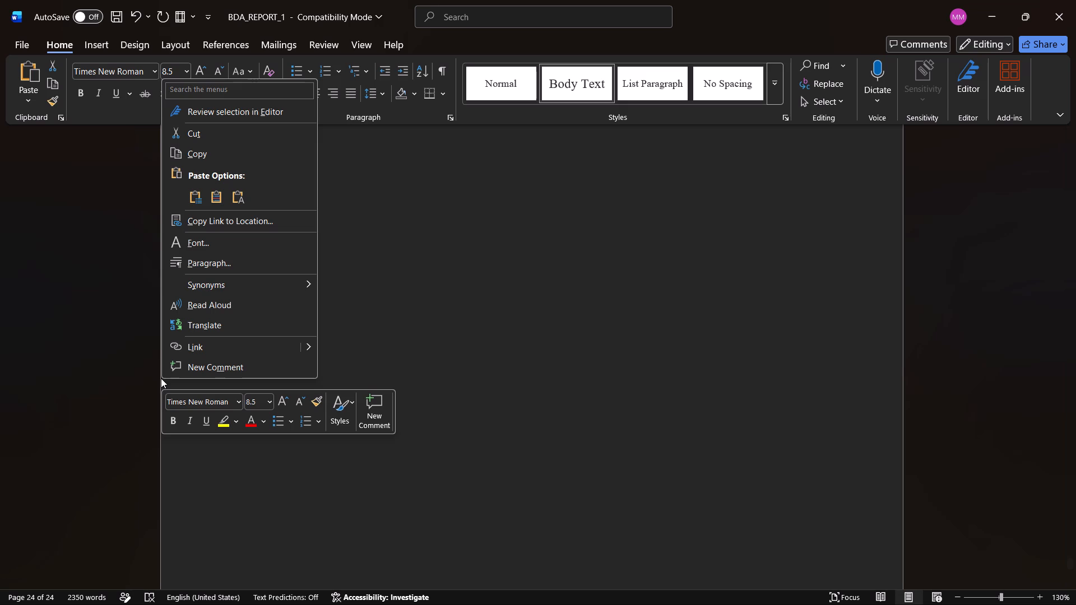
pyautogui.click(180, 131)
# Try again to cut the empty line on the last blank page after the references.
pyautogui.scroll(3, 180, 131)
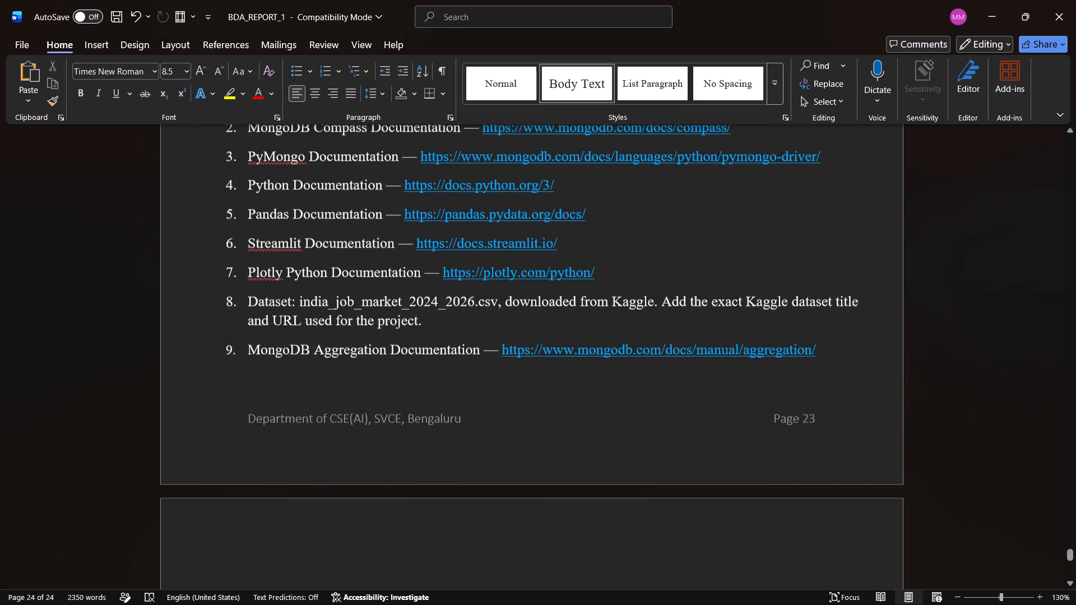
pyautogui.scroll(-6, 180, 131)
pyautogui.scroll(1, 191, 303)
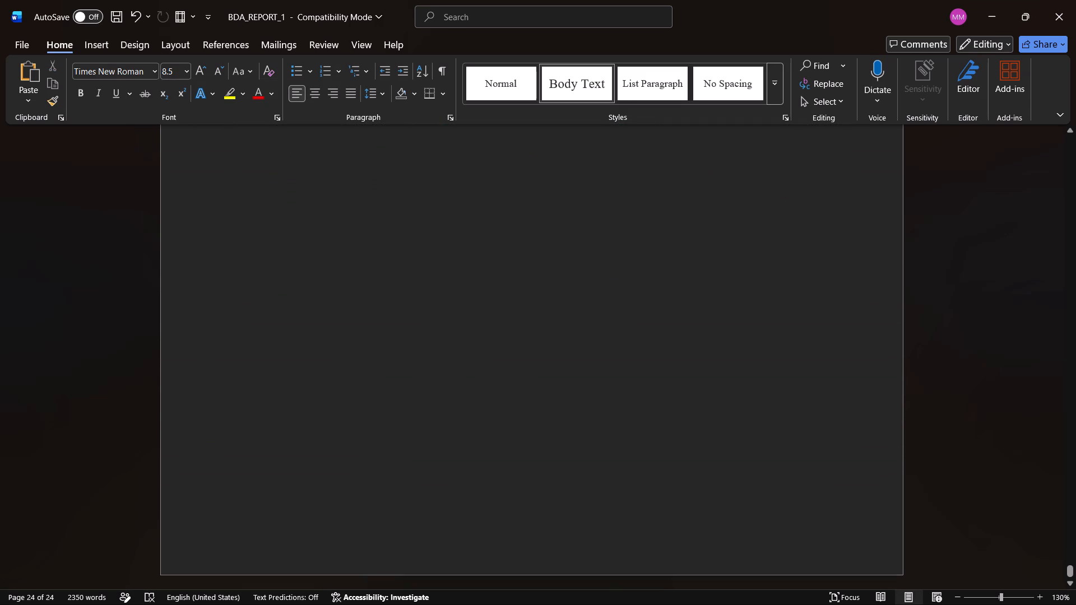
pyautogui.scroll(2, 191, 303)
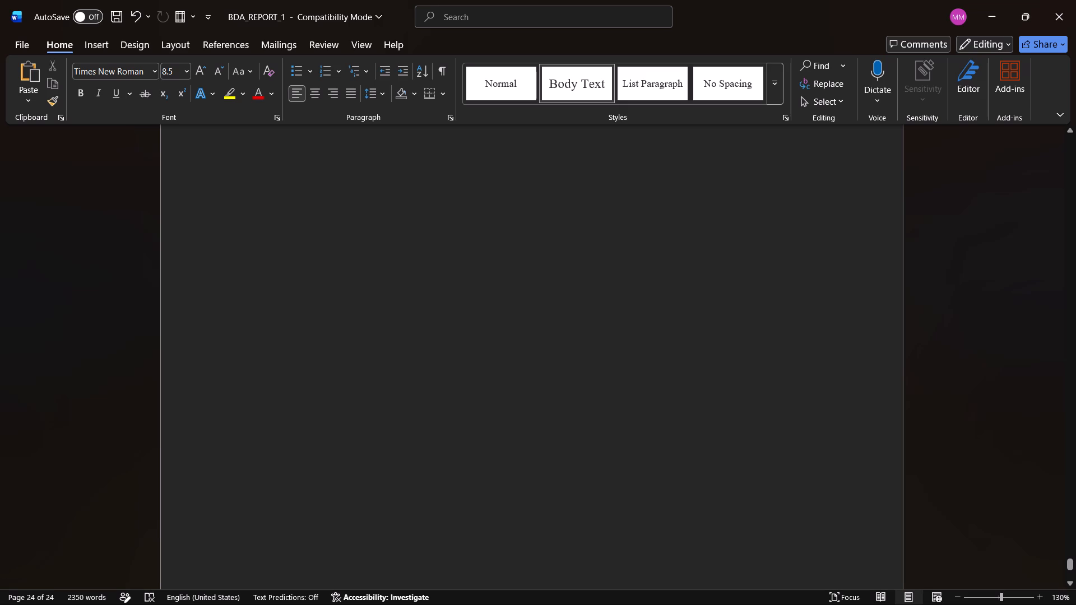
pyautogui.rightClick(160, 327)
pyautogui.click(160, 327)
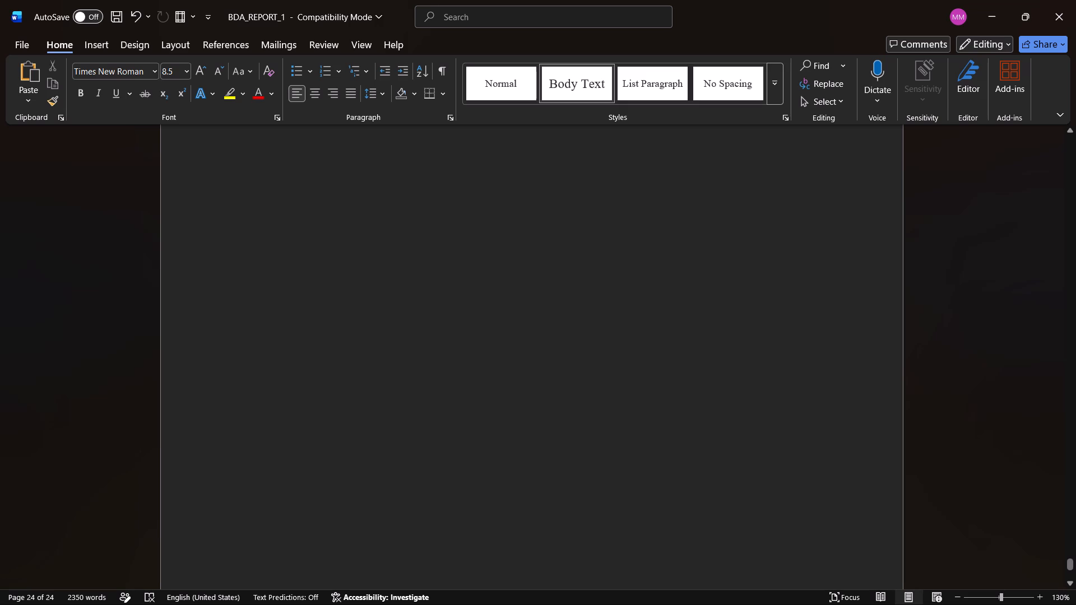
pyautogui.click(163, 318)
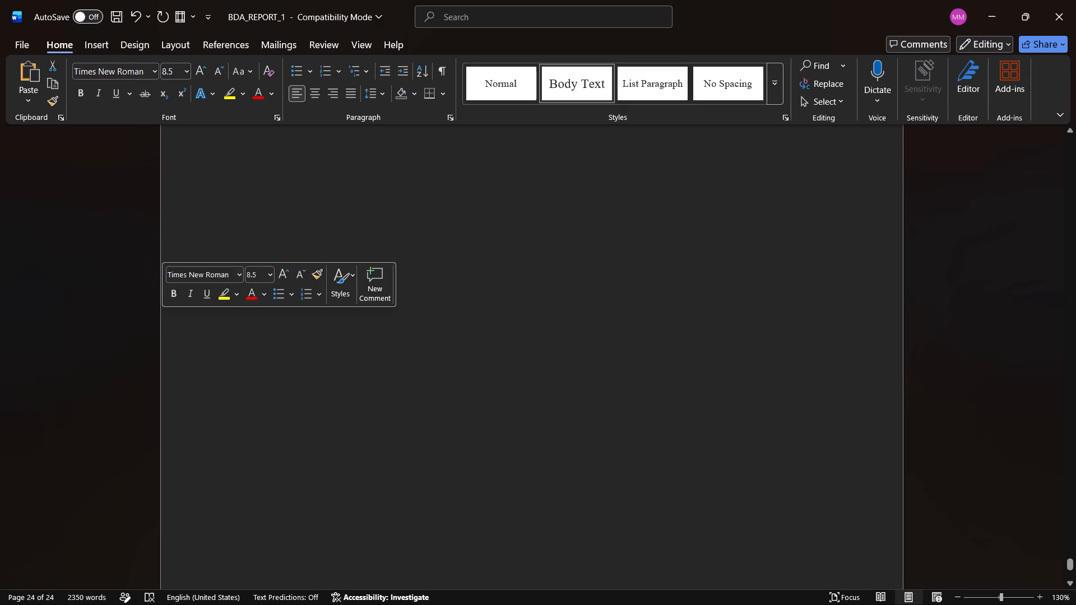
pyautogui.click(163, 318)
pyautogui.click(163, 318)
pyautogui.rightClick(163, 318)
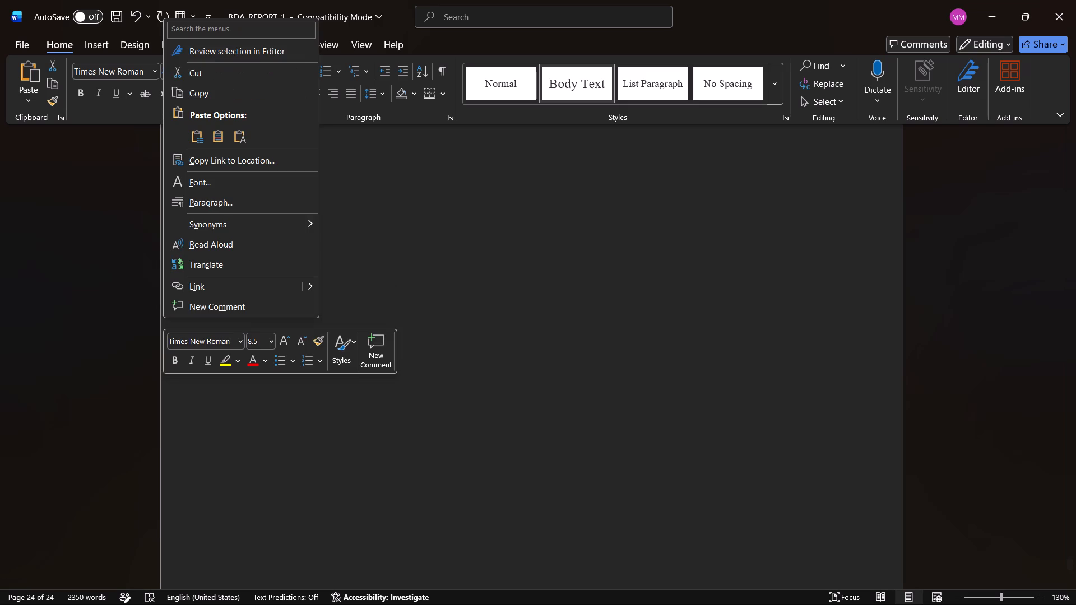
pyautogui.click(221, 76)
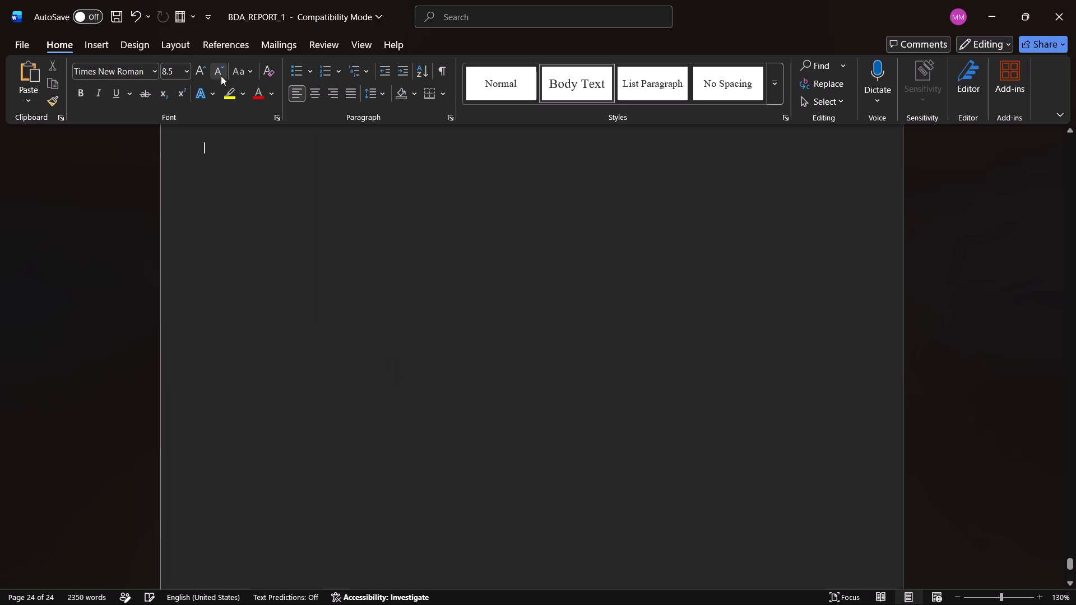
# Look through the report from the cover page to the pages after the references to check the layout and leftover blank pages.
pyautogui.scroll(6, 215, 145)
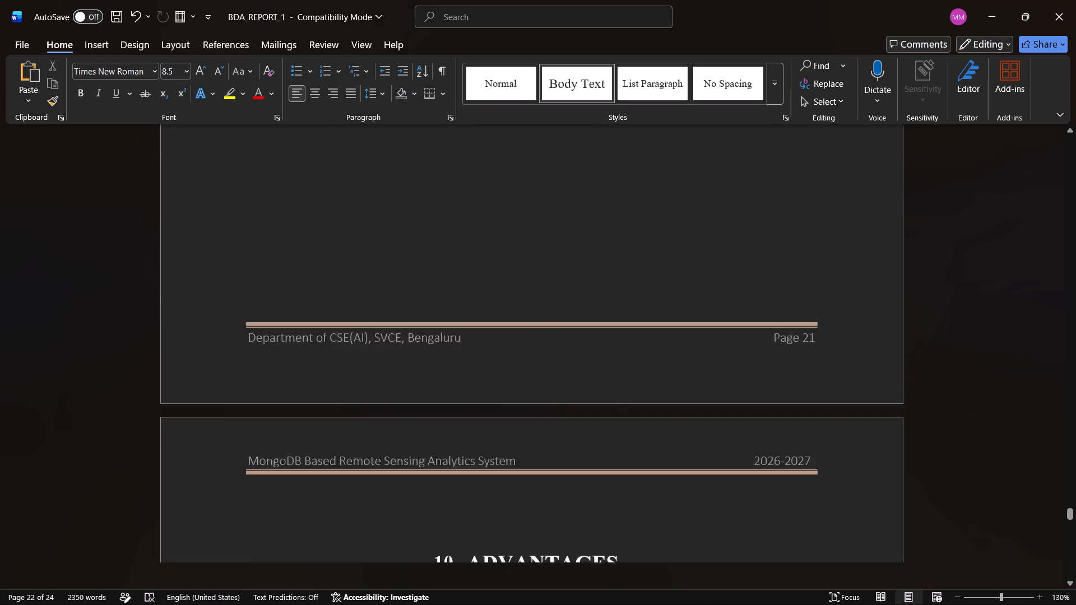
pyautogui.scroll(10, 215, 145)
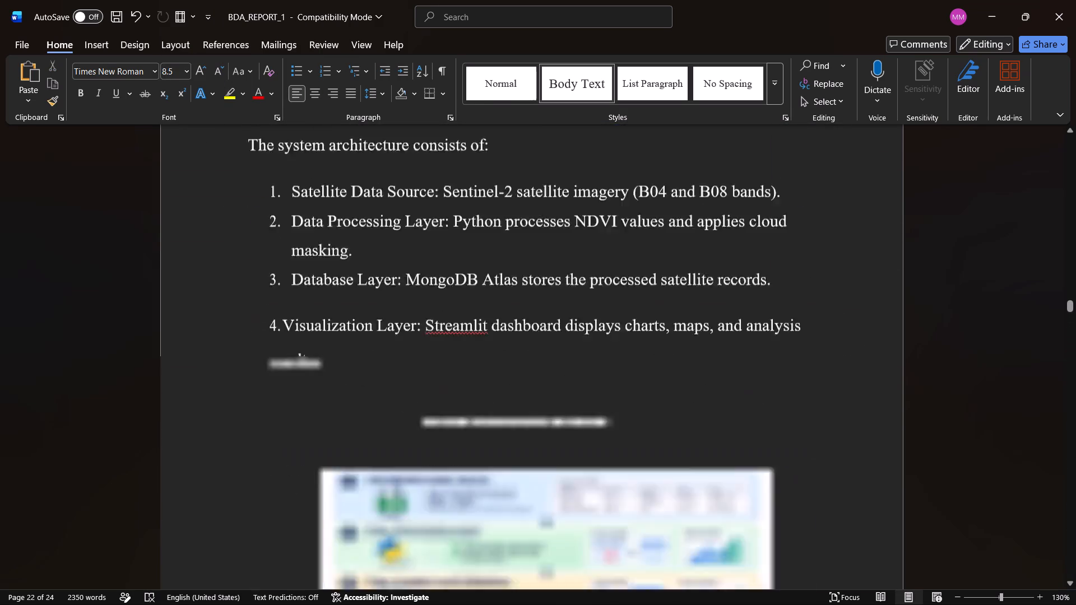
pyautogui.scroll(4, 215, 145)
pyautogui.rightClick(215, 145)
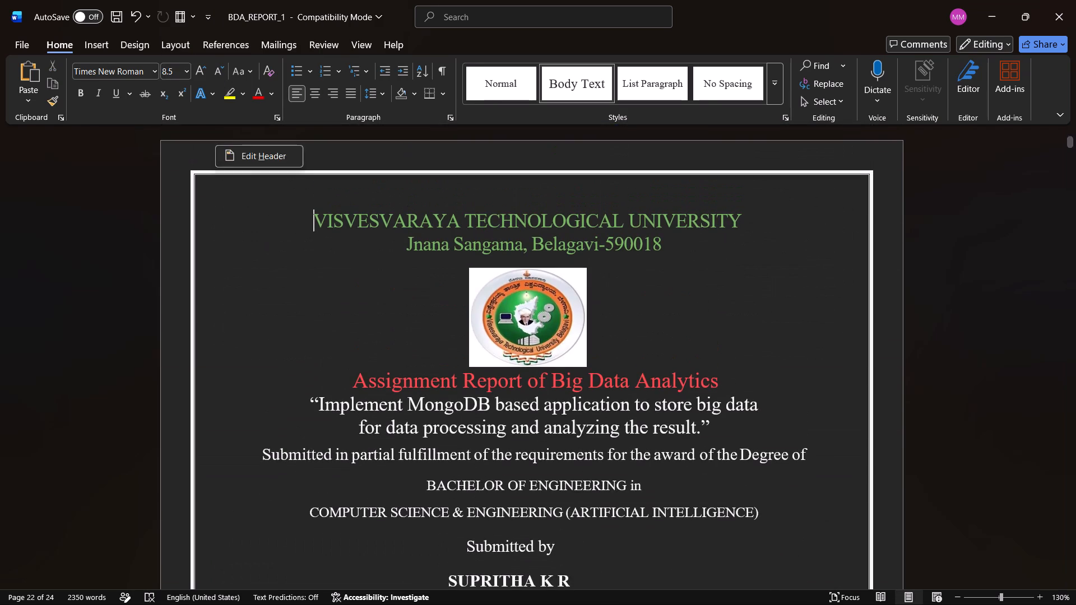
pyautogui.rightClick(215, 145)
pyautogui.scroll(-6, 458, 346)
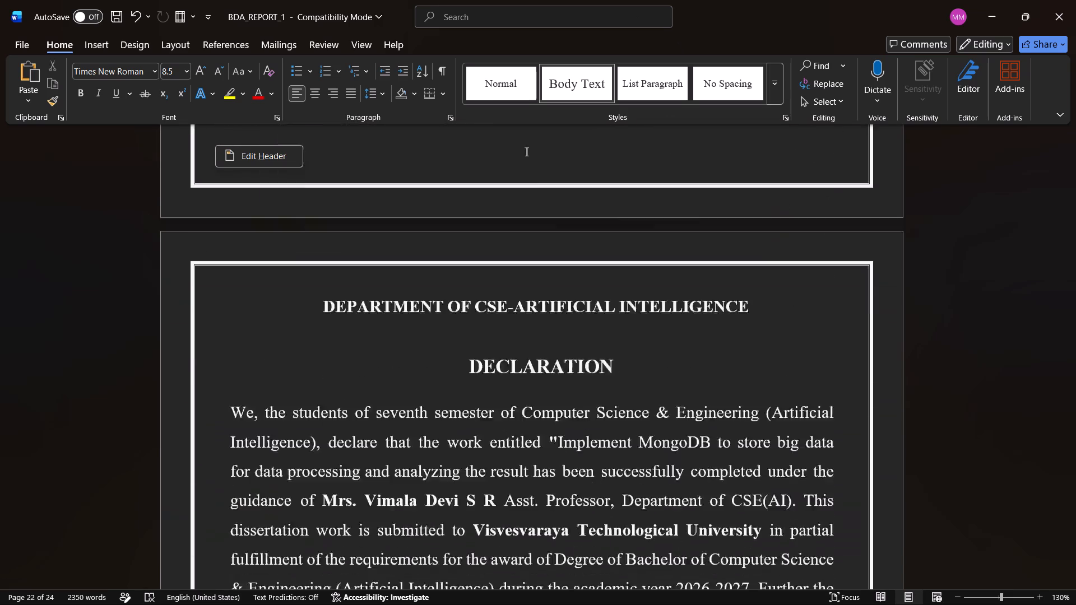
pyautogui.scroll(-20, 458, 346)
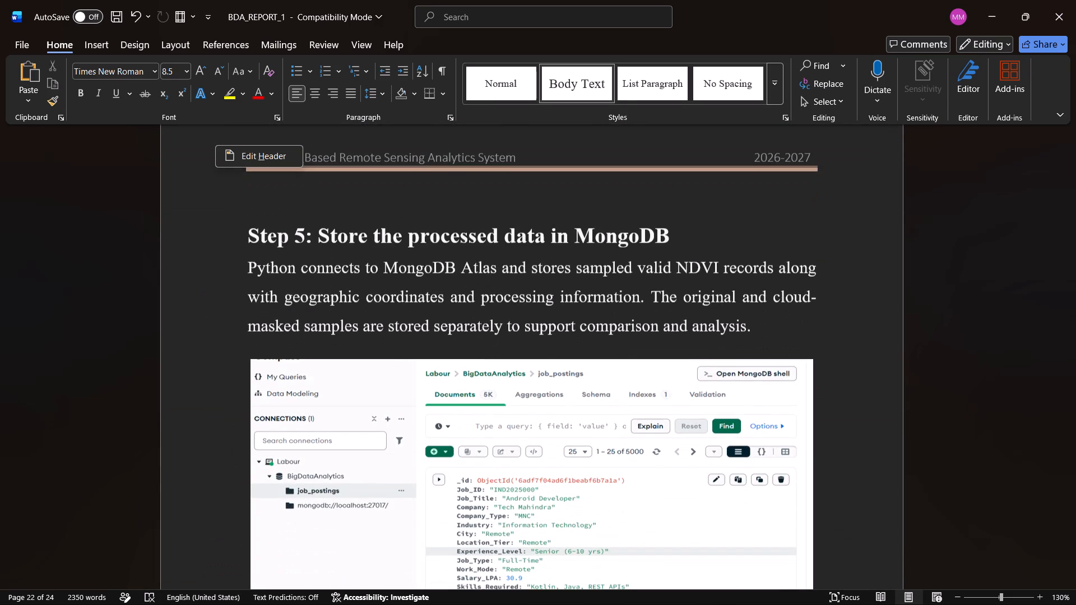
pyautogui.scroll(-8, 458, 346)
pyautogui.click(458, 346)
pyautogui.rightClick(458, 346)
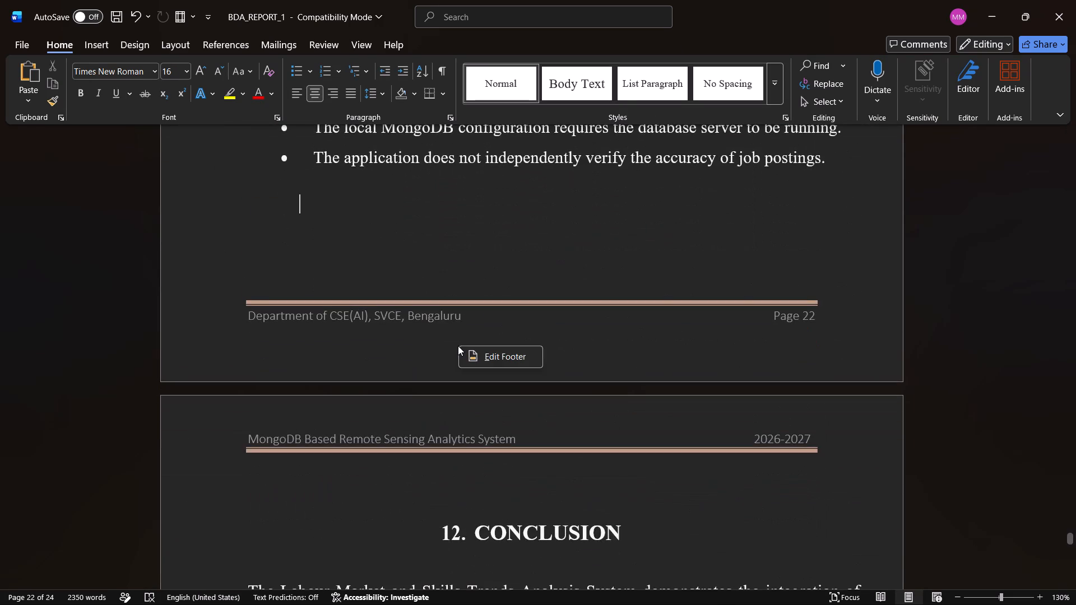
pyautogui.scroll(-8, 458, 346)
pyautogui.click(458, 346)
pyautogui.scroll(-5, 458, 346)
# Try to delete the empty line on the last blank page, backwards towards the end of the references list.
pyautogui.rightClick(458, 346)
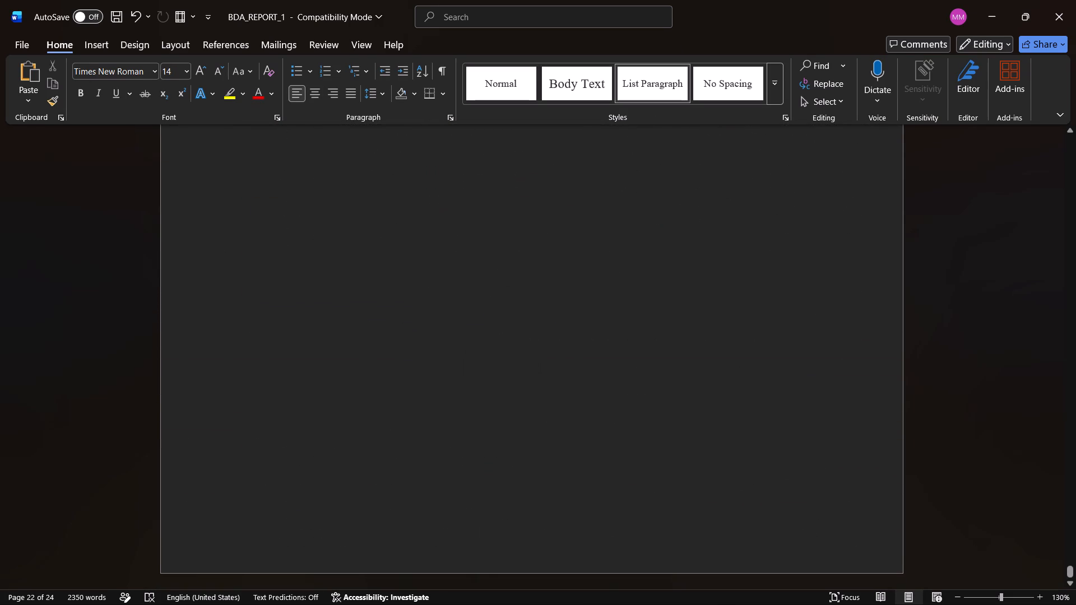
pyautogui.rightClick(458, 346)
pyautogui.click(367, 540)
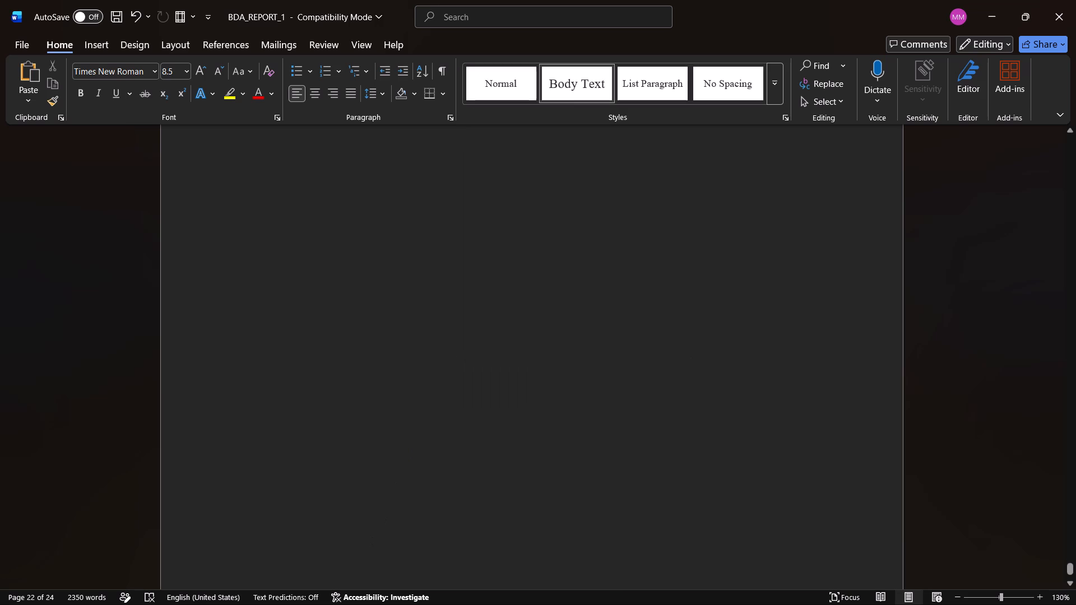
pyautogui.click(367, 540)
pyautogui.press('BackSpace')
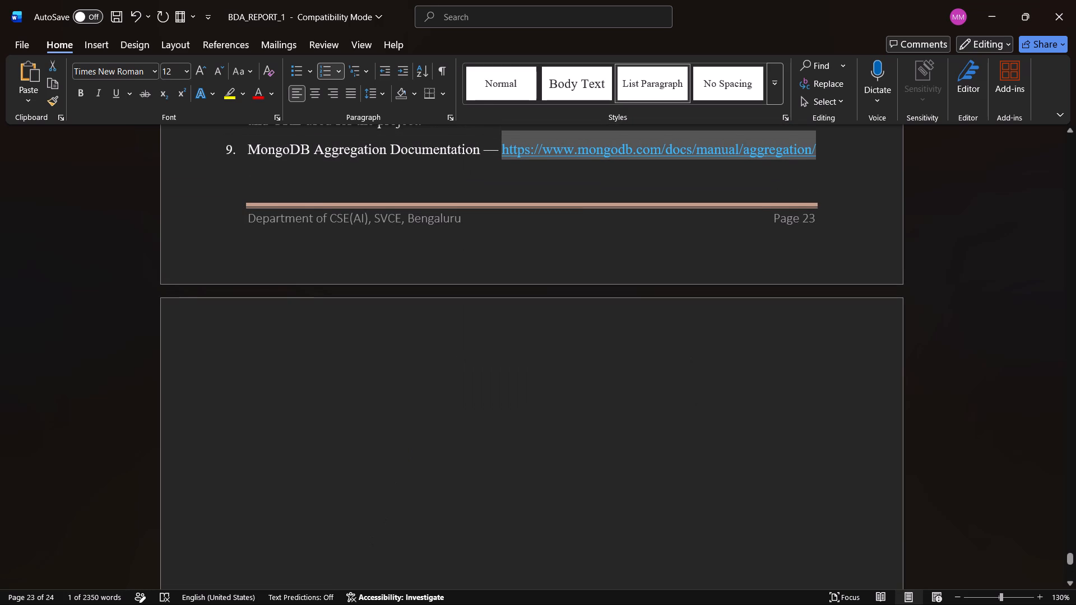
# Save the BDA_REPORT_1 document.
pyautogui.hotkey('ctrl', 's')
pyautogui.hotkey('ctrl', 's')
pyautogui.hotkey('ctrl', 's')
pyautogui.hotkey('ctrl', 's')
pyautogui.hotkey('ctrl', 's')
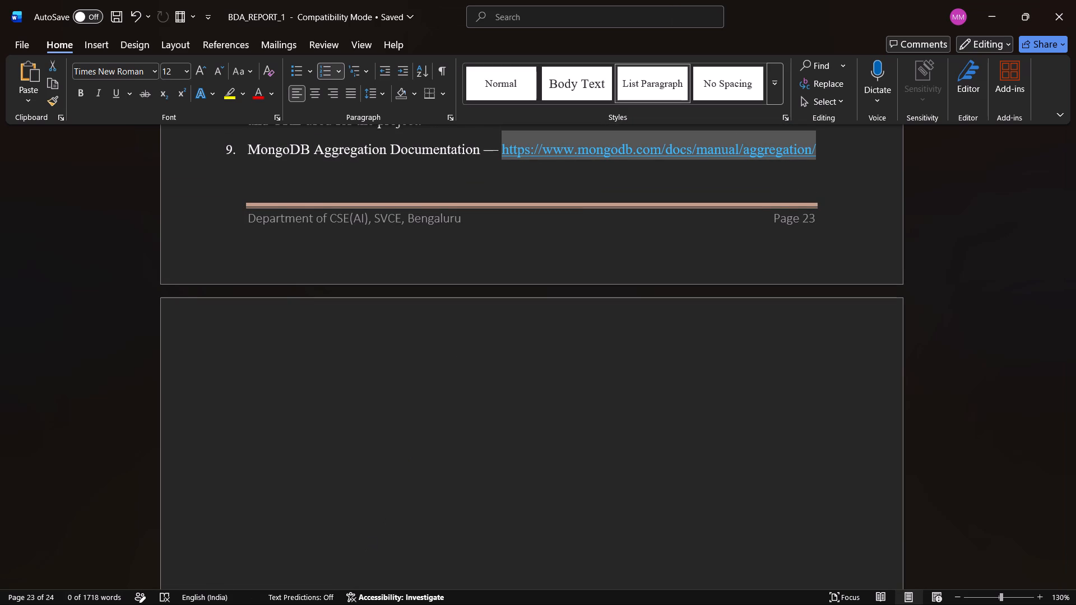
pyautogui.hotkey('ctrl', 's')
pyautogui.hotkey('ctrl', 's')
pyautogui.hotkey('ctrl', 's')
pyautogui.hotkey('ctrl', 's')
pyautogui.hotkey('ctrl', 's')
# Start saving a copy of the report on this PC, in the Downloads folder.
pyautogui.click(27, 49)
pyautogui.click(56, 255)
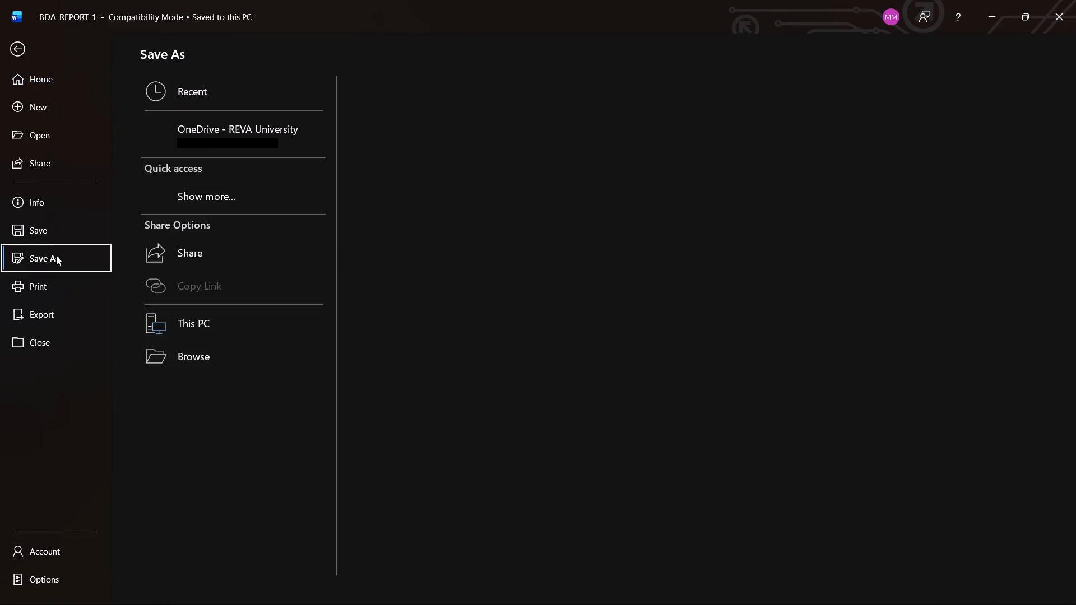
pyautogui.click(234, 324)
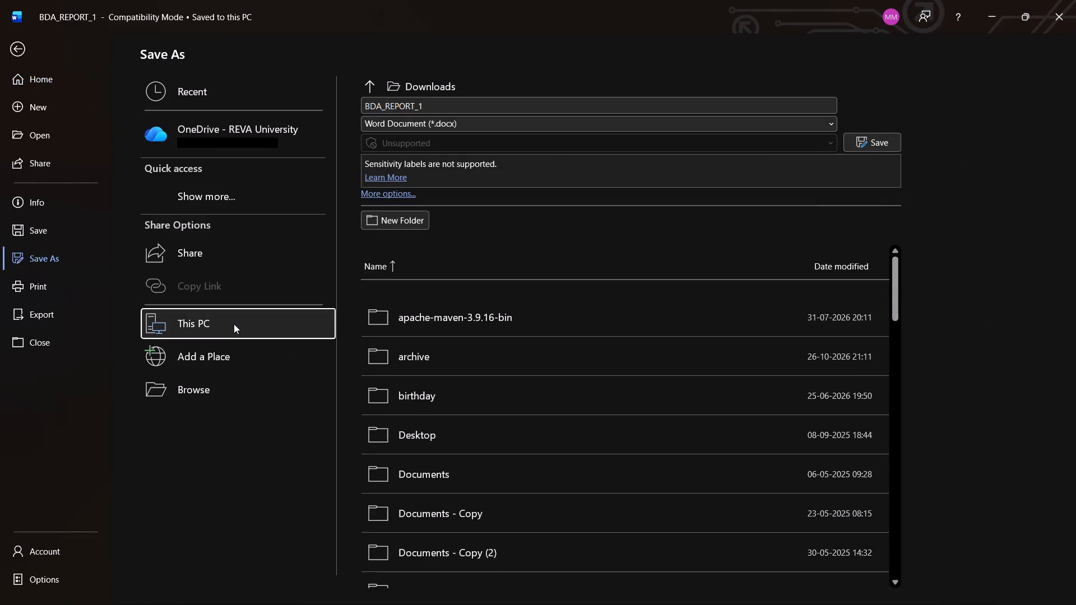
# Save a copy of the report as a Word document named BDA_REPORT in the Downloads folder, accepting the upgrade to the newest file format.
pyautogui.click(217, 378)
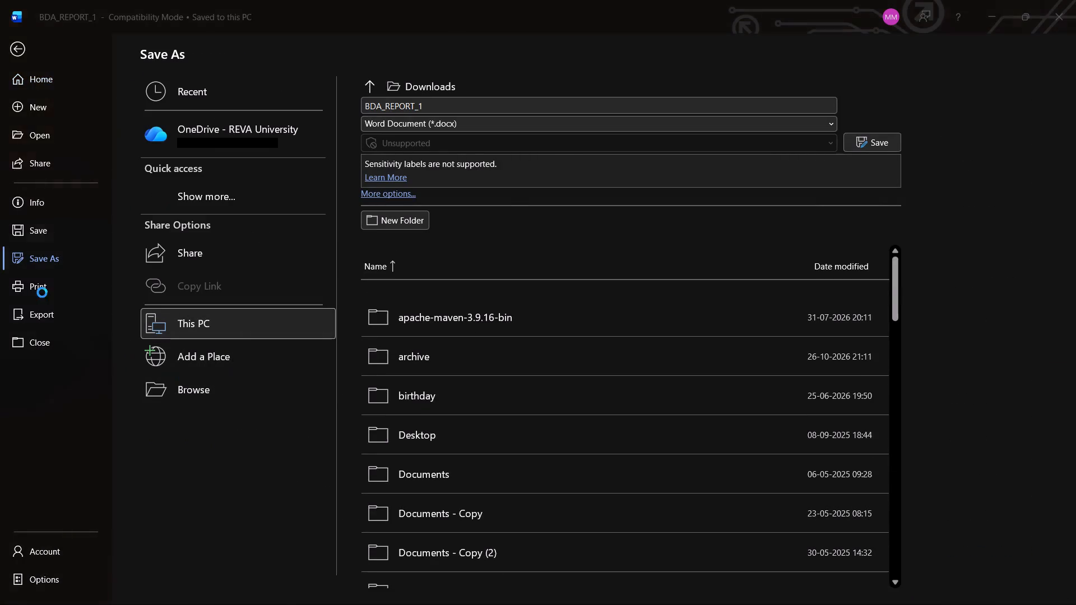
pyautogui.scroll(2, 67, 109)
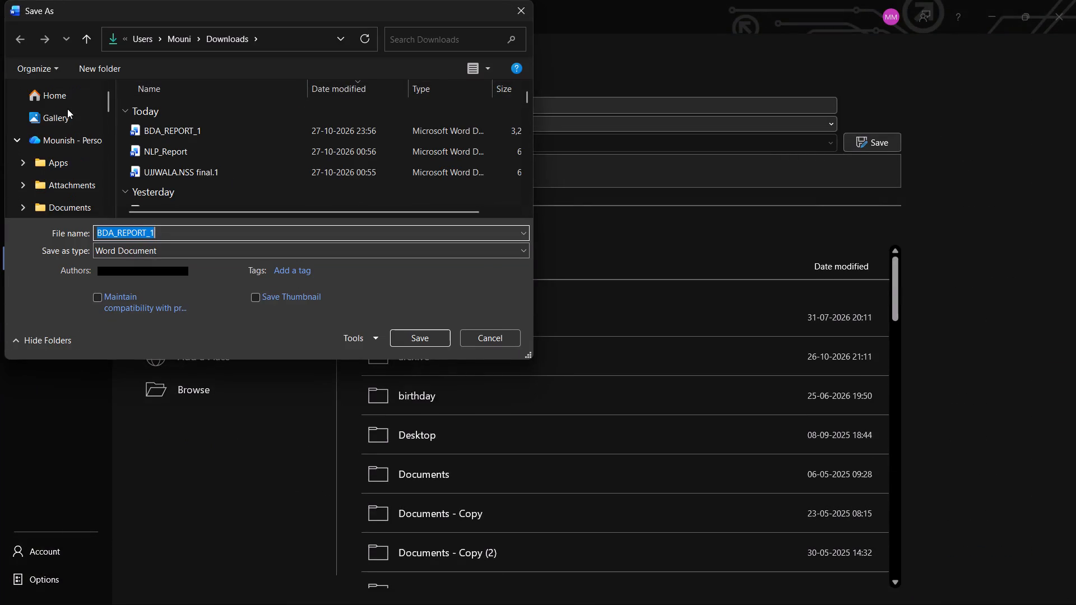
pyautogui.scroll(6, 67, 109)
pyautogui.scroll(-1, 67, 109)
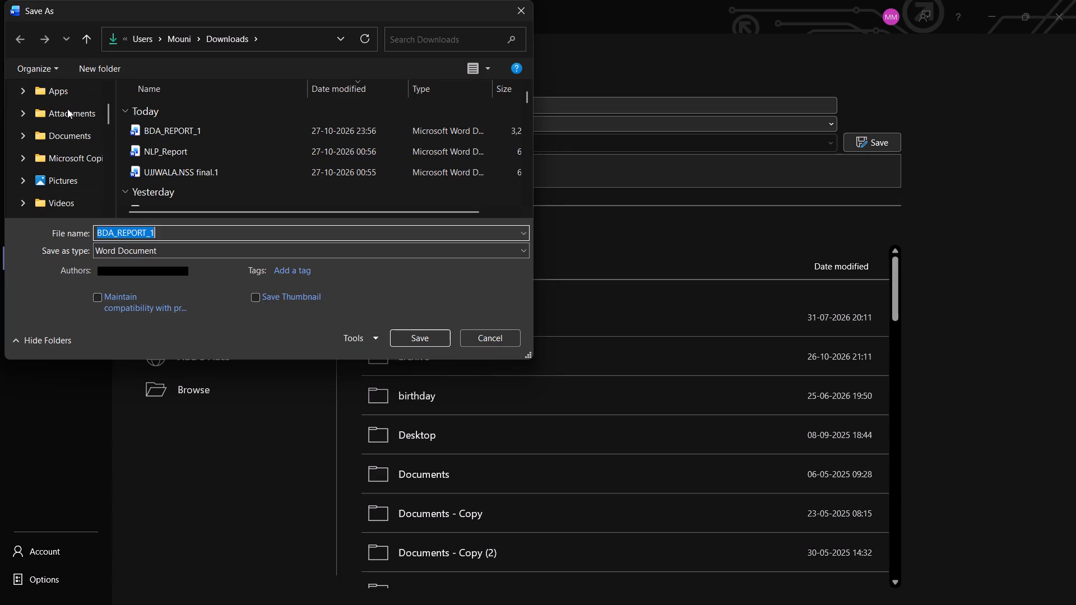
pyautogui.scroll(-1, 54, 157)
pyautogui.scroll(1, 54, 157)
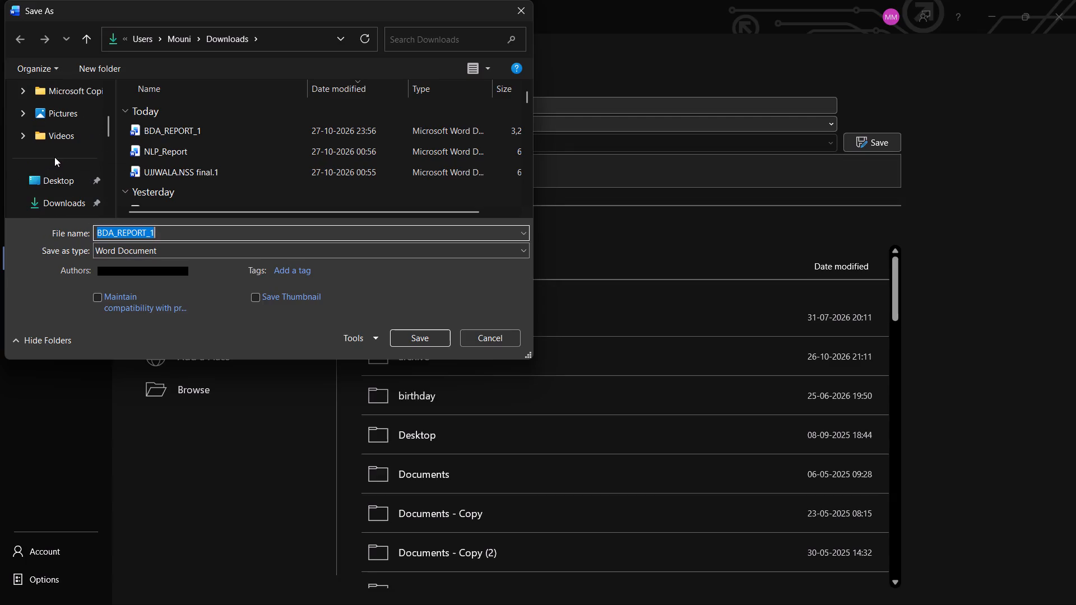
pyautogui.doubleClick(61, 212)
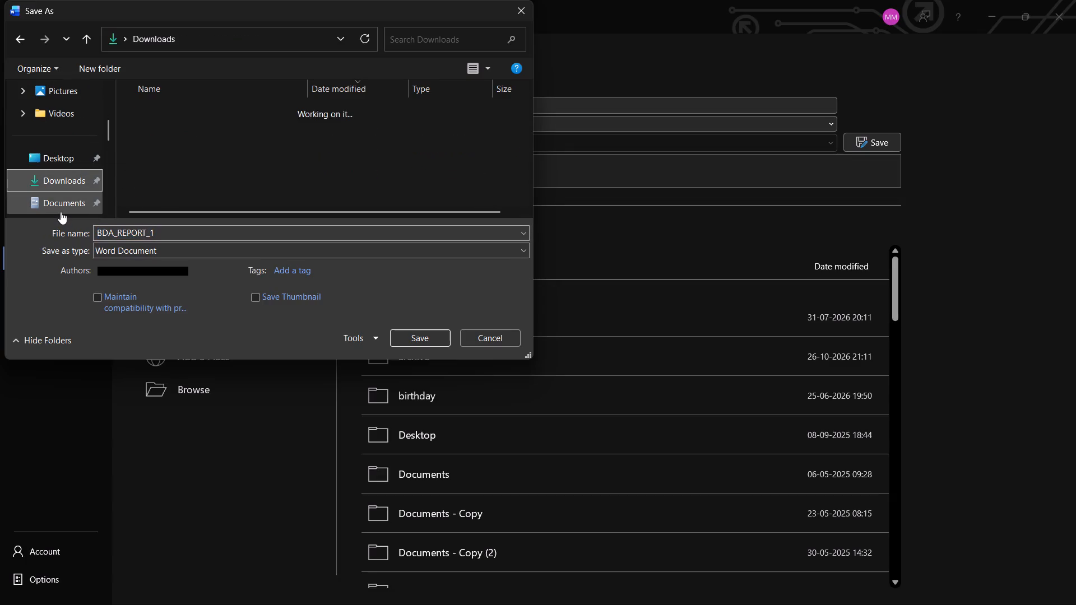
pyautogui.click(188, 236)
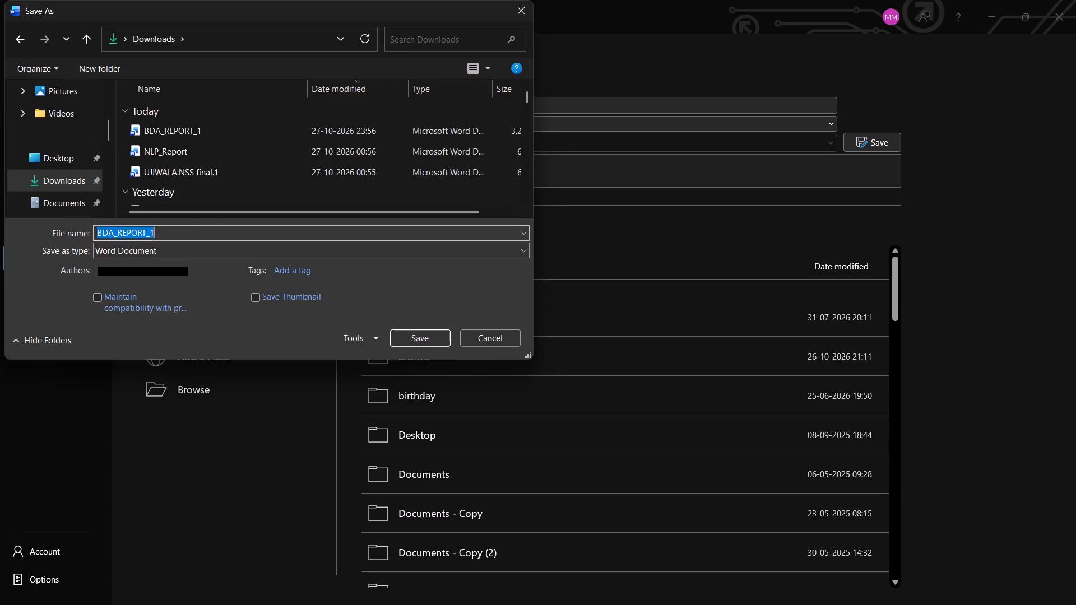
pyautogui.click(188, 236)
pyautogui.click(188, 236)
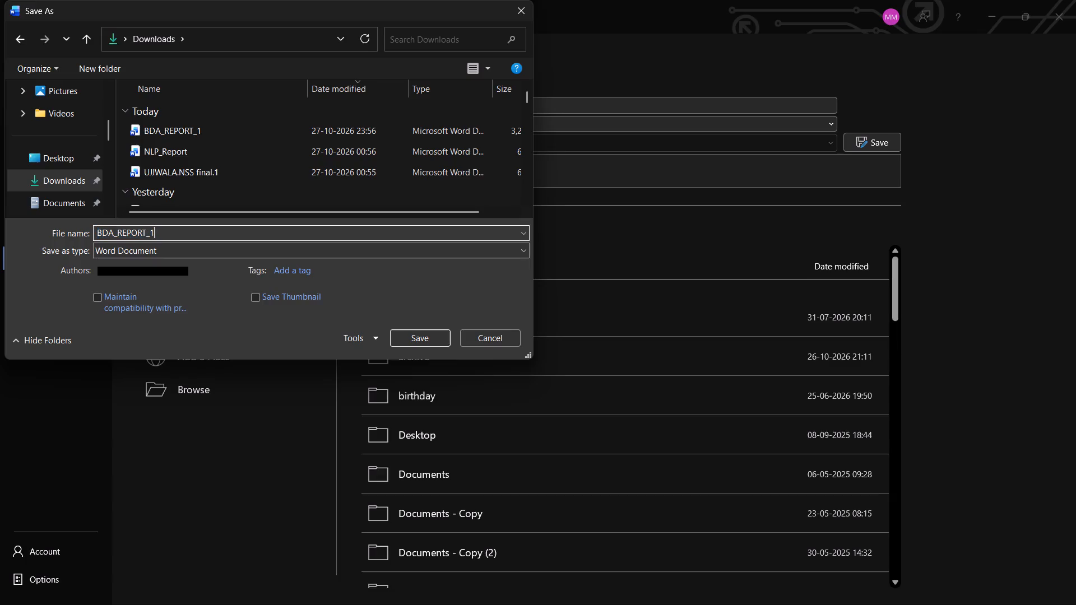
pyautogui.press('BackSpace')
pyautogui.press('BackSpace')
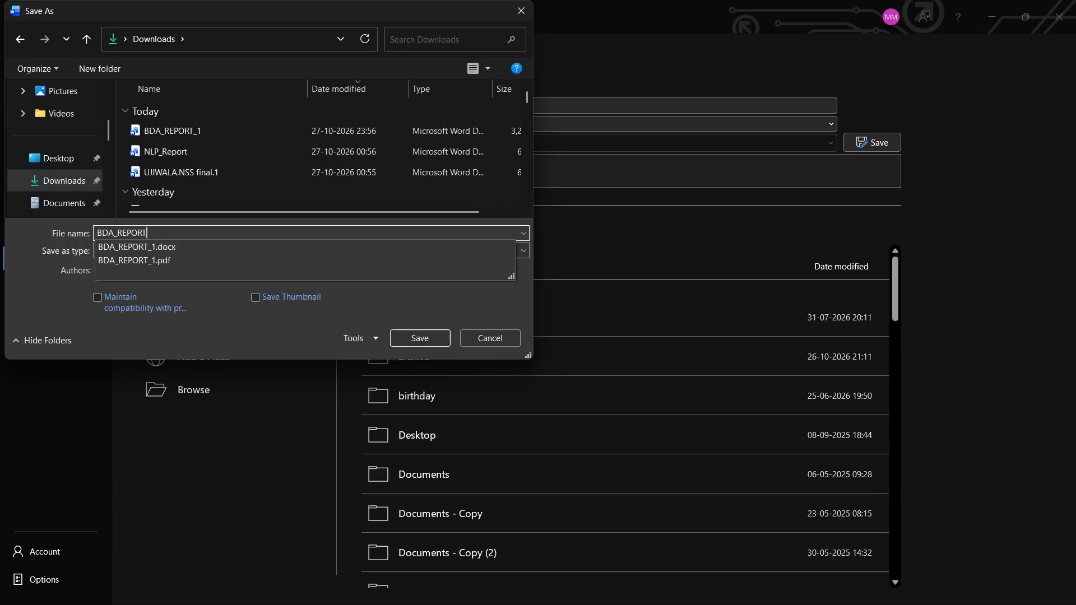
pyautogui.click(412, 339)
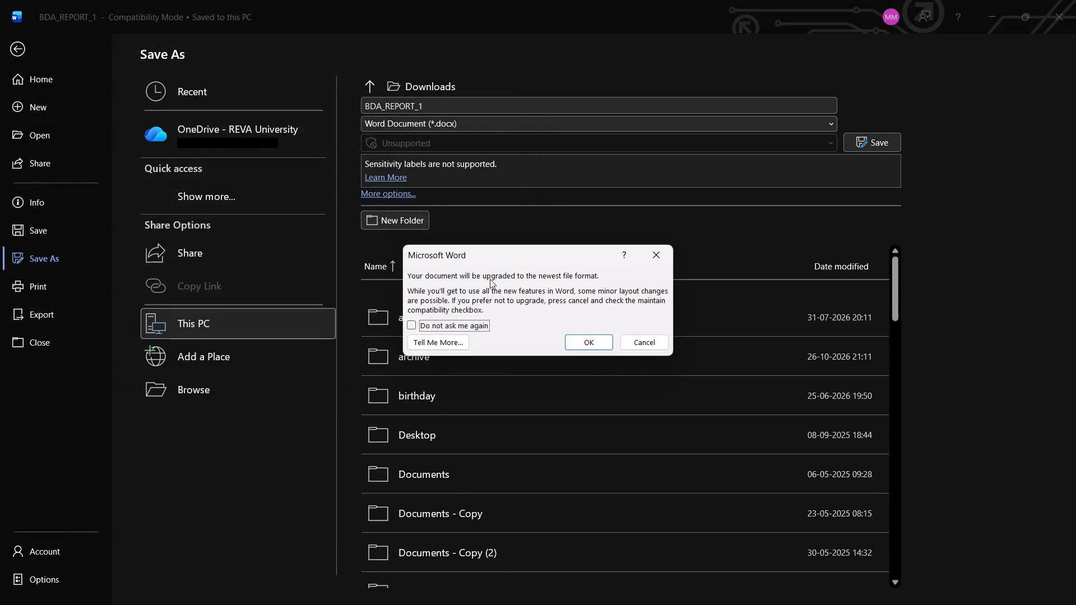
pyautogui.click(593, 333)
pyautogui.click(586, 343)
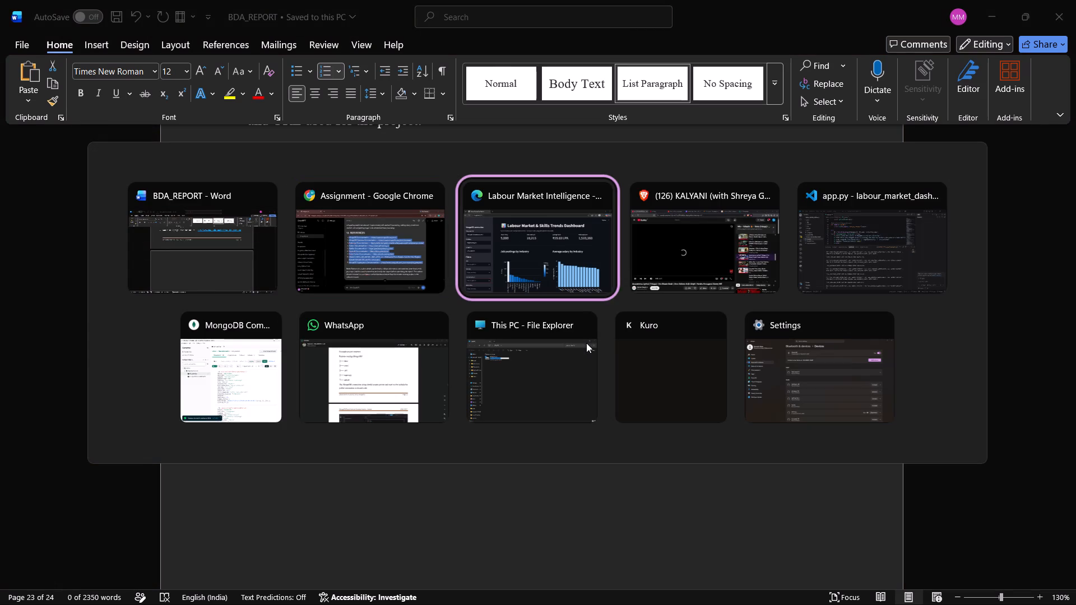
# Search the computer for WhatsApp to switch to it.
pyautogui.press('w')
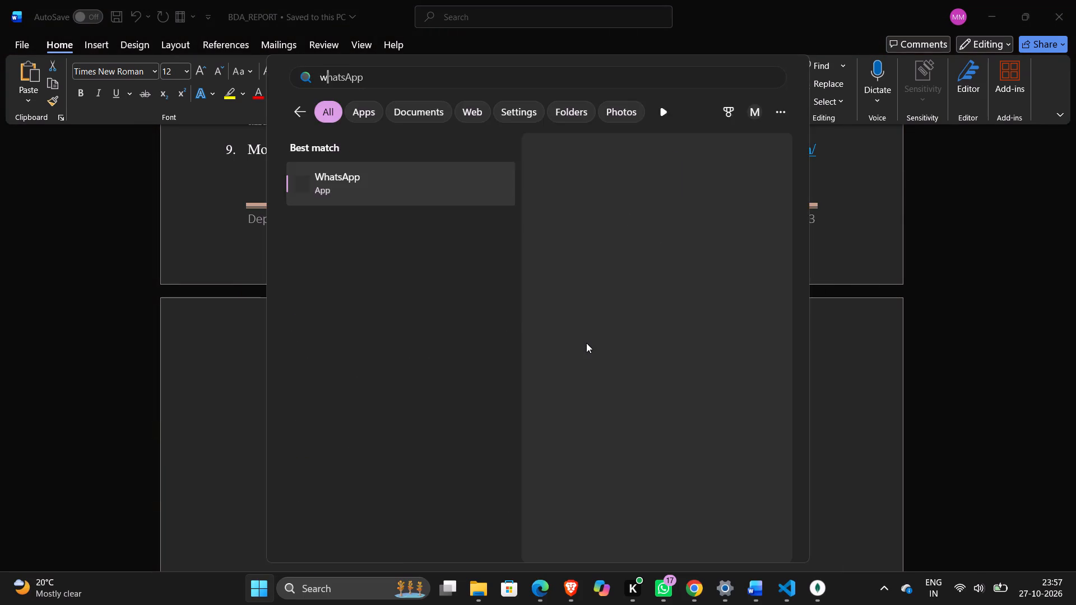